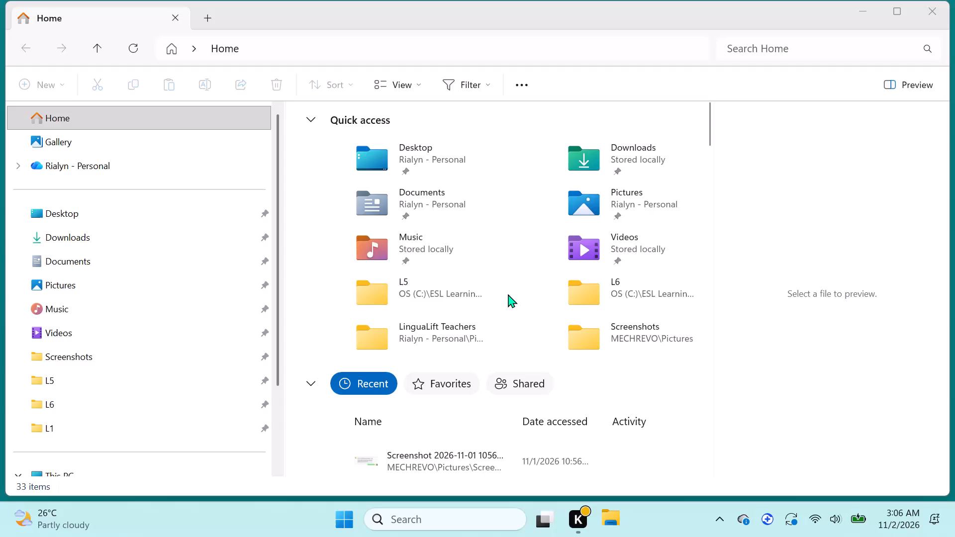
Look through the recent files and the Downloads folder in File Explorer for the teachers' checklist workbook.
scroll(526, 309, down, 5)
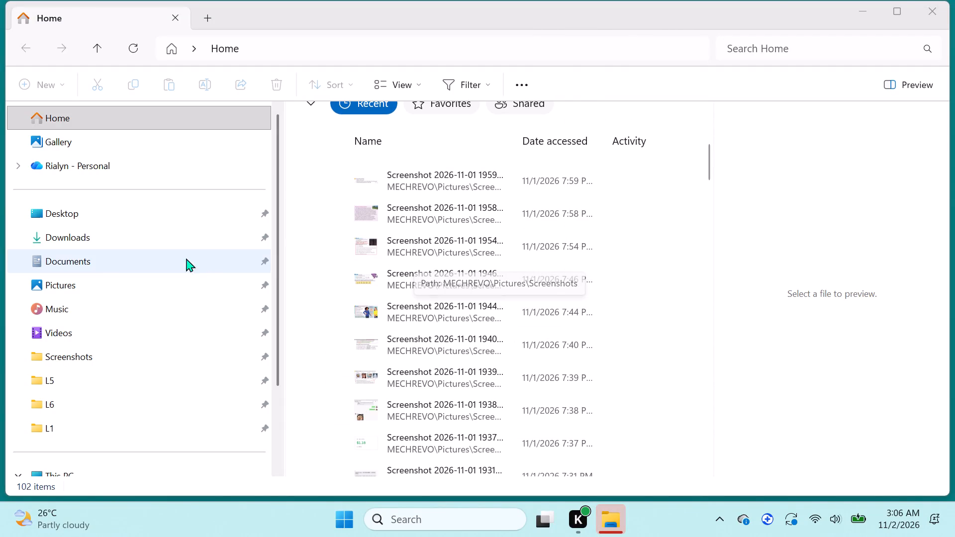
click(108, 244)
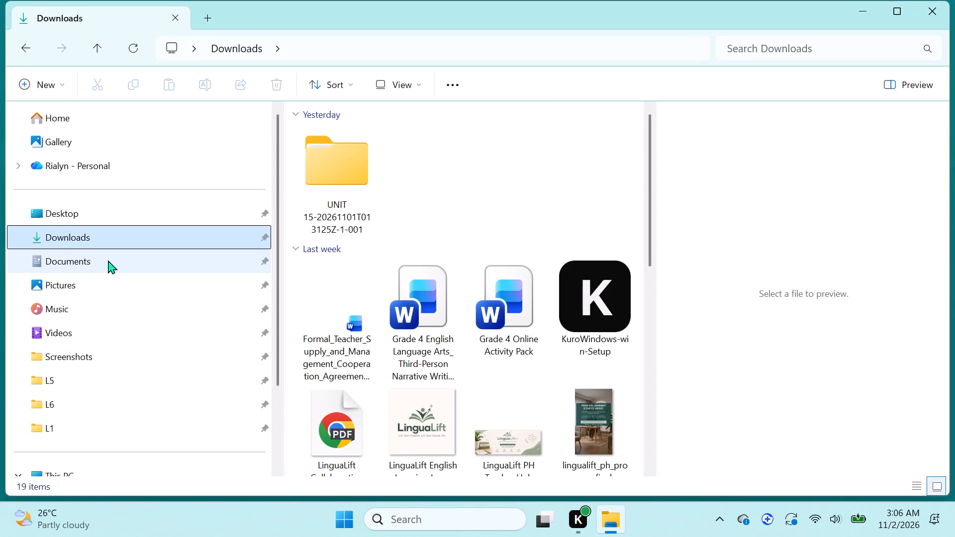
scroll(532, 309, down, 4)
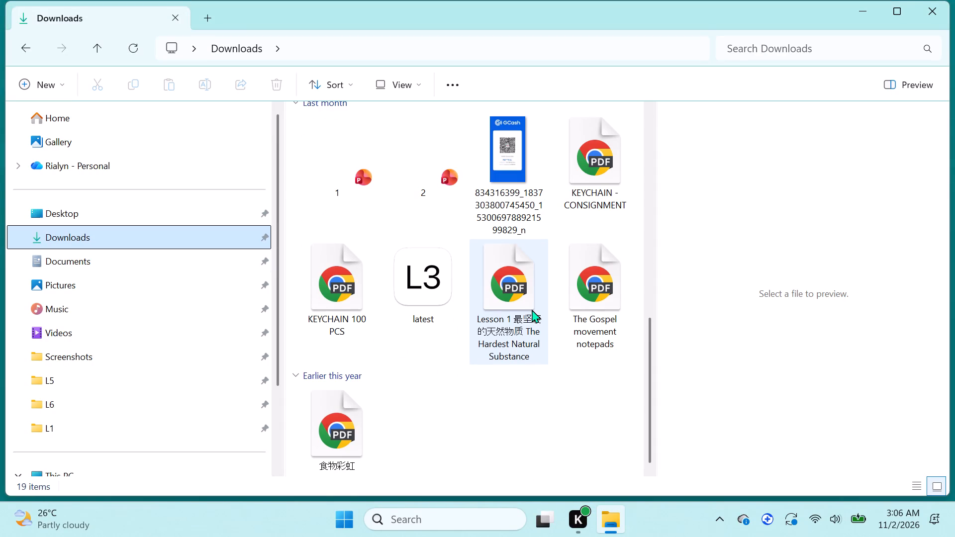
scroll(532, 309, down, 5)
scroll(532, 309, up, 10)
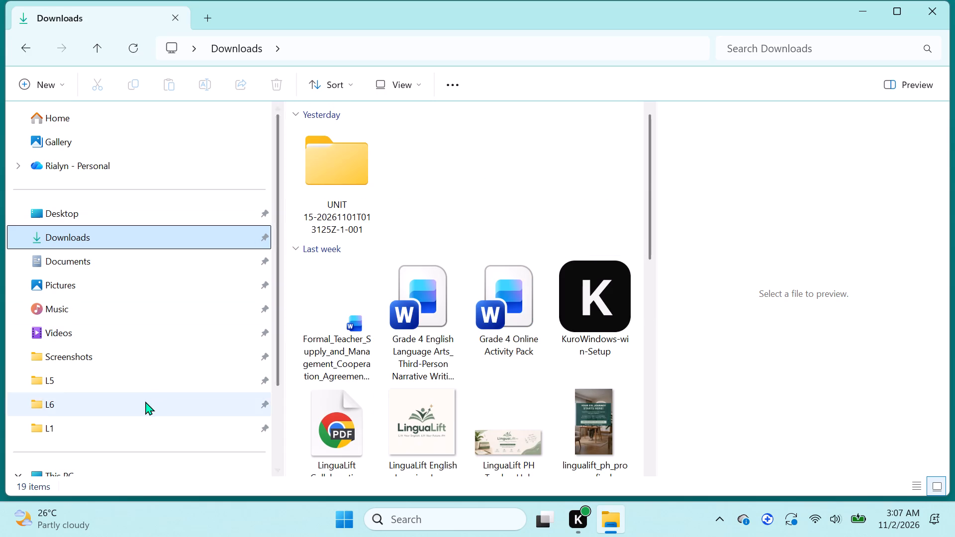
scroll(145, 401, down, 2)
scroll(145, 401, up, 3)
scroll(121, 369, down, 4)
scroll(120, 341, up, 3)
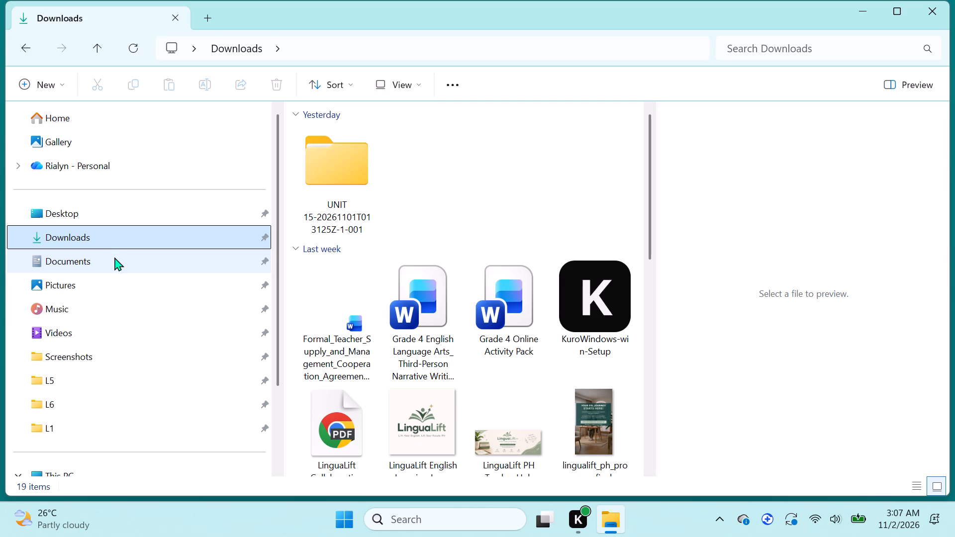
Open the FILIPINO STAR ENGLISH TEACHERS DAILY CHECKLIST workbook from the Documents folder.
double_click(115, 258)
scroll(466, 226, down, 5)
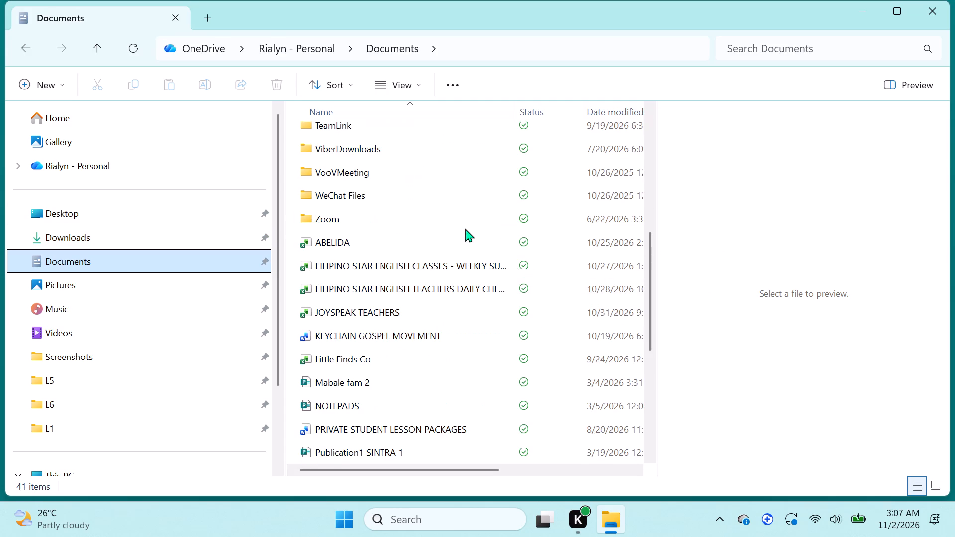
scroll(465, 228, down, 1)
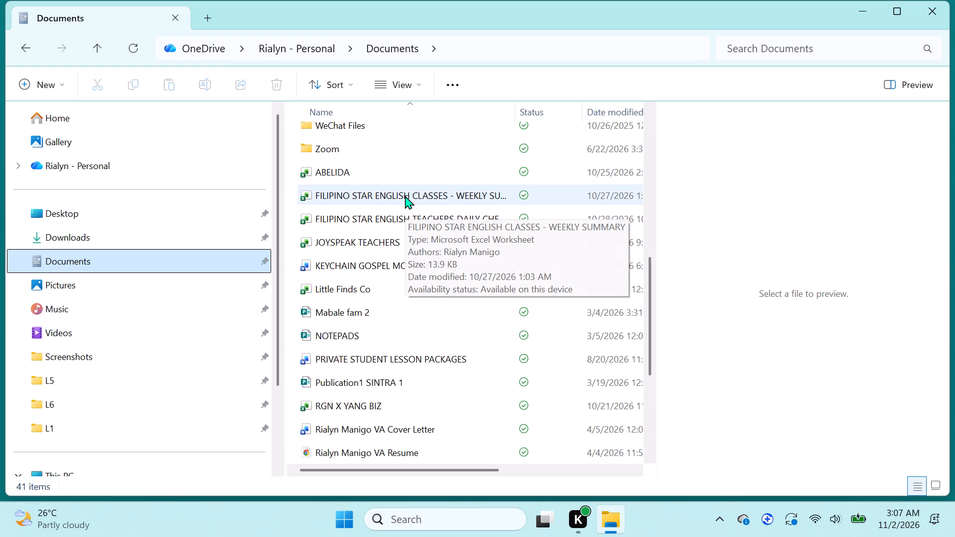
double_click(382, 212)
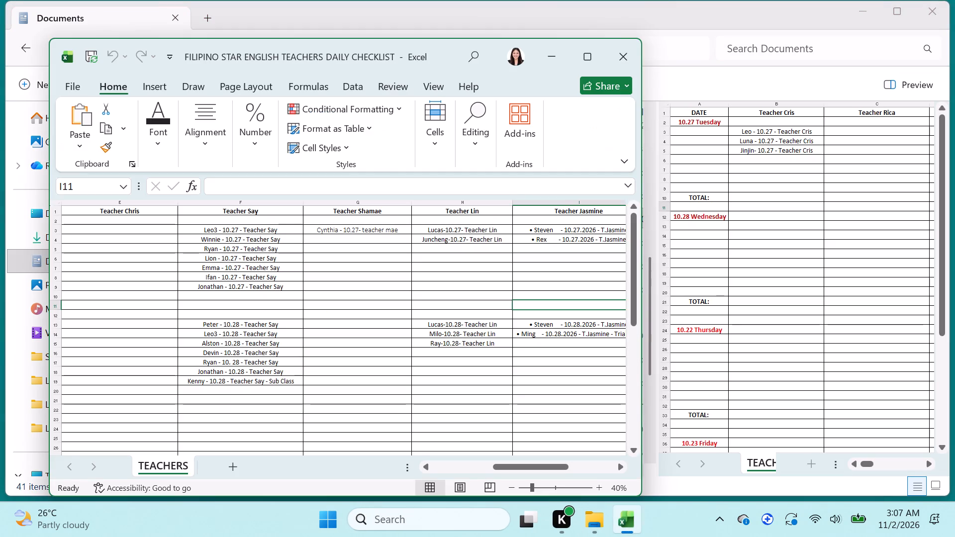
Open the Schedule workbook from the Documents folder and look over its Class Schedule sheet.
click(812, 239)
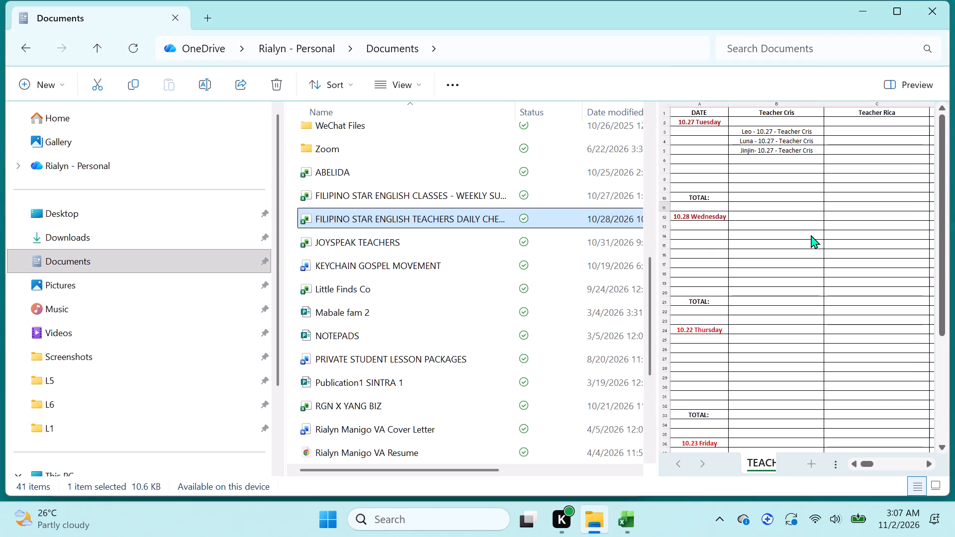
scroll(364, 364, down, 2)
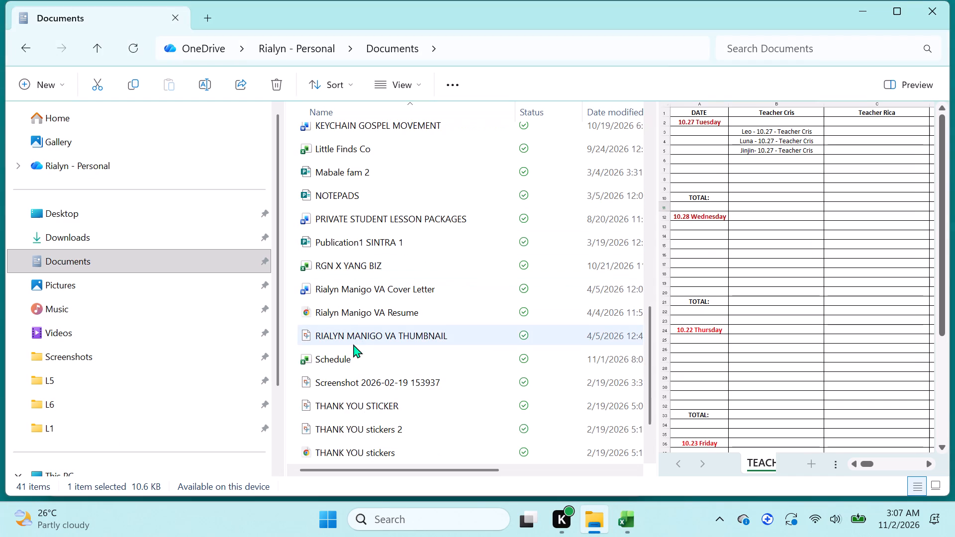
double_click(355, 354)
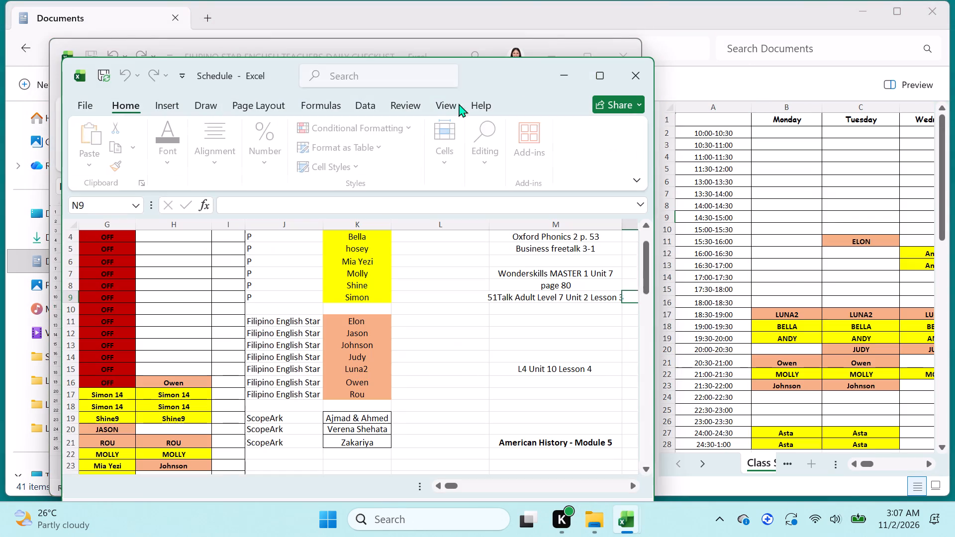
scroll(441, 412, up, 4)
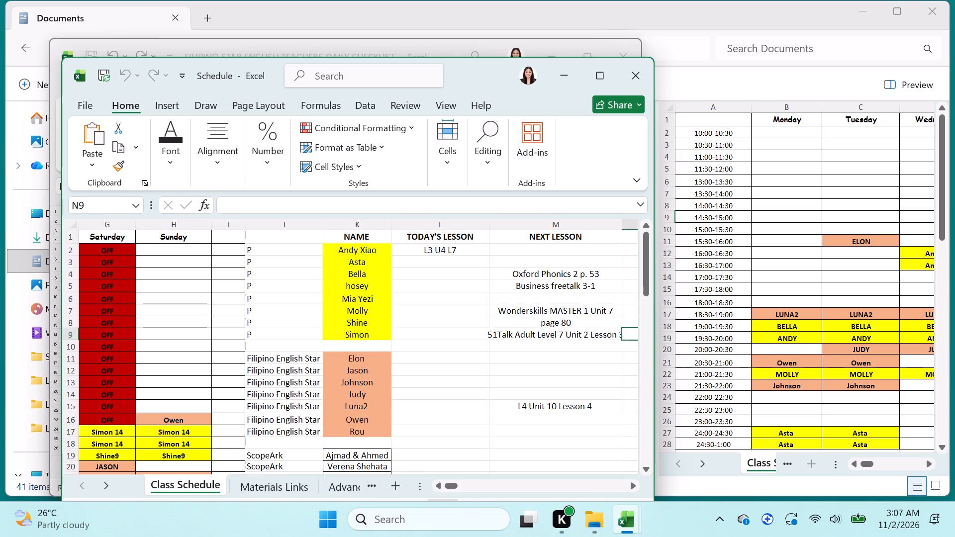
scroll(460, 380, down, 3)
scroll(460, 380, up, 1)
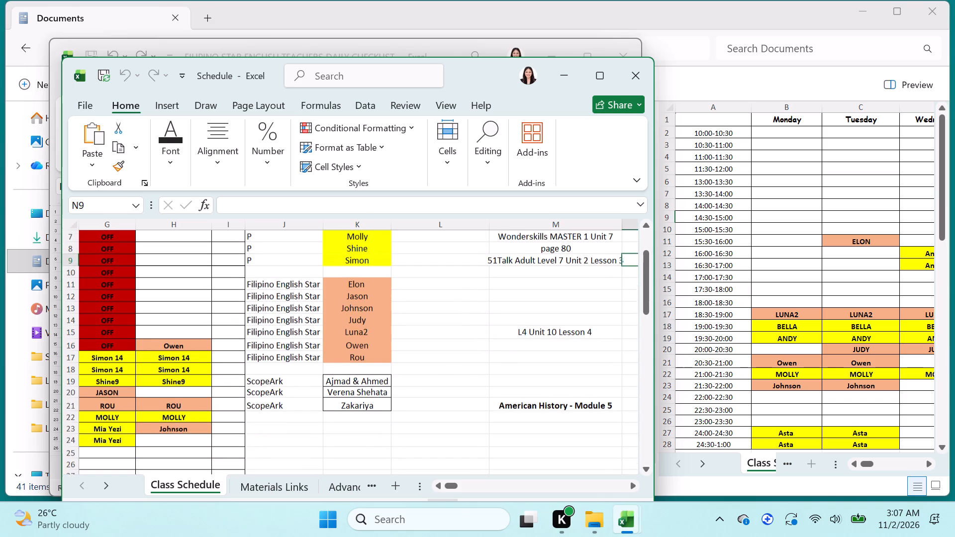
Return to the Documents folder, bring up the FILIPINO STAR ENGLISH TEACHERS DAILY CHECKLIST workbook again and maximize its window.
click(677, 518)
click(788, 164)
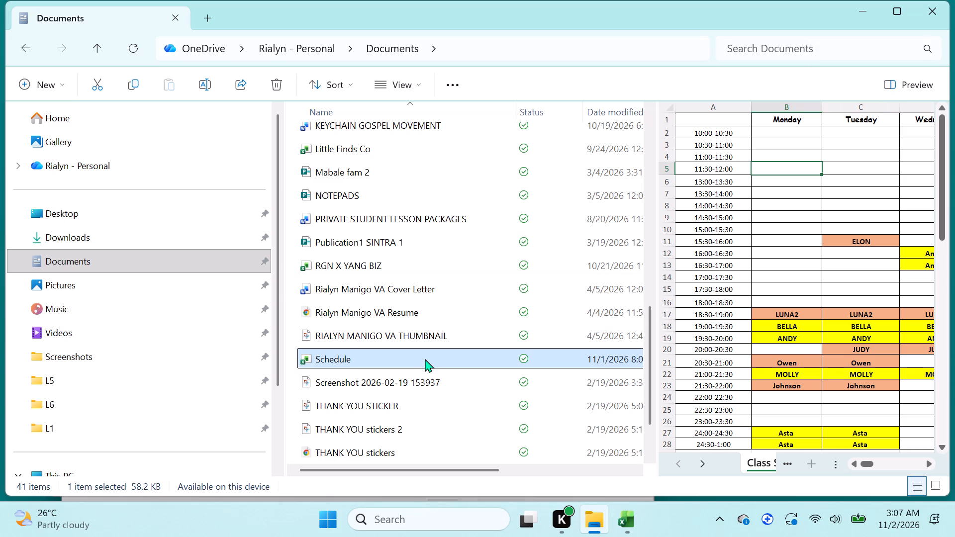
scroll(401, 244, up, 1)
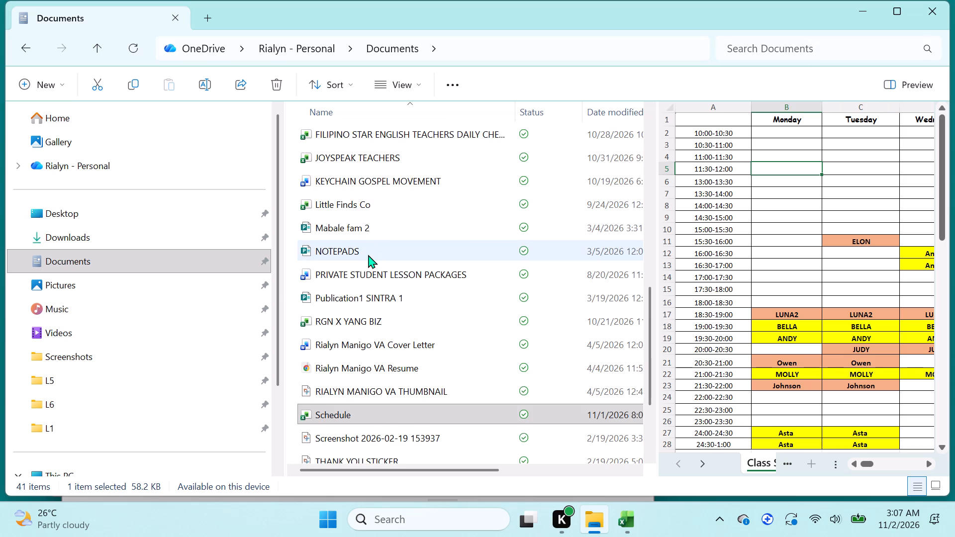
scroll(368, 255, up, 2)
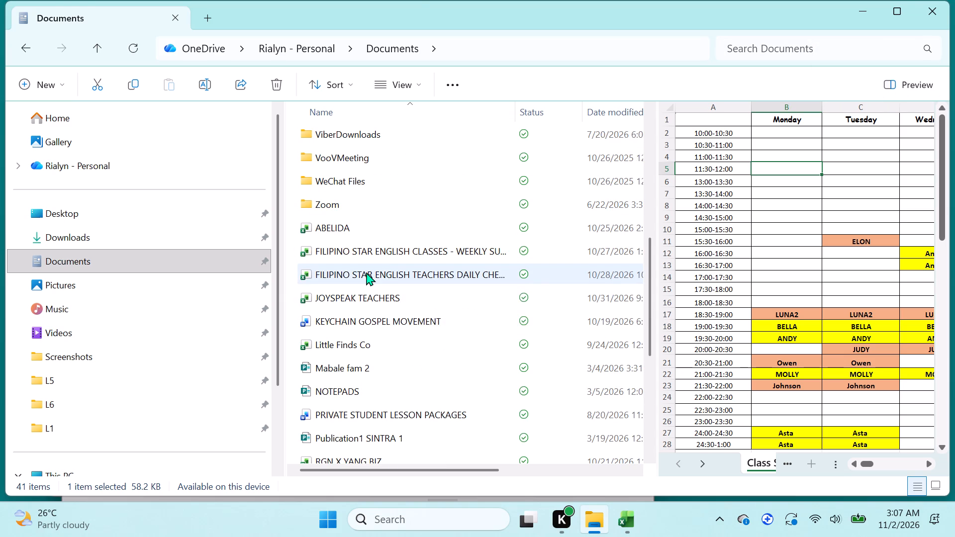
double_click(366, 272)
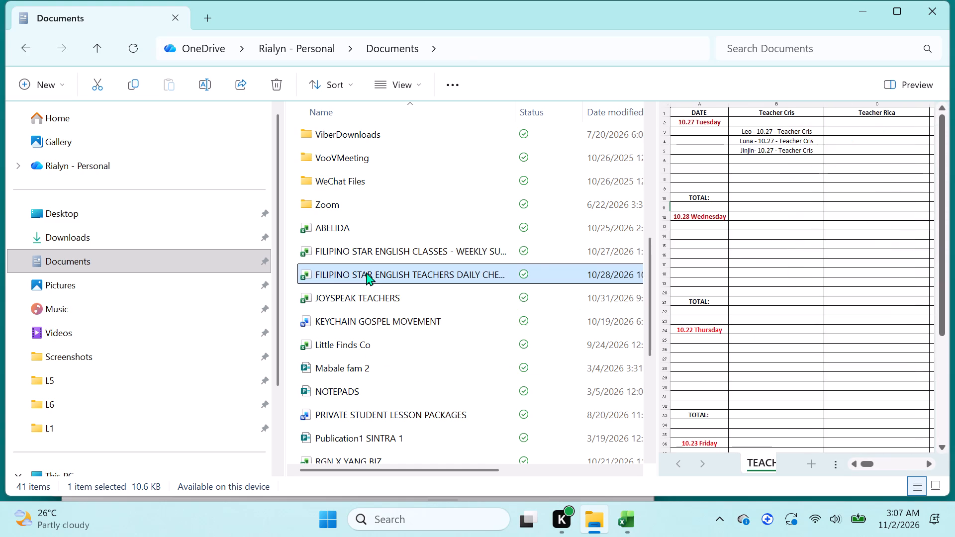
click(587, 57)
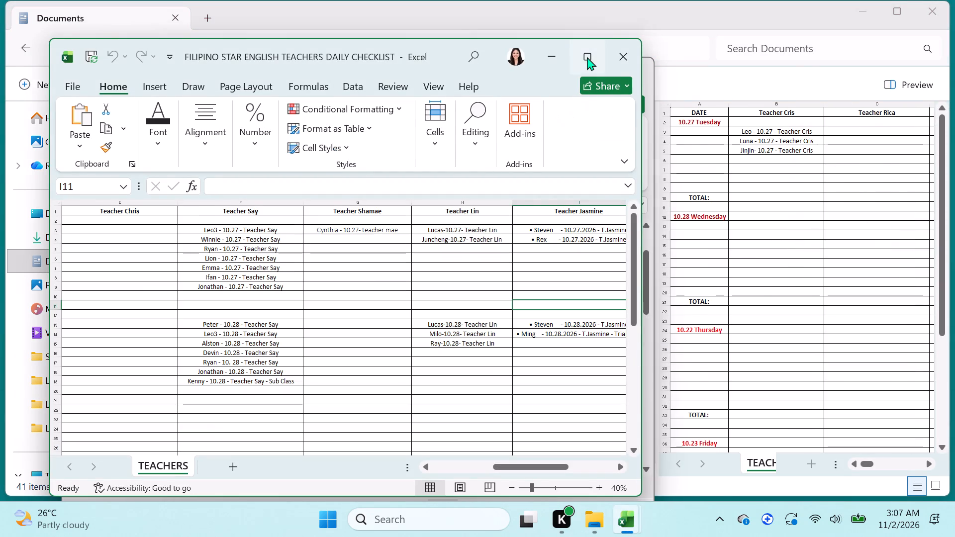
Examine all teacher columns and the dated row blocks on the TEACHERS sheet to see which class entries are filled in.
drag(730, 469, 623, 470)
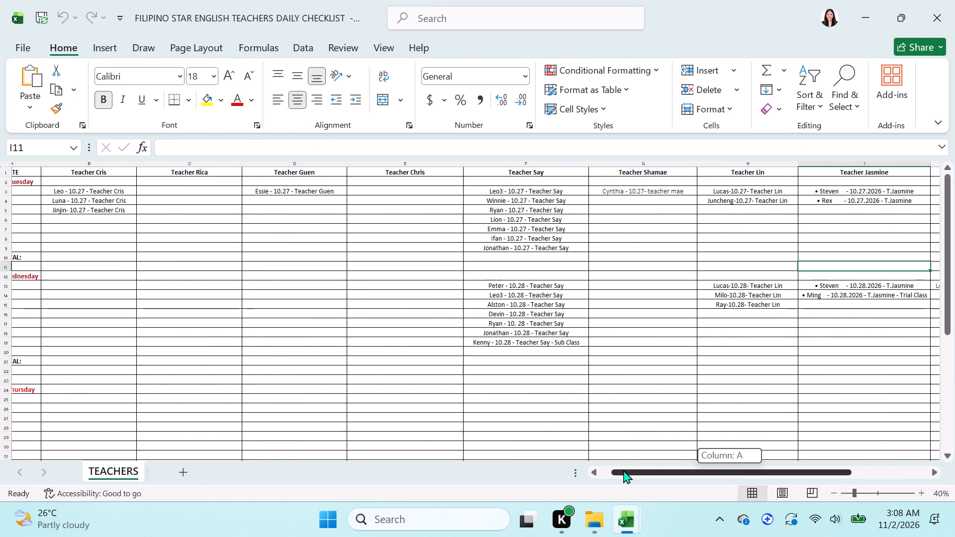
drag(623, 470, 610, 470)
scroll(142, 388, up, 2)
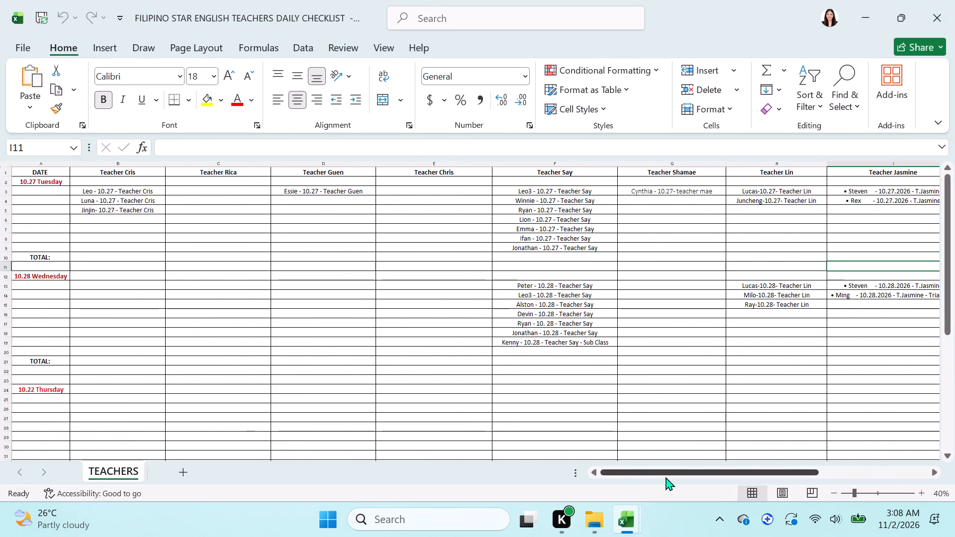
drag(659, 473, 737, 468)
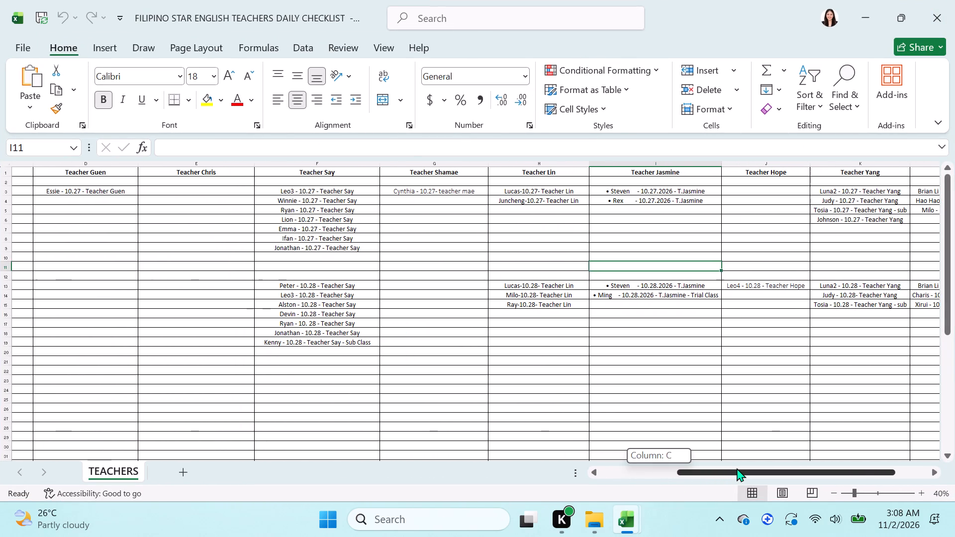
drag(737, 468, 743, 468)
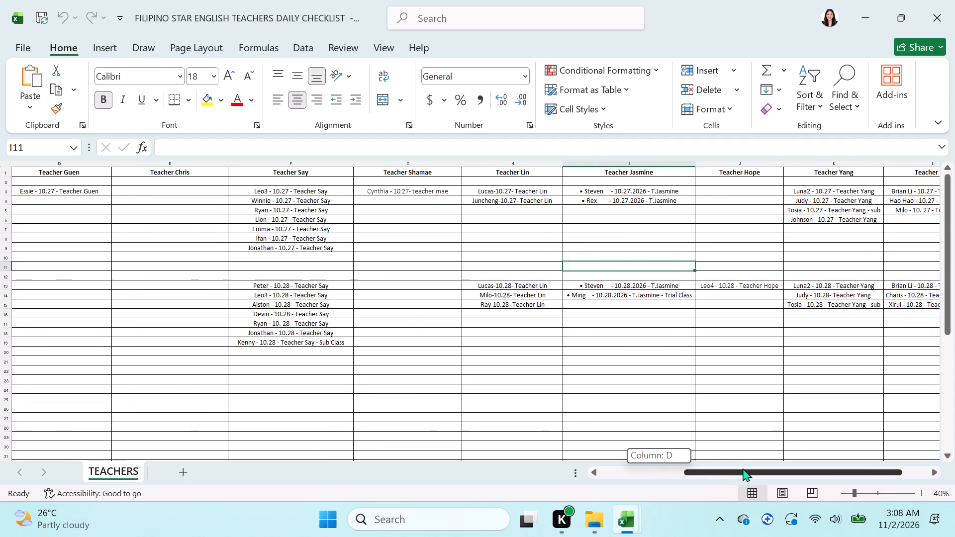
drag(743, 468, 750, 461)
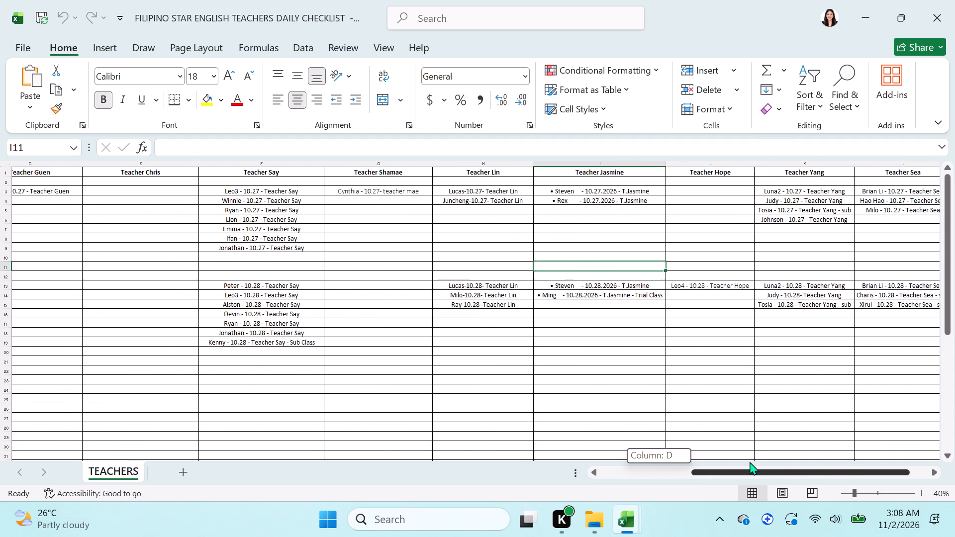
drag(750, 461, 805, 464)
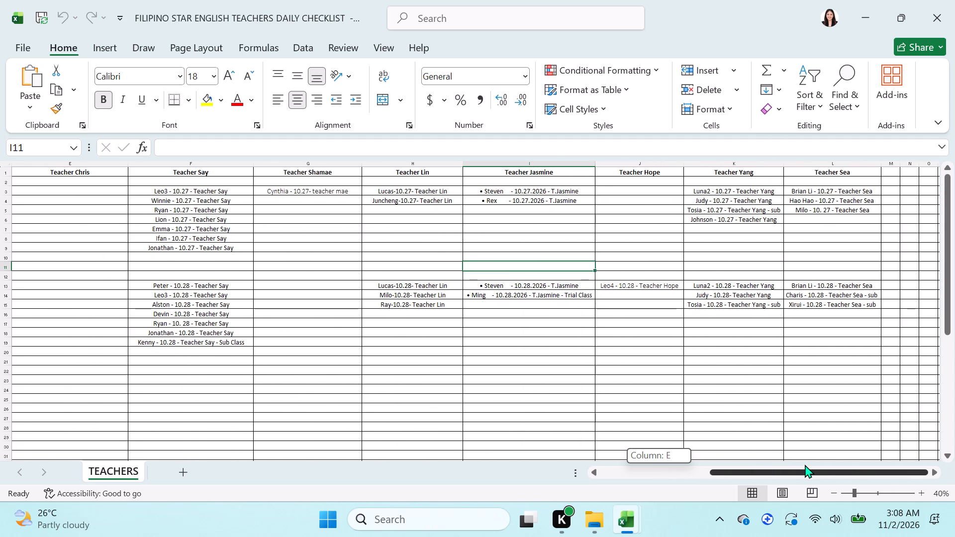
drag(805, 464, 692, 459)
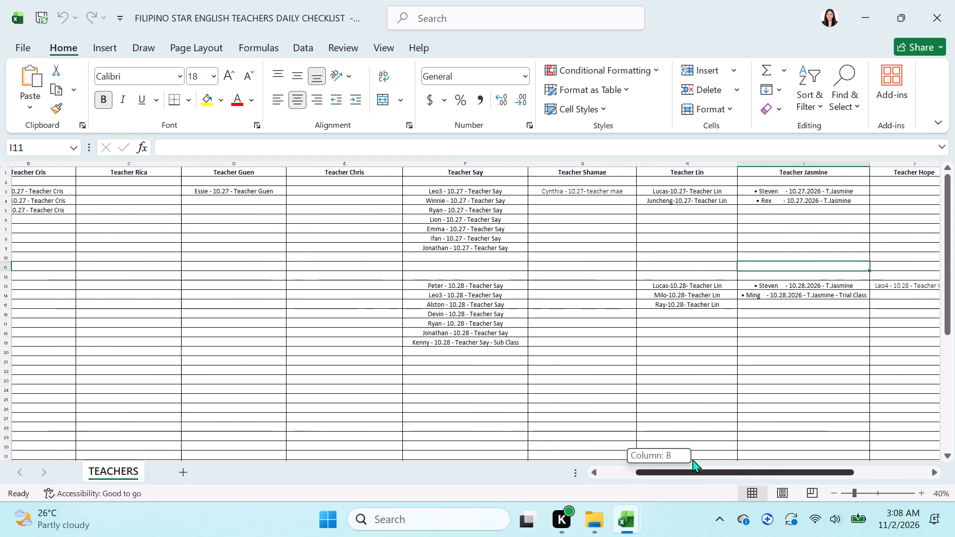
drag(692, 459, 633, 461)
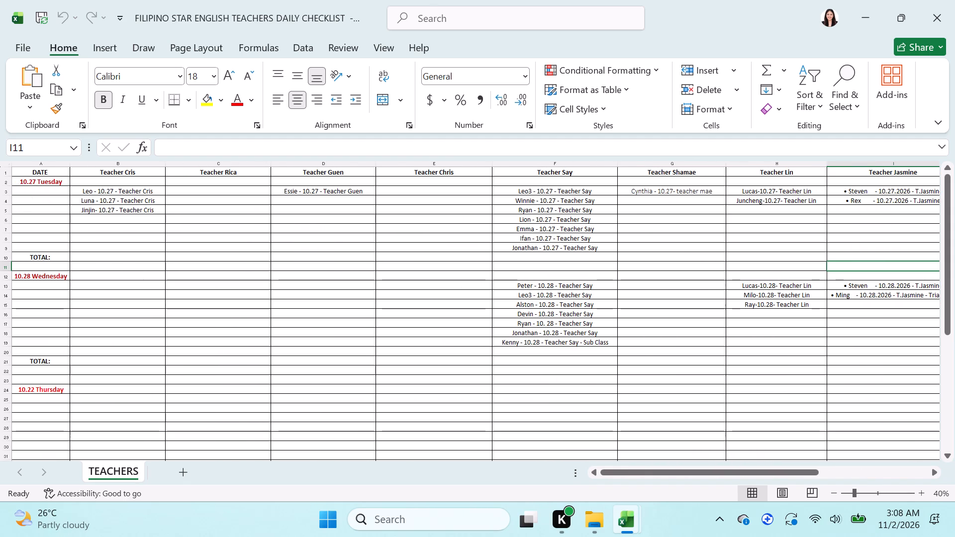
click(91, 361)
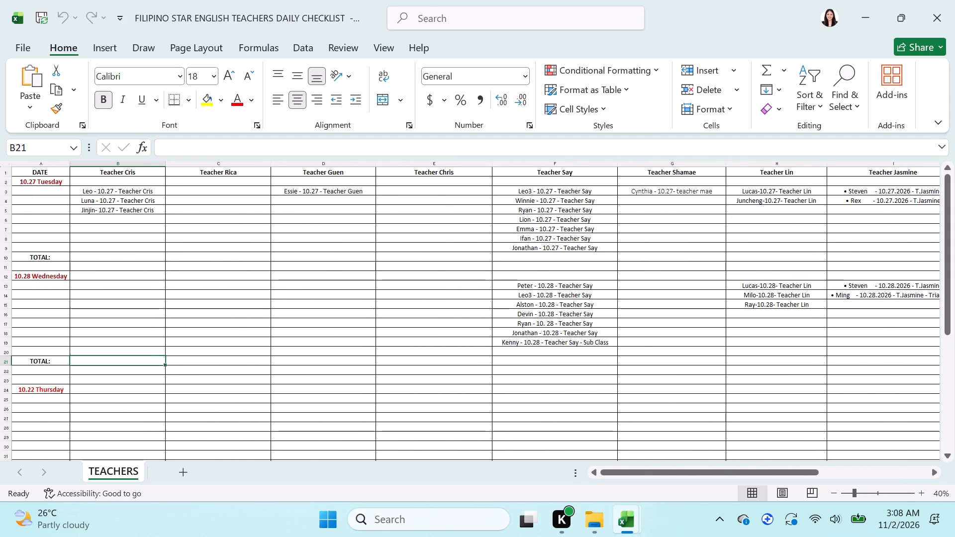
scroll(91, 361, up, 4)
scroll(91, 361, down, 4)
scroll(91, 361, up, 2)
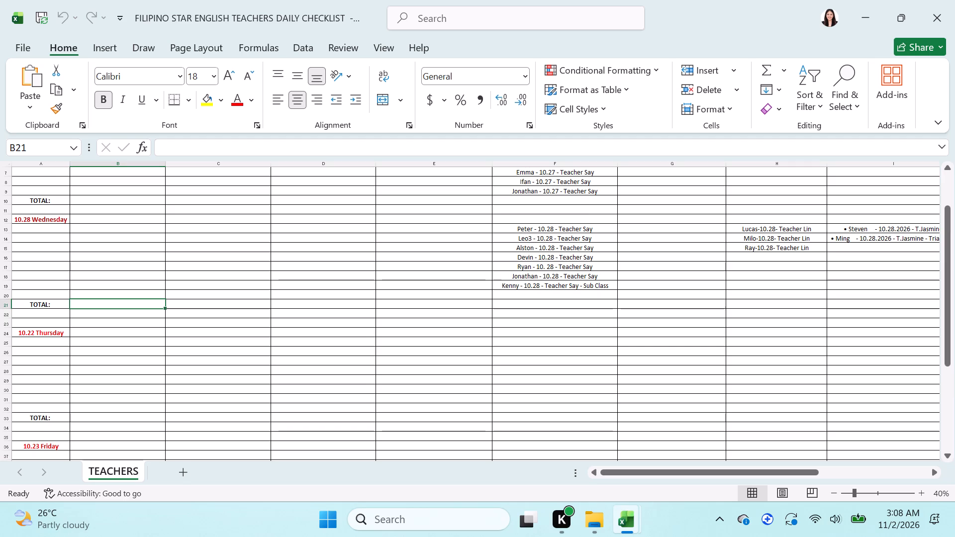
Check the system calendar and set the Thursday date heading in cell A24 to 10.29 Thursday.
click(877, 515)
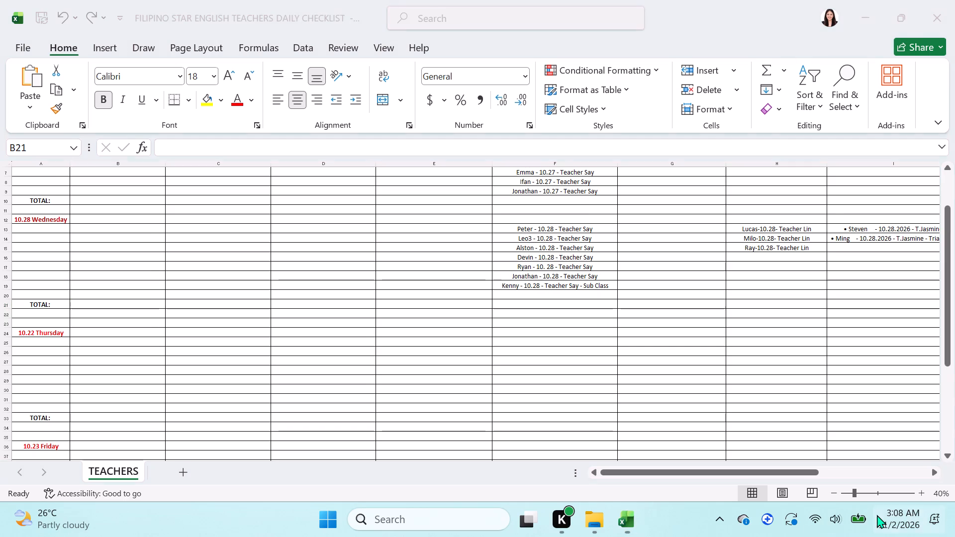
scroll(866, 359, up, 1)
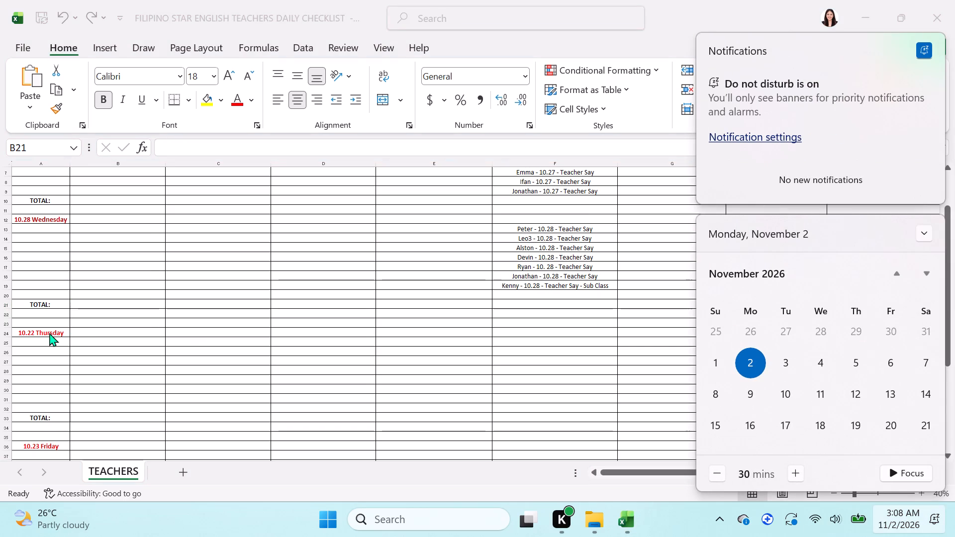
double_click(35, 331)
click(31, 331)
click(31, 331)
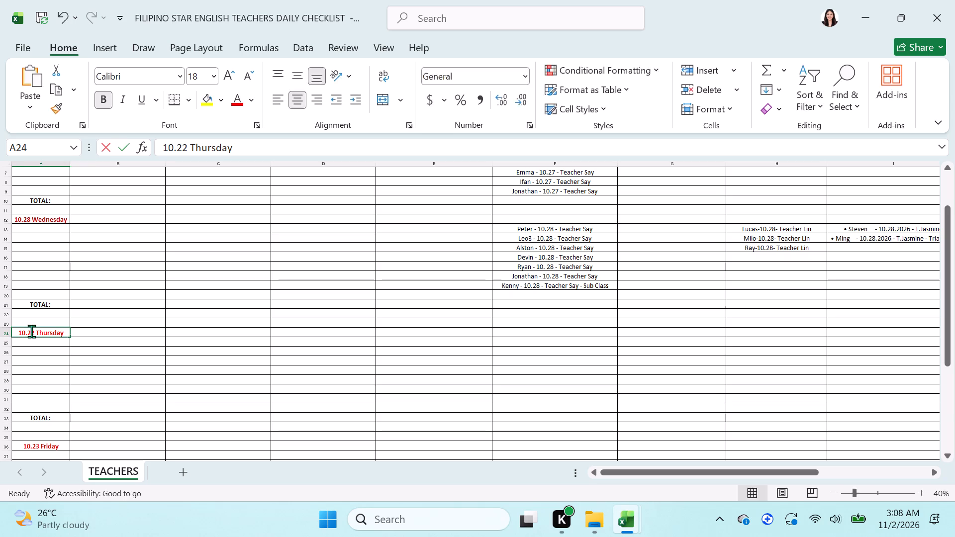
click(31, 331)
key(9)
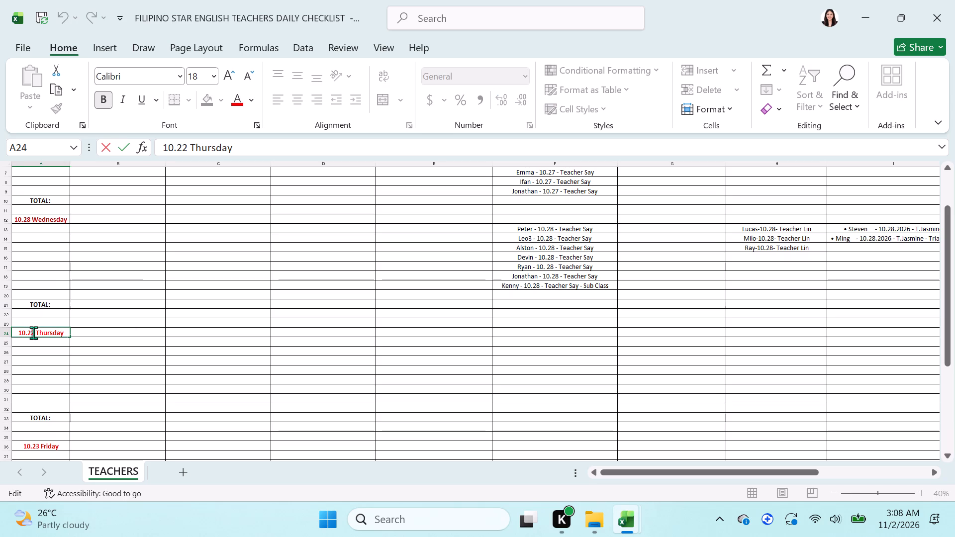
click(878, 490)
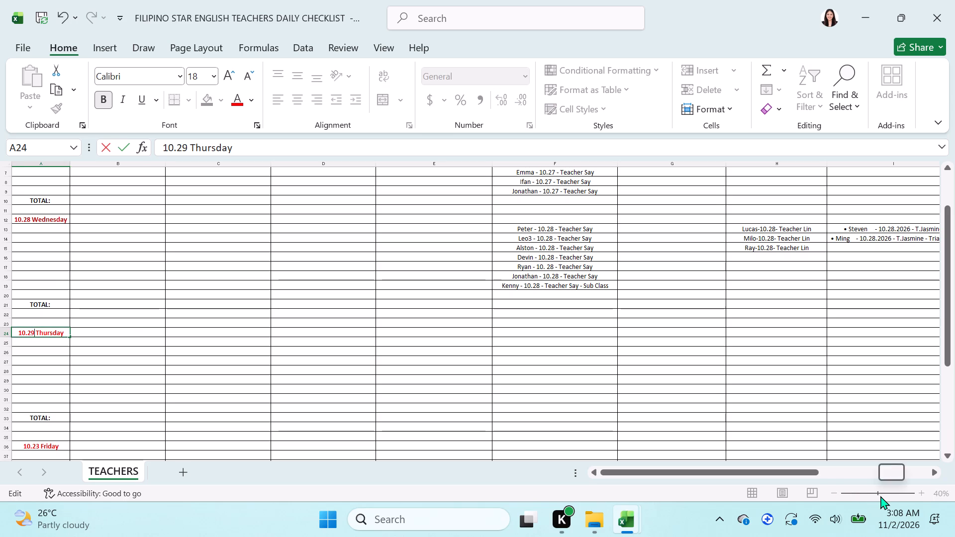
click(880, 496)
click(884, 492)
double_click(882, 490)
click(612, 366)
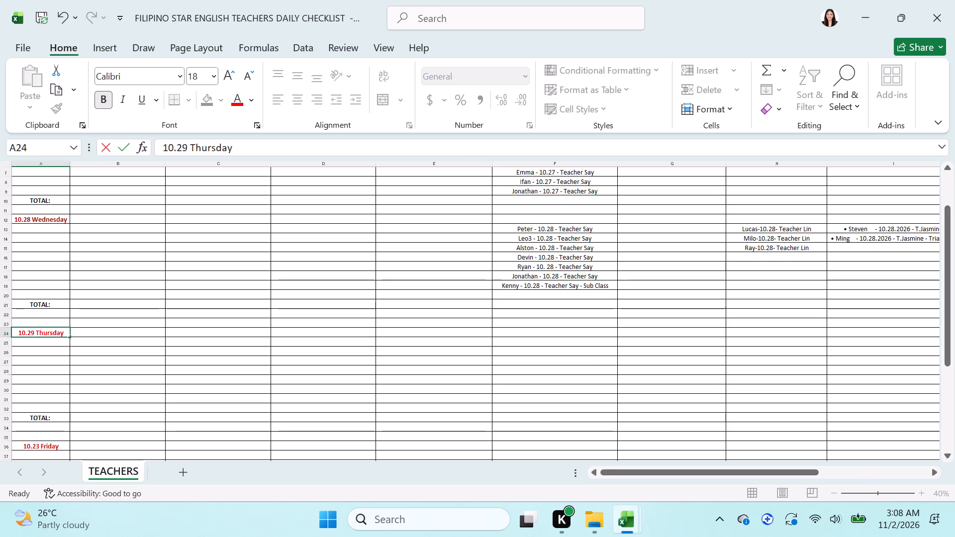
Enlarge the TEACHERS sheet and examine the Tuesday to Thursday blocks across the teacher columns for class entries and TOTAL rows.
click(873, 495)
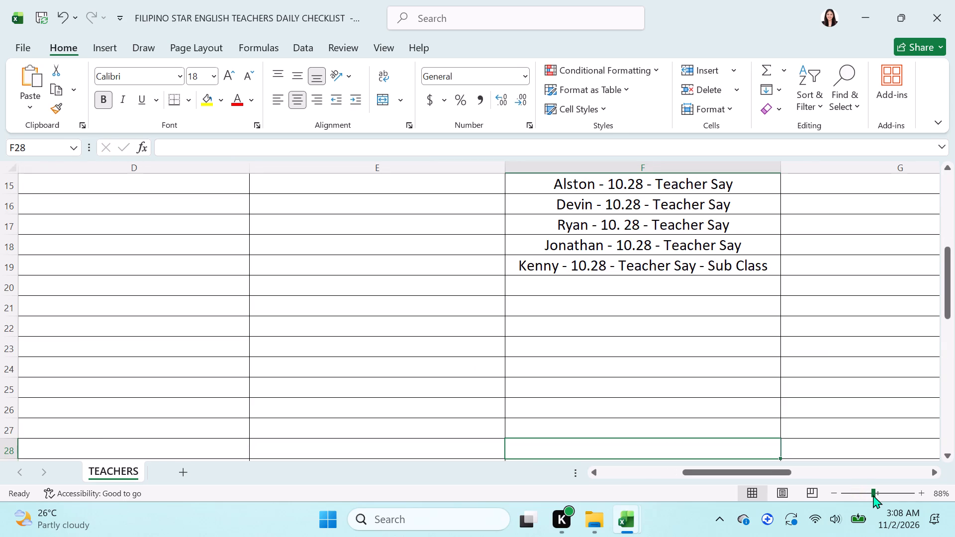
drag(751, 470, 411, 450)
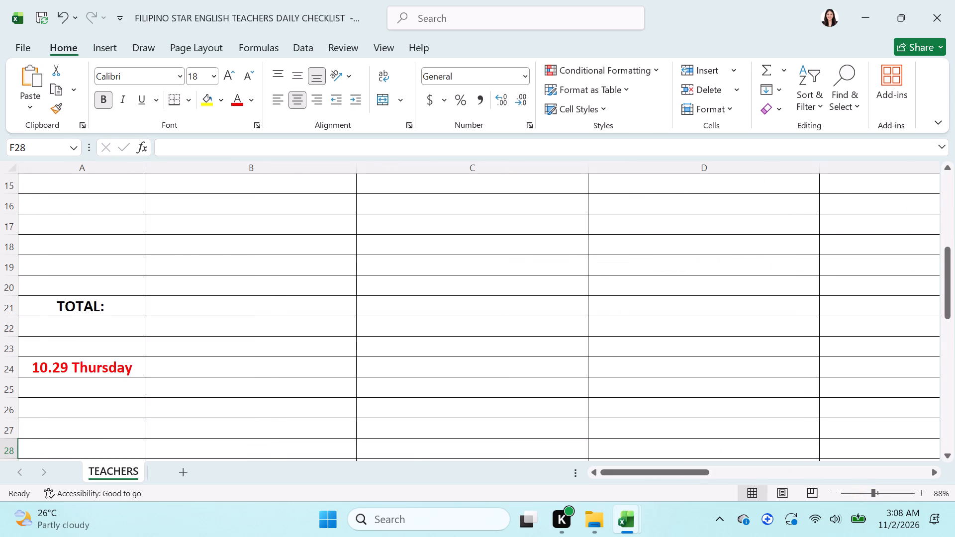
scroll(202, 410, up, 8)
scroll(202, 410, down, 2)
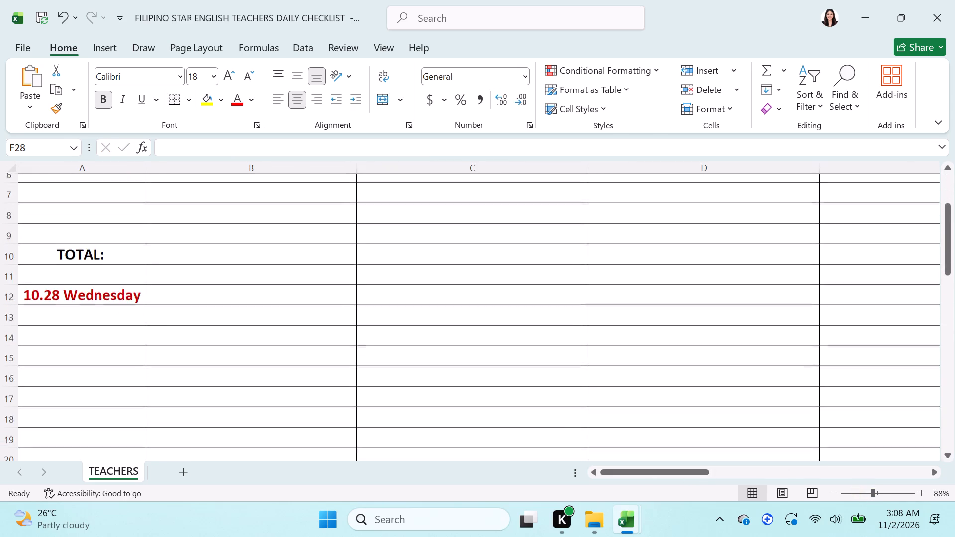
scroll(202, 410, down, 4)
scroll(202, 410, up, 4)
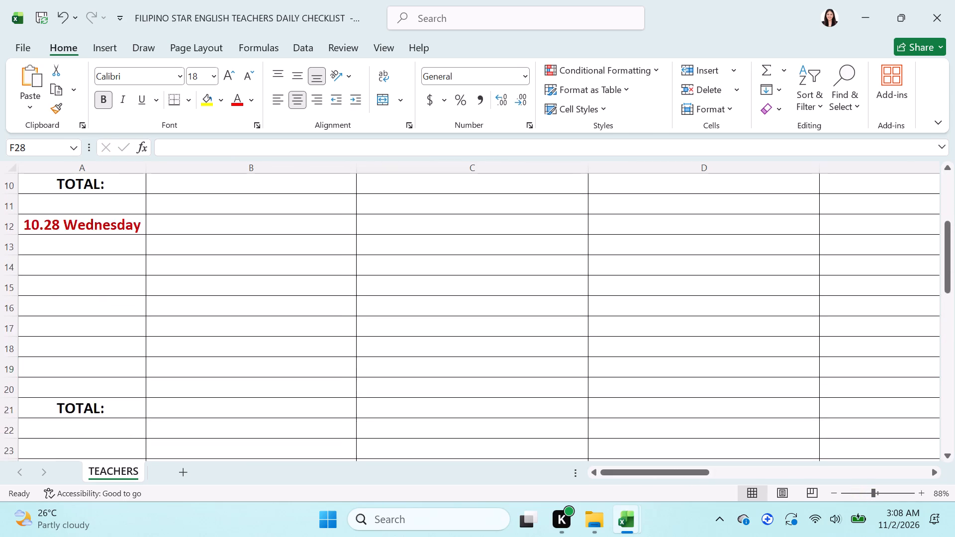
scroll(202, 410, up, 6)
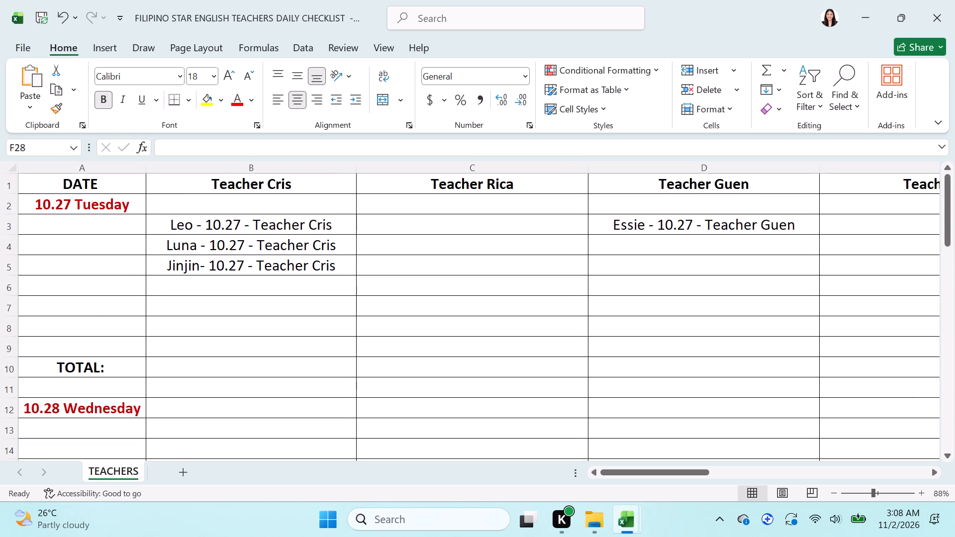
scroll(218, 410, down, 3)
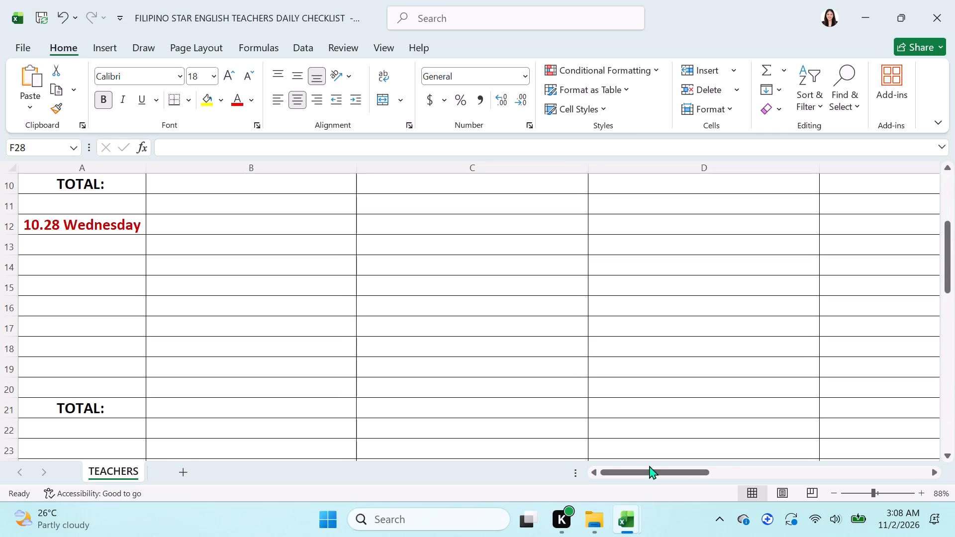
drag(646, 471, 825, 451)
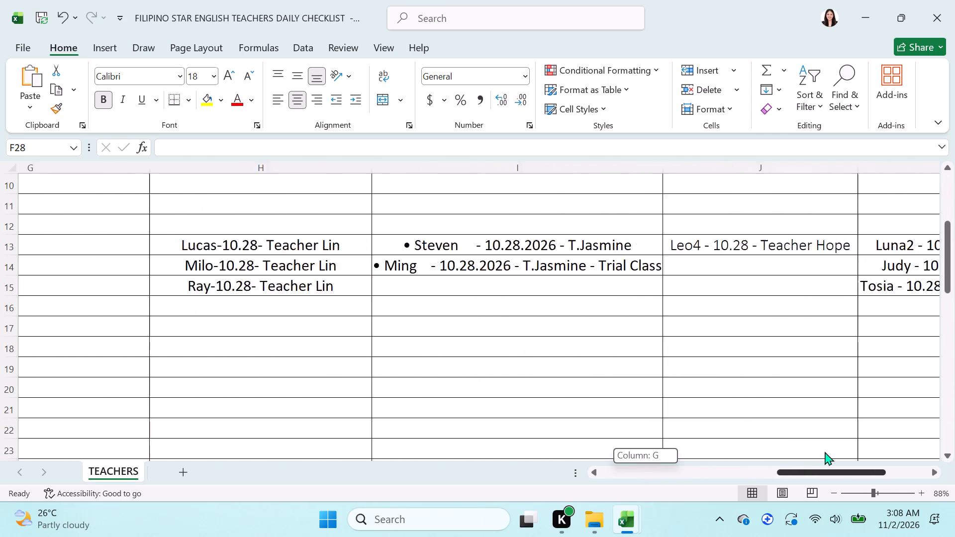
drag(825, 451, 611, 448)
scroll(183, 348, up, 4)
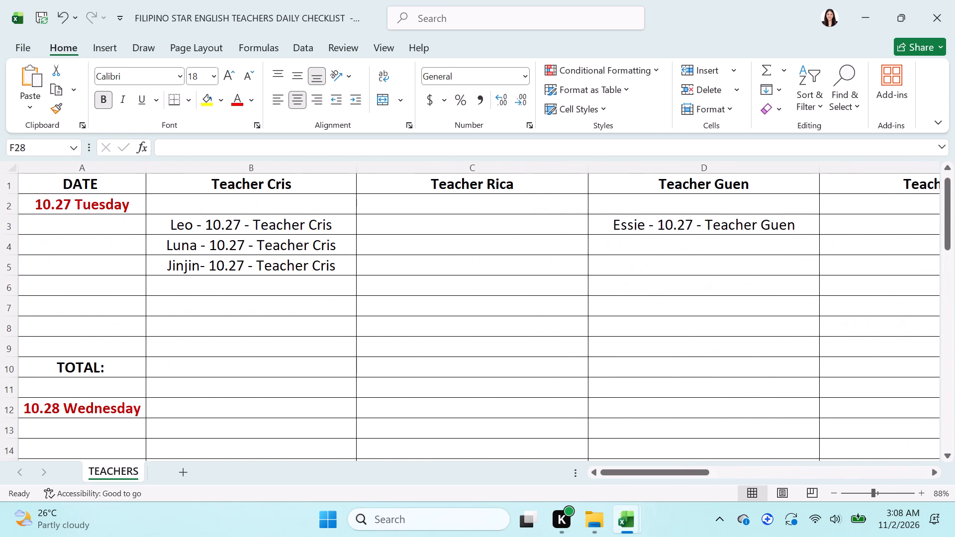
Fill in the 10.27 Tuesday TOTAL row with 3 for Teacher Cris, 1 for Teacher Guen and 7 for Teacher Say.
click(204, 363)
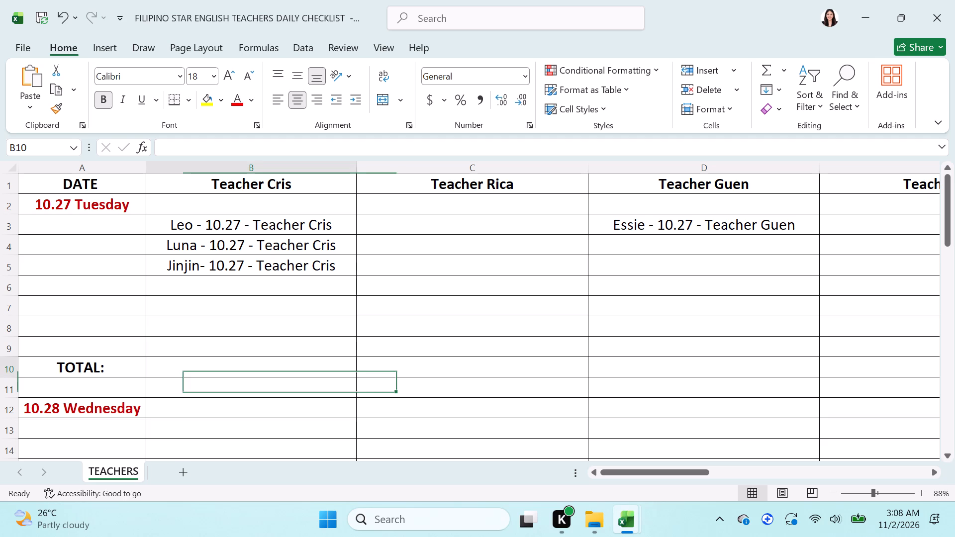
key(3)
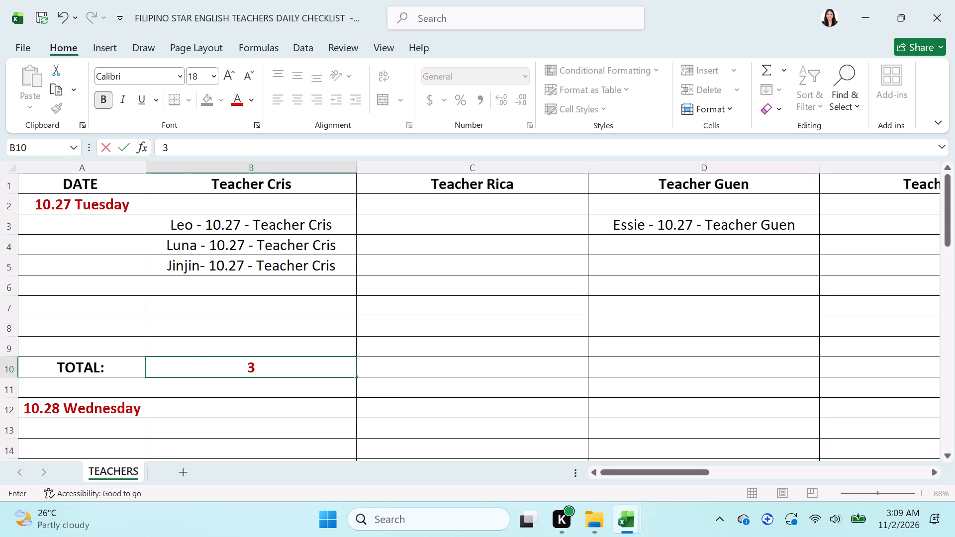
click(664, 361)
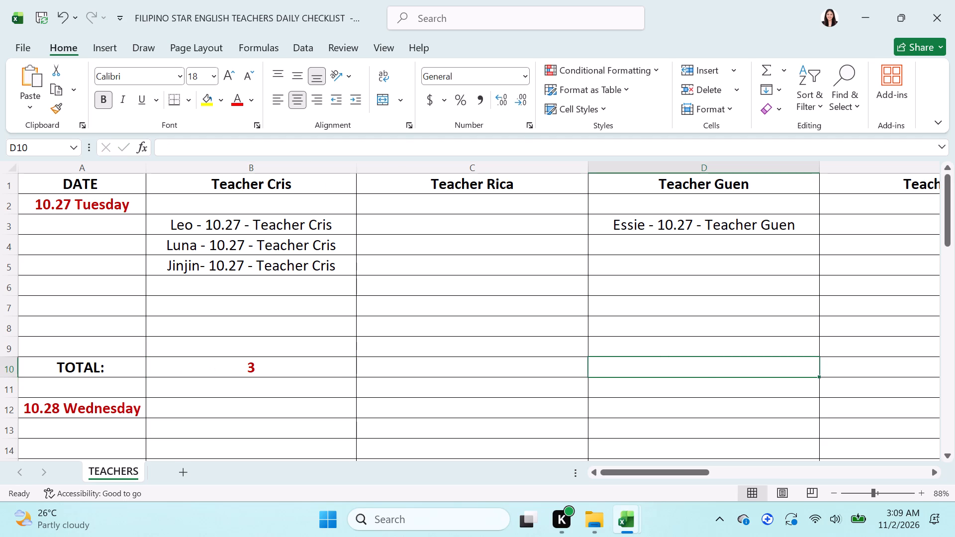
key(1)
drag(667, 472, 726, 464)
drag(682, 472, 730, 471)
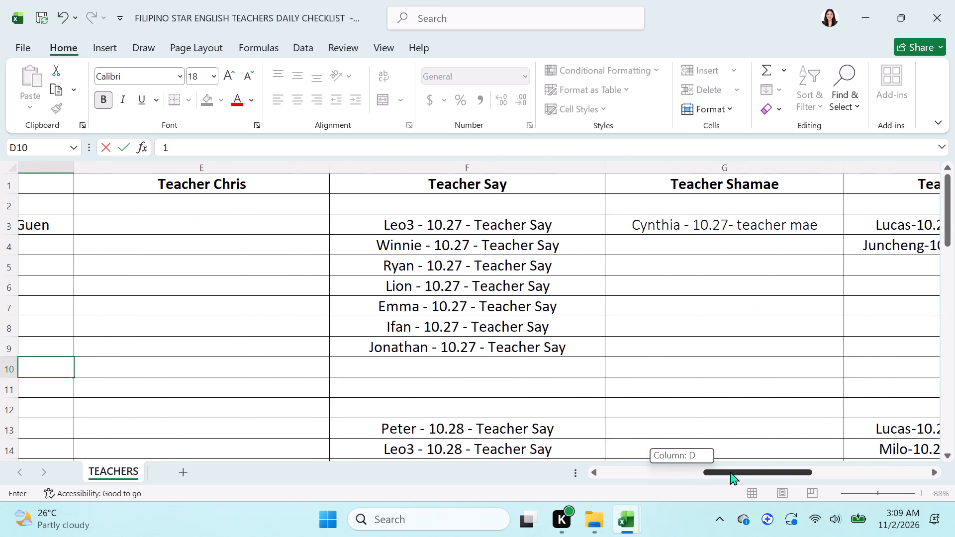
drag(730, 471, 716, 471)
click(599, 371)
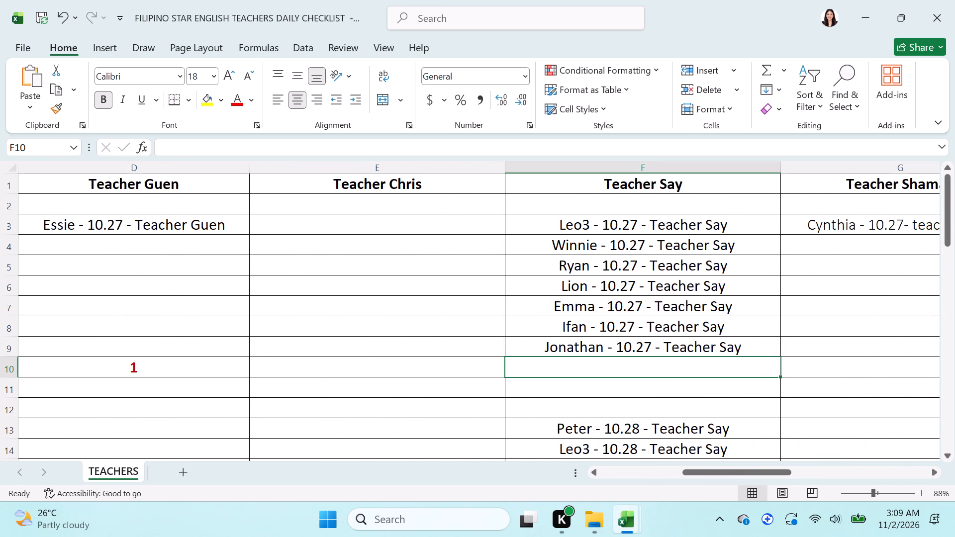
click(591, 374)
key(7)
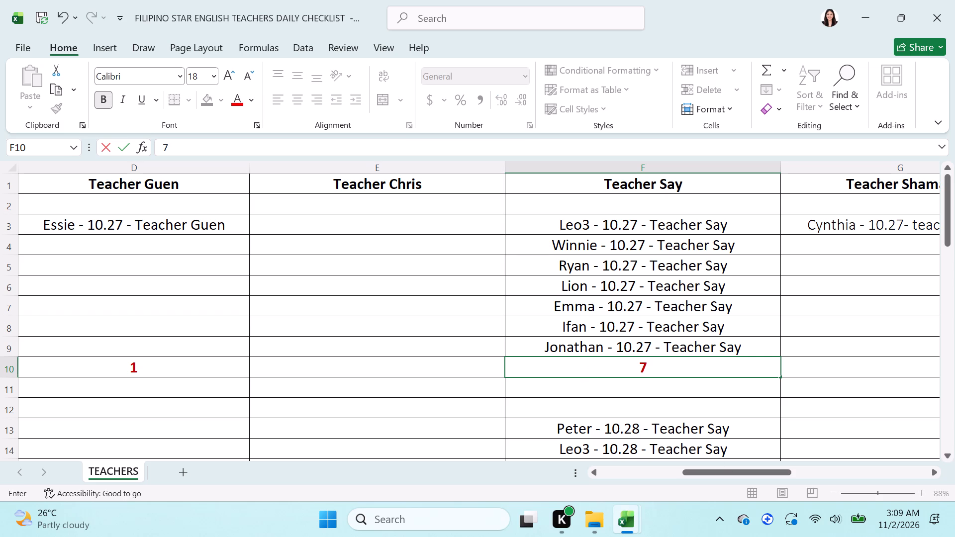
Fill in the 10.27 Tuesday TOTAL row with 1 for Teacher Shamae, 2 for Teacher Lin and 2 for Teacher Jasmine.
drag(720, 472, 765, 470)
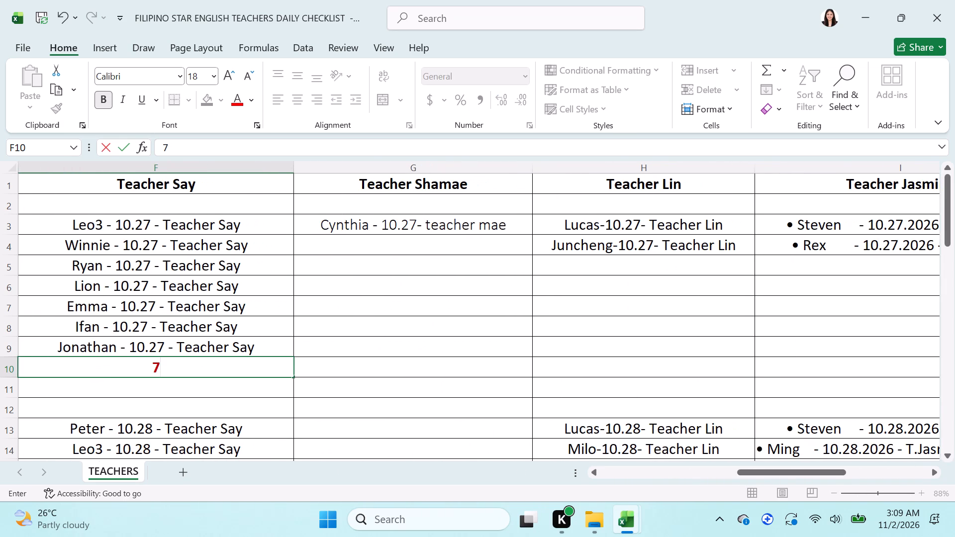
click(389, 370)
key(1)
click(612, 372)
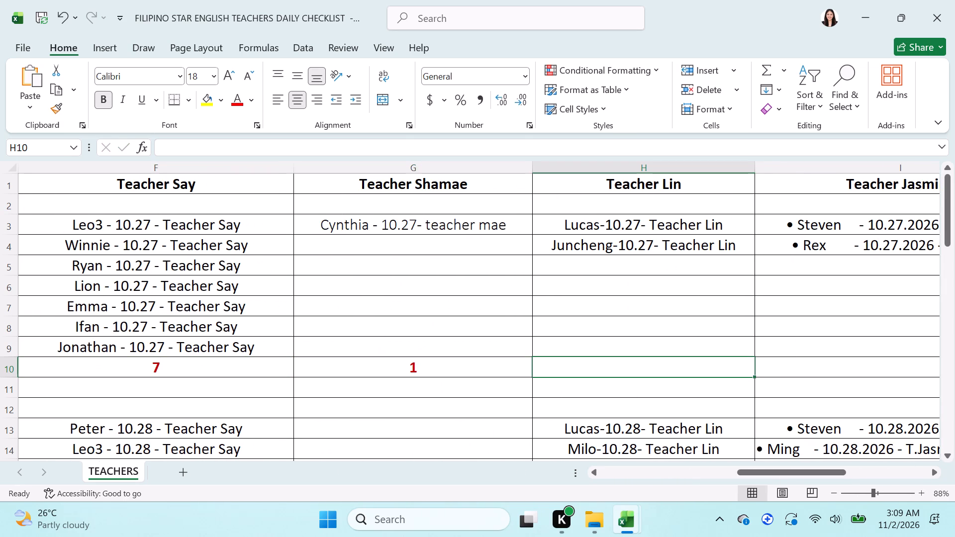
key(2)
click(789, 368)
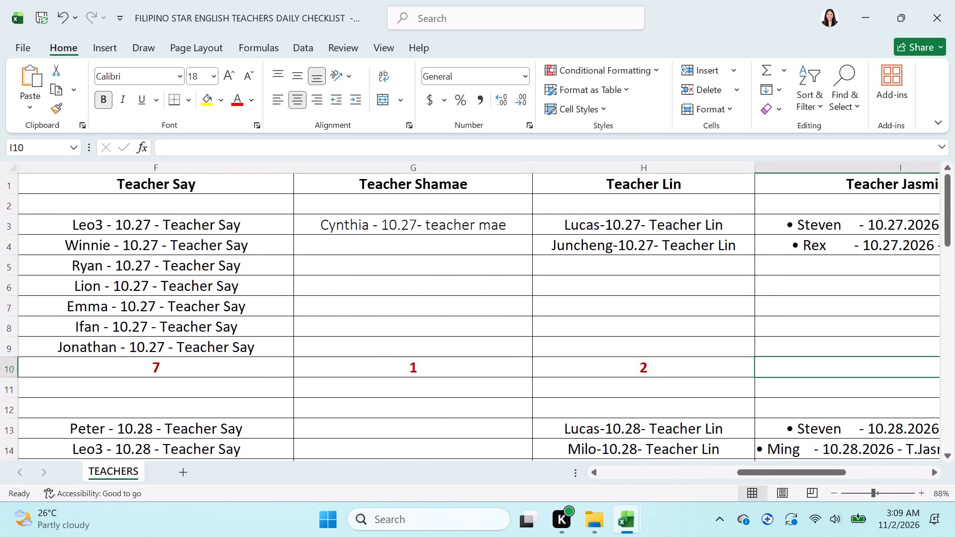
key(2)
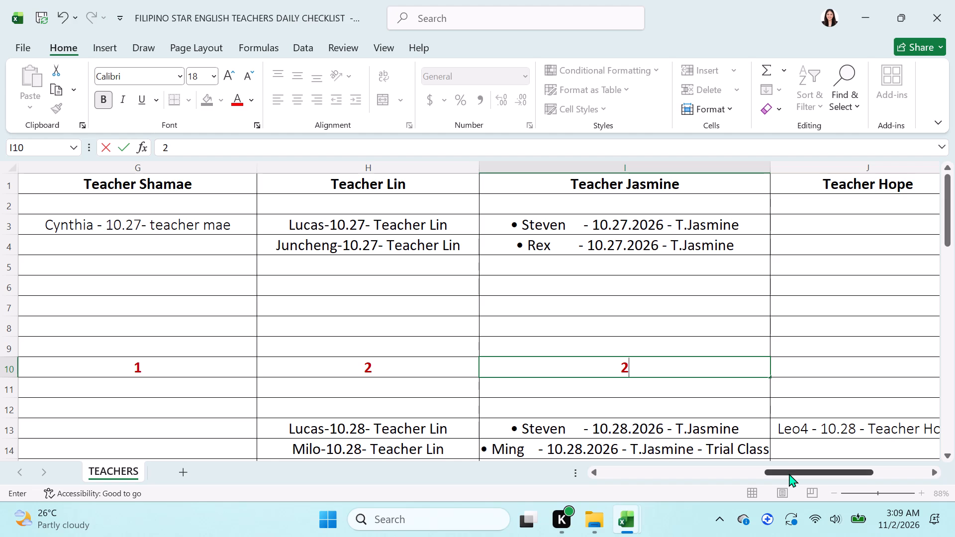
Enter 4 as Teacher Yang's Tuesday total in K10 and colour it dark red.
drag(789, 473, 826, 471)
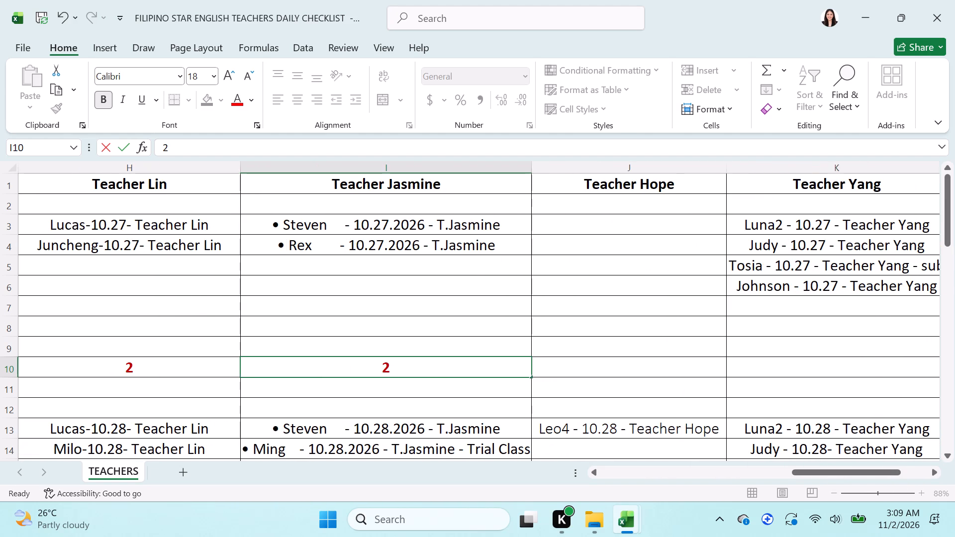
click(770, 370)
key(4)
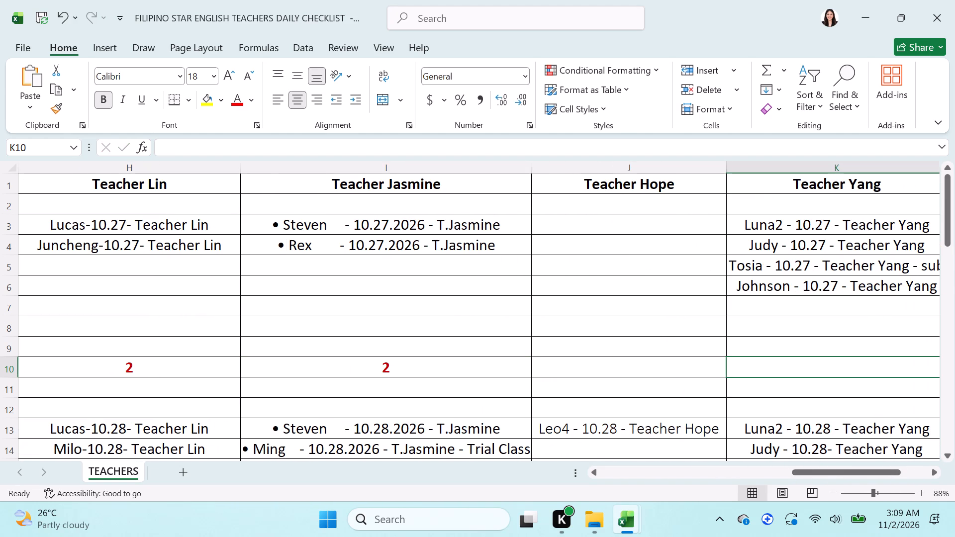
click(784, 375)
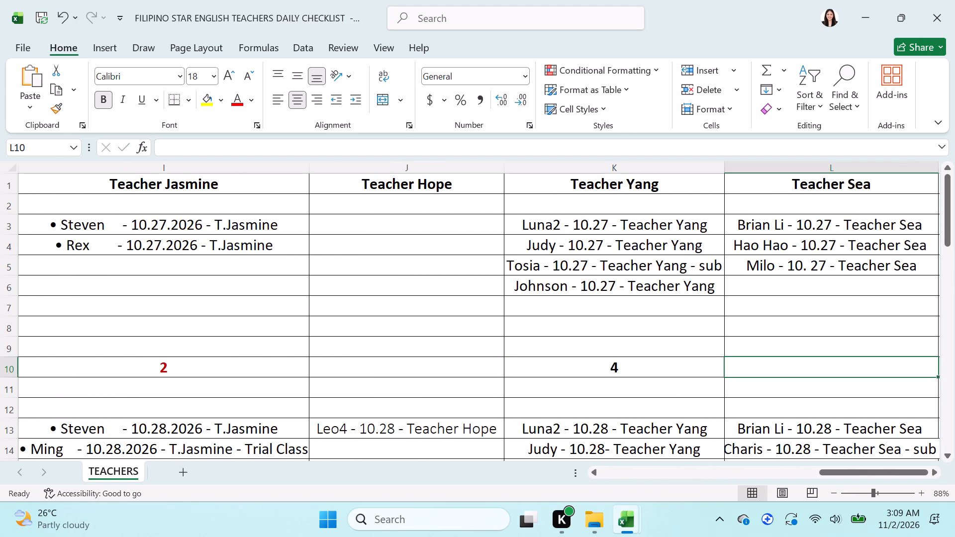
click(646, 368)
click(231, 106)
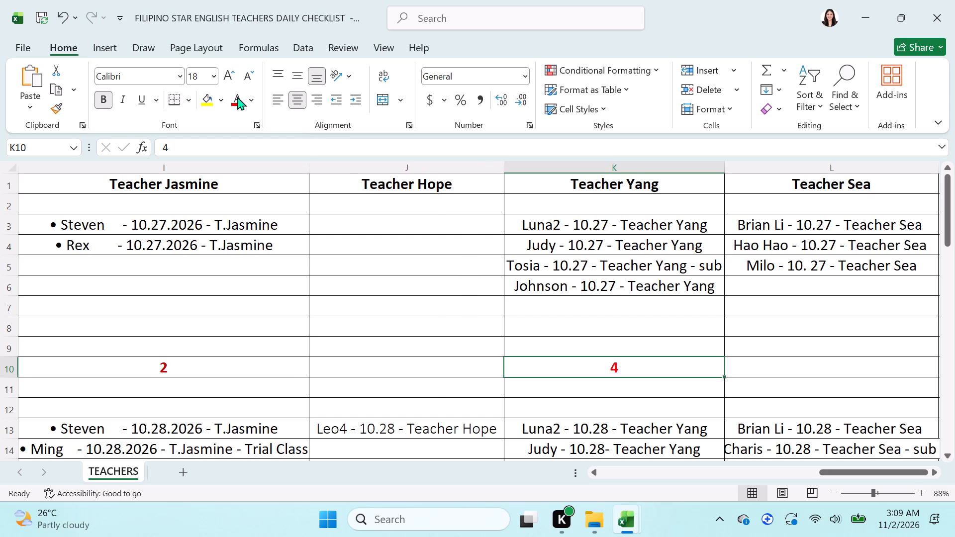
click(251, 98)
click(245, 345)
Enter 3 as Teacher Sea's Tuesday total in L10 and colour it dark red.
click(755, 370)
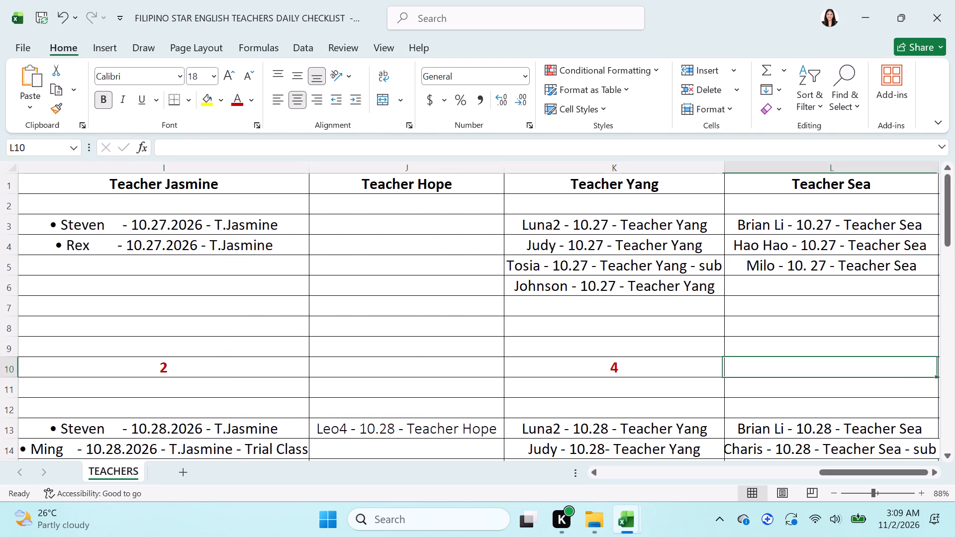
key(3)
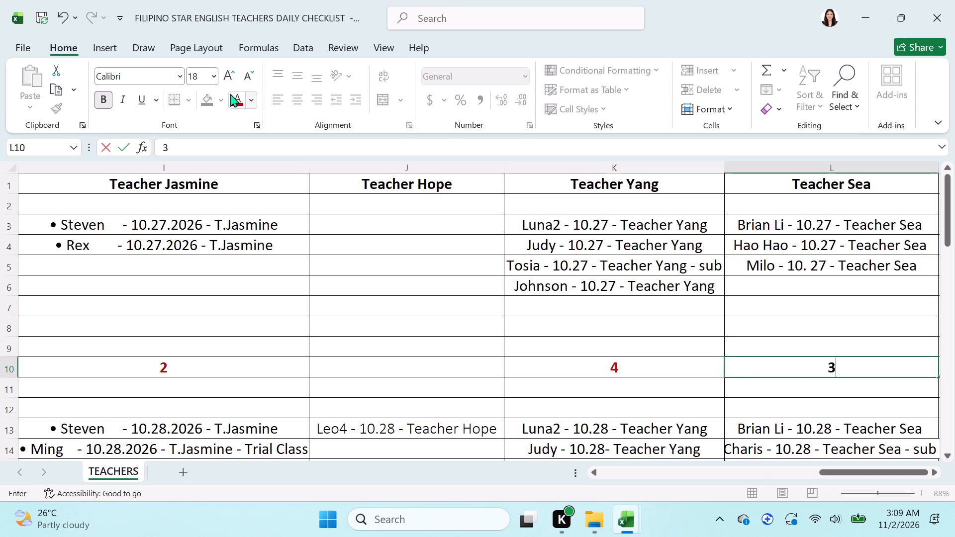
click(238, 99)
click(857, 380)
click(852, 365)
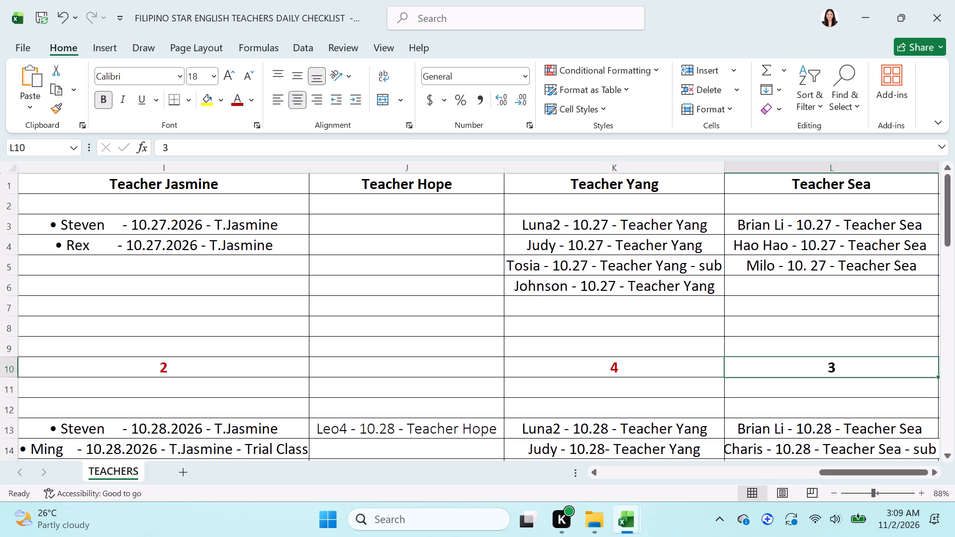
click(228, 97)
click(237, 97)
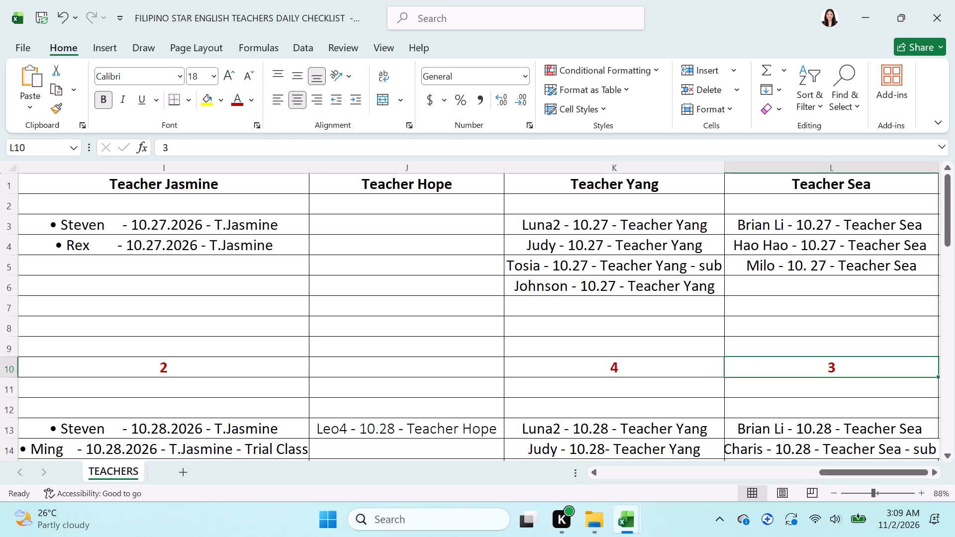
Enter 7 as Teacher Say's 10.28 Wednesday total in F21 and colour it dark red.
drag(826, 474, 653, 482)
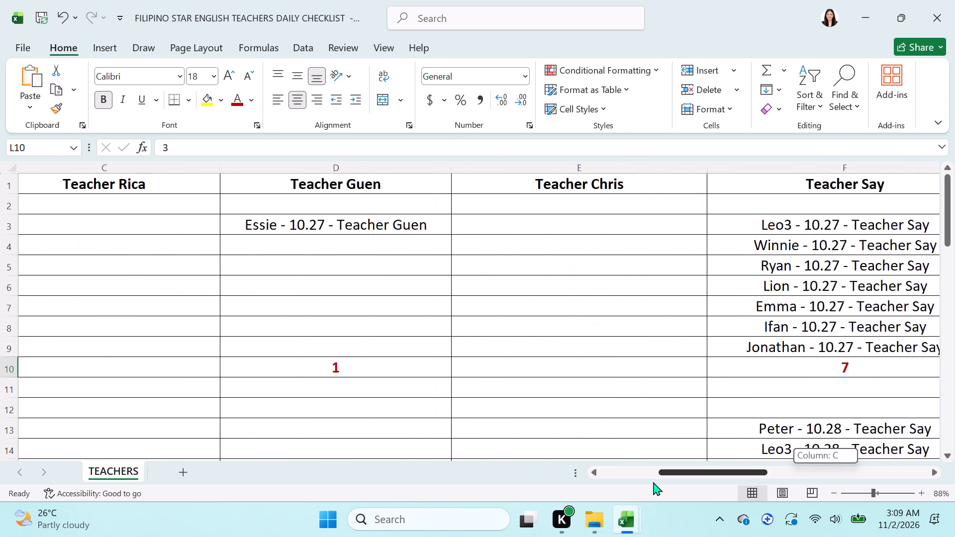
drag(653, 482, 567, 484)
scroll(183, 267, down, 2)
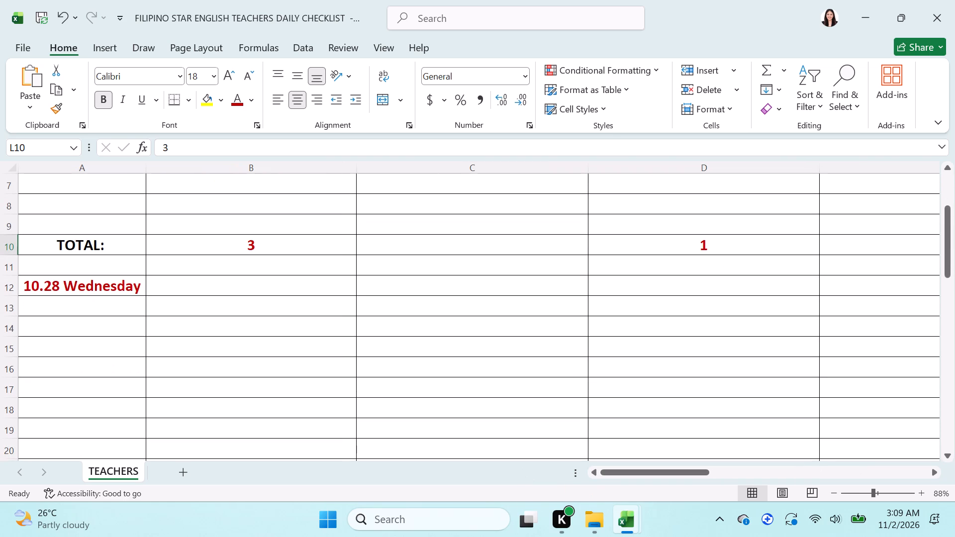
scroll(442, 328, down, 3)
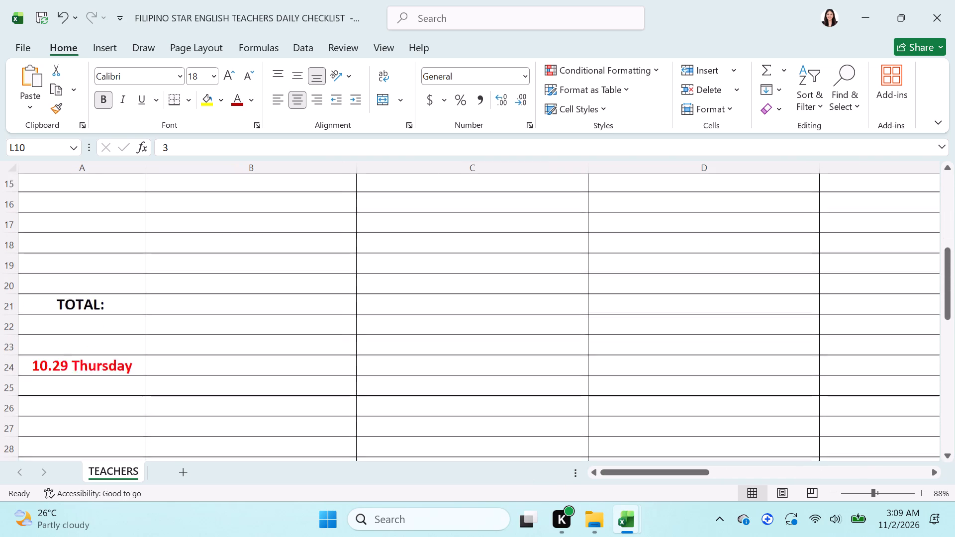
click(714, 289)
key(Right)
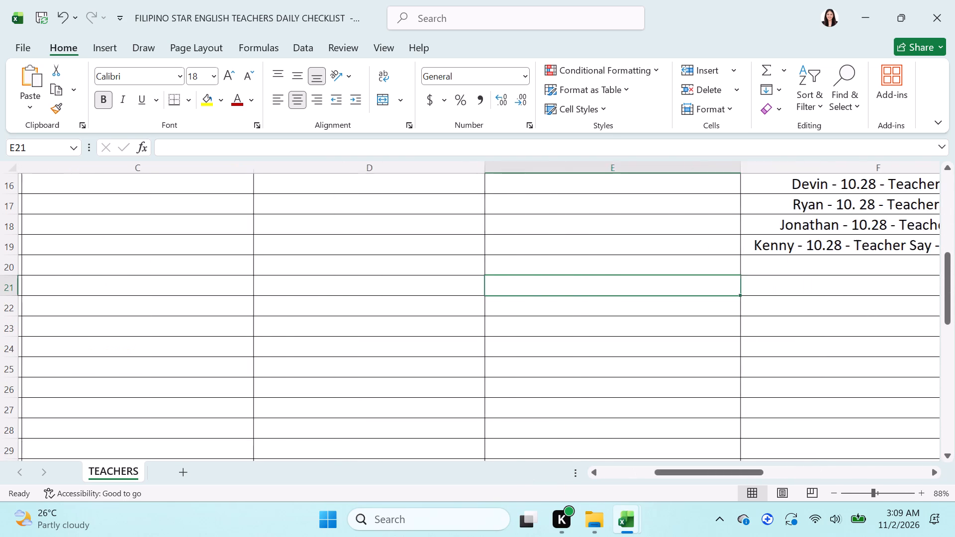
key(Right)
scroll(714, 289, up, 2)
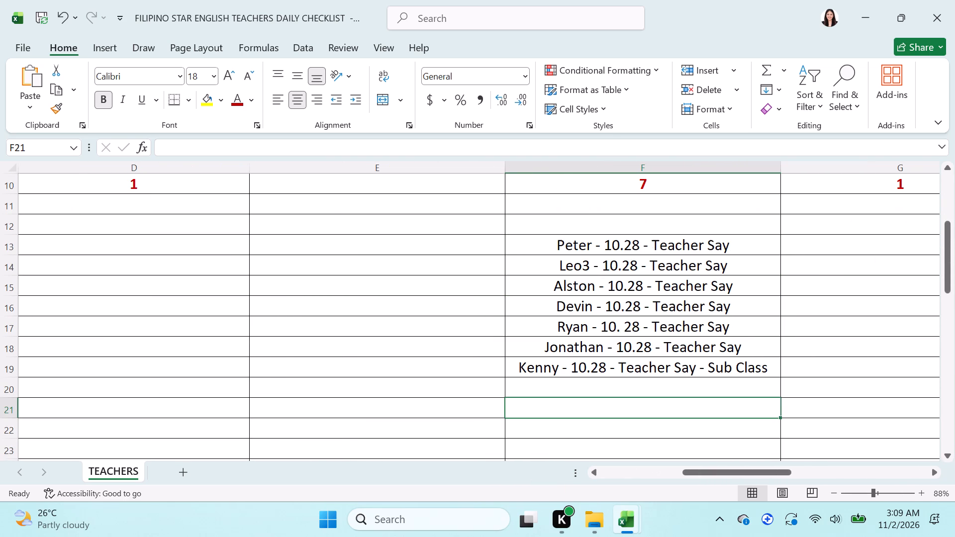
scroll(714, 293, down, 1)
scroll(714, 293, up, 1)
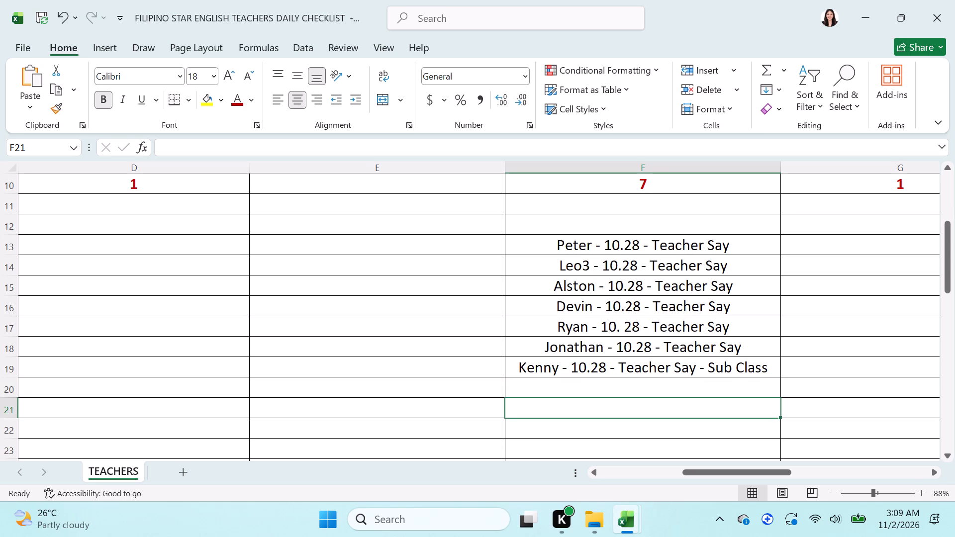
key(7)
click(807, 408)
click(730, 412)
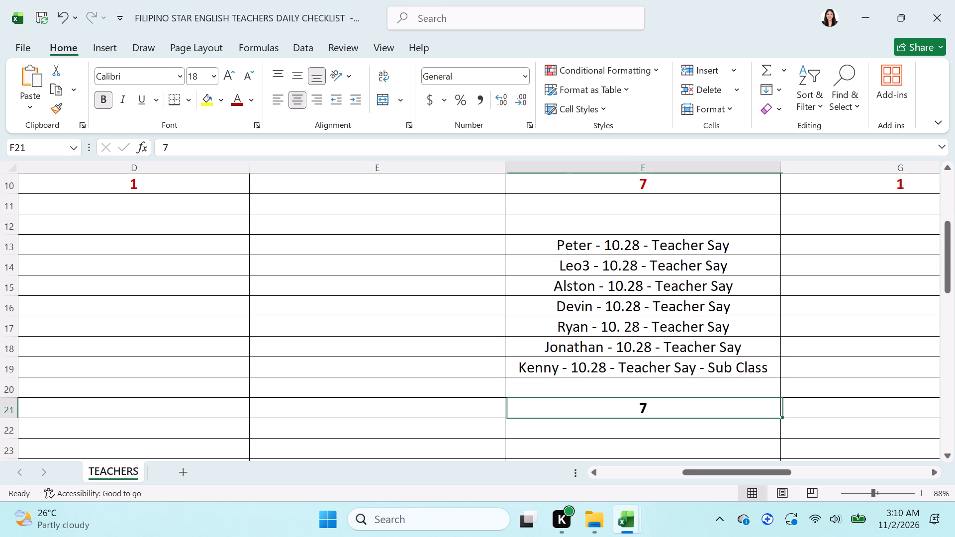
click(235, 98)
Fill in the 10.28 Wednesday TOTAL row with 3 for Teacher Lin, 2 for Teacher Jasmine and 1 for Teacher Hope.
drag(709, 473, 756, 471)
click(695, 402)
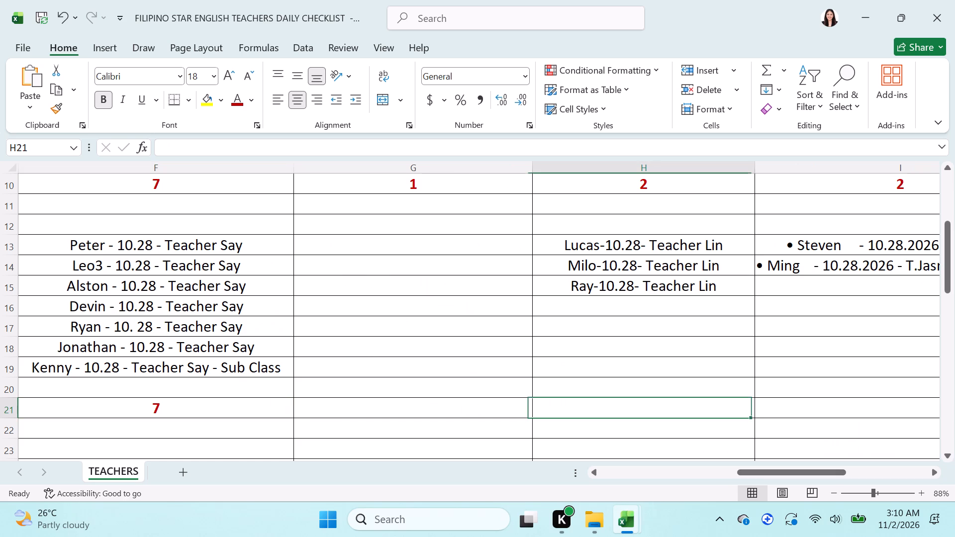
key(3)
drag(789, 470, 808, 471)
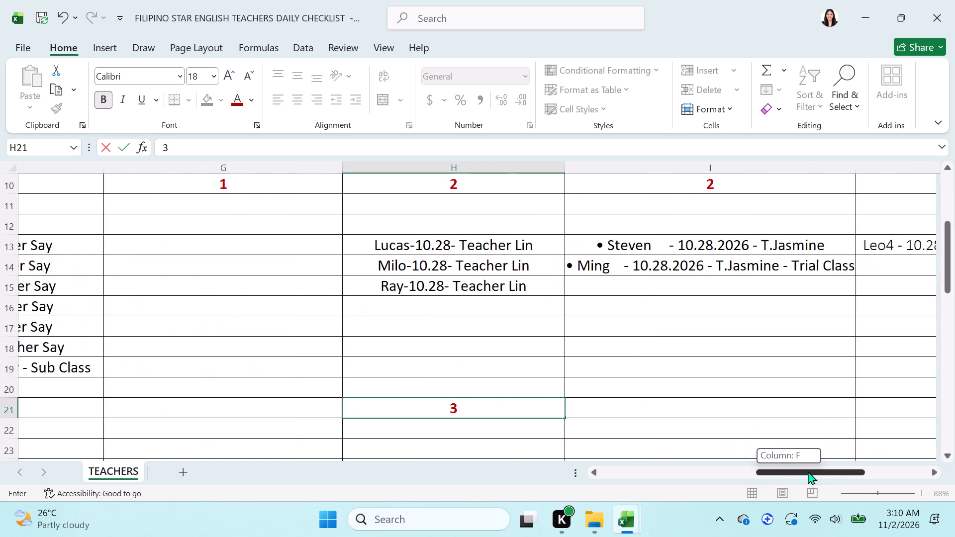
drag(808, 471, 811, 471)
click(582, 405)
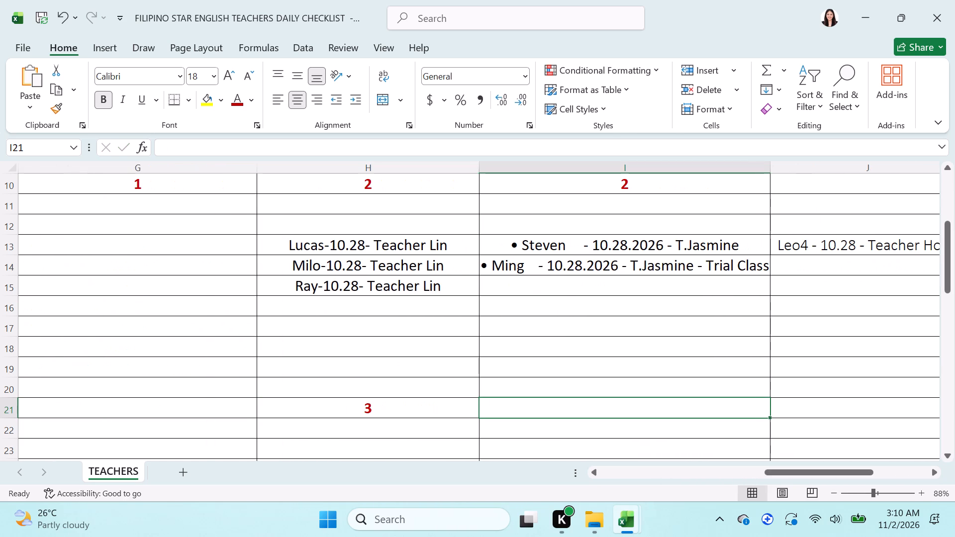
key(2)
drag(808, 468, 841, 470)
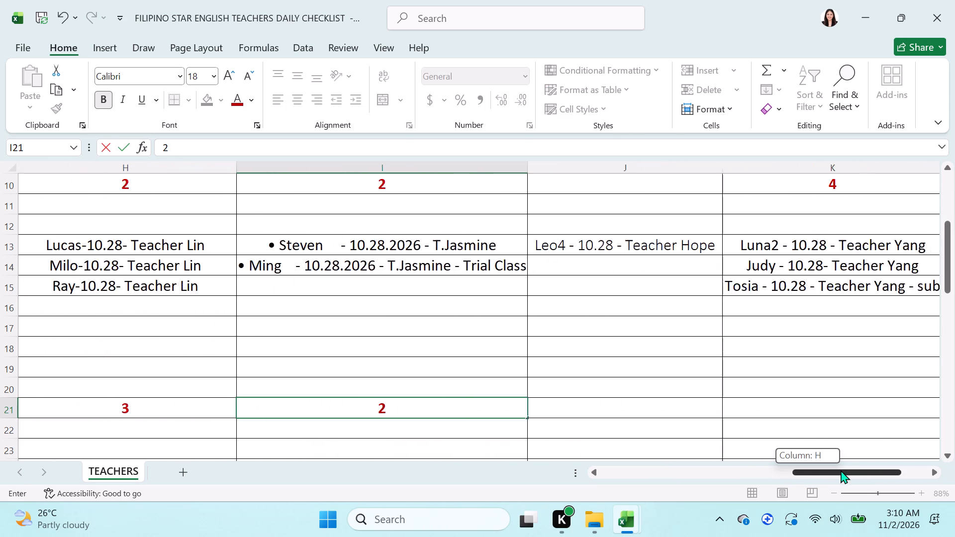
drag(841, 470, 847, 469)
click(588, 407)
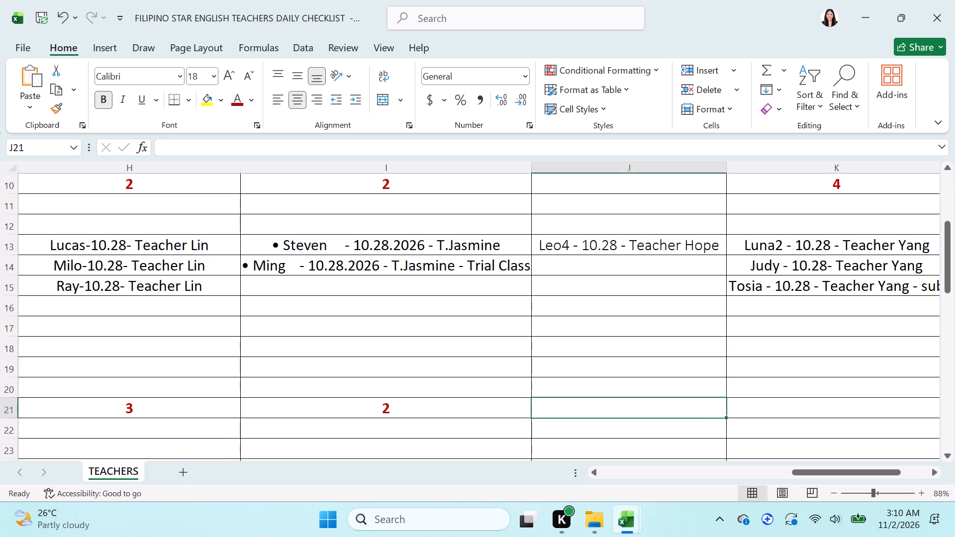
key(1)
Enter 3 as the Wednesday total for both Teacher Yang and Teacher Sea in K21 and L21, and colour both dark red.
click(832, 423)
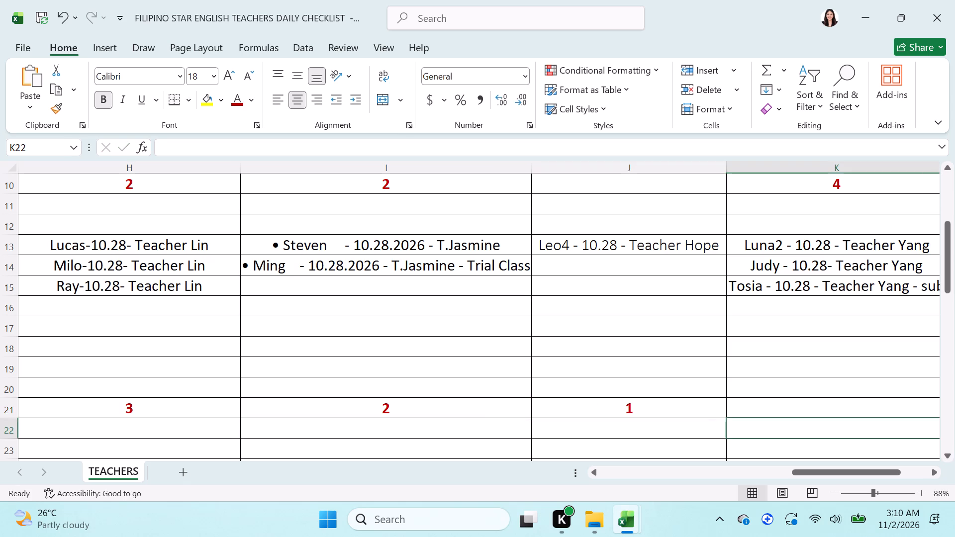
click(831, 411)
key(3)
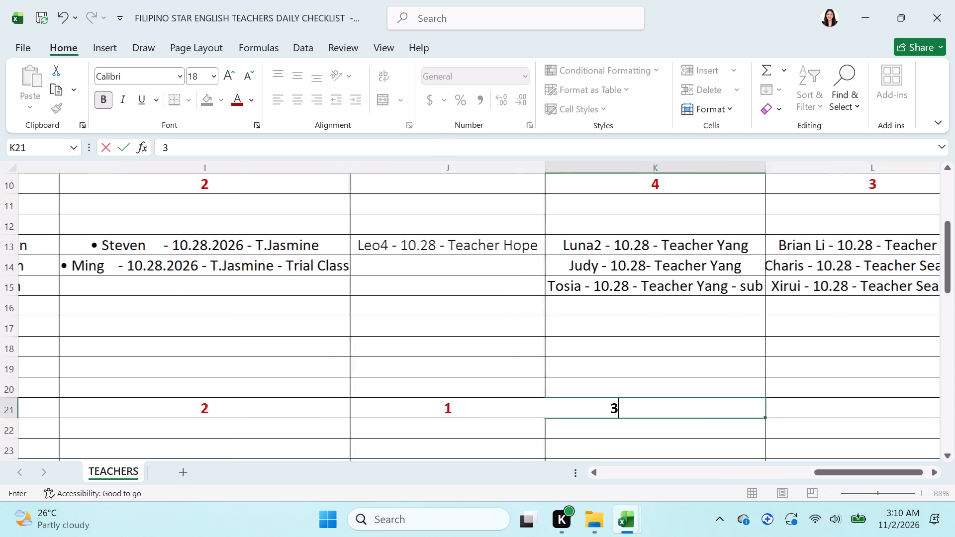
click(824, 411)
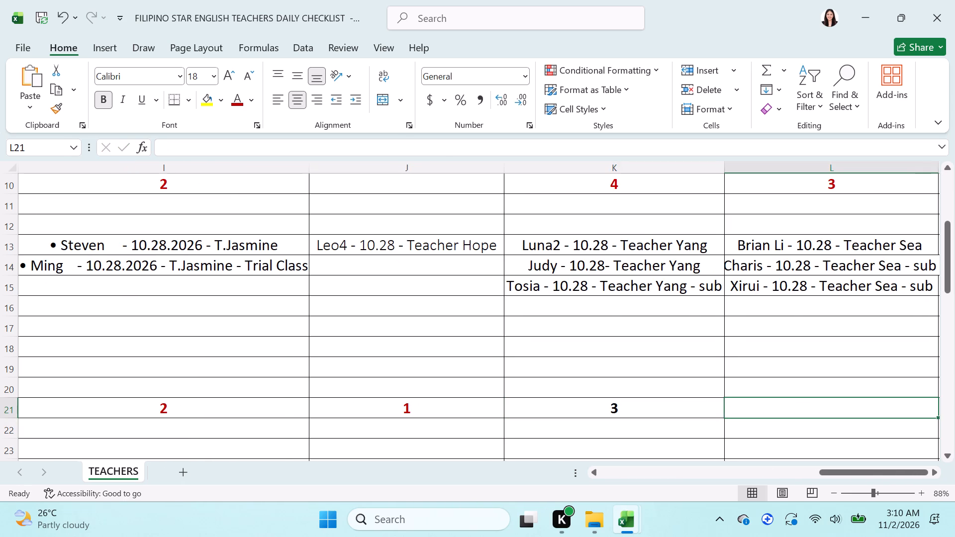
key(3)
drag(867, 473, 867, 473)
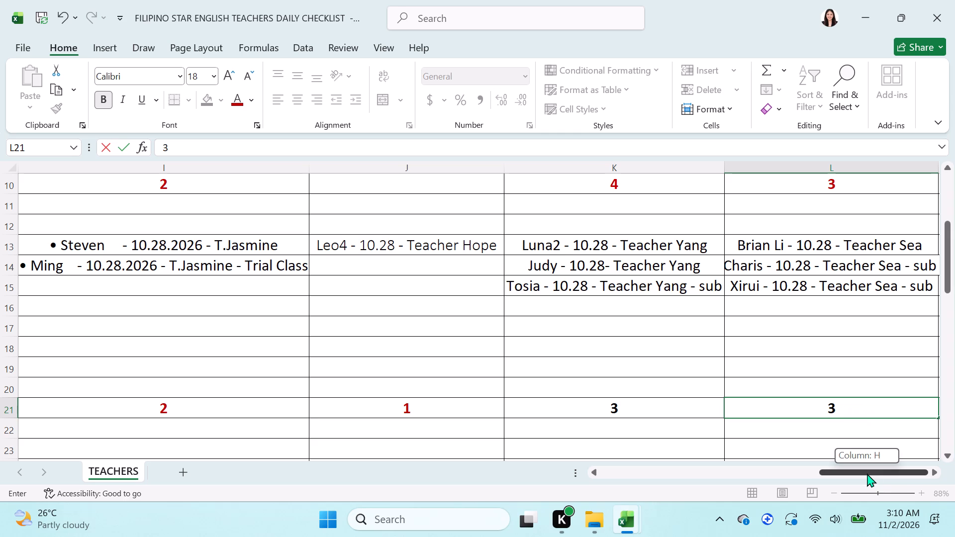
drag(867, 473, 888, 470)
click(860, 373)
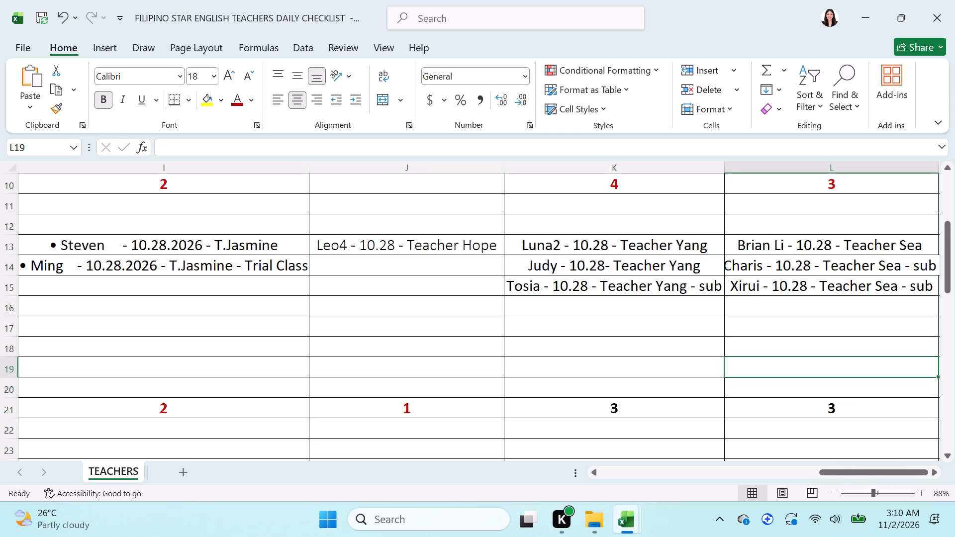
drag(871, 404, 618, 412)
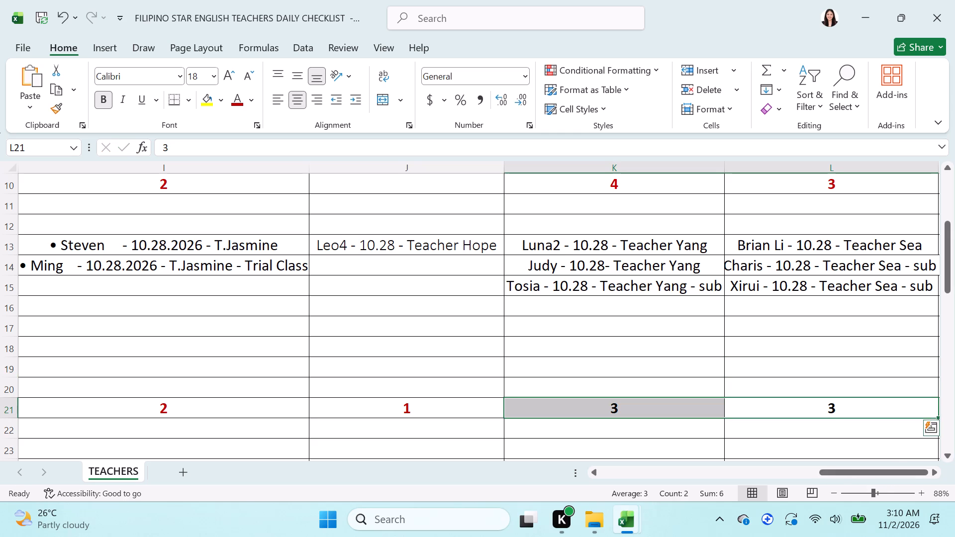
click(236, 103)
click(681, 374)
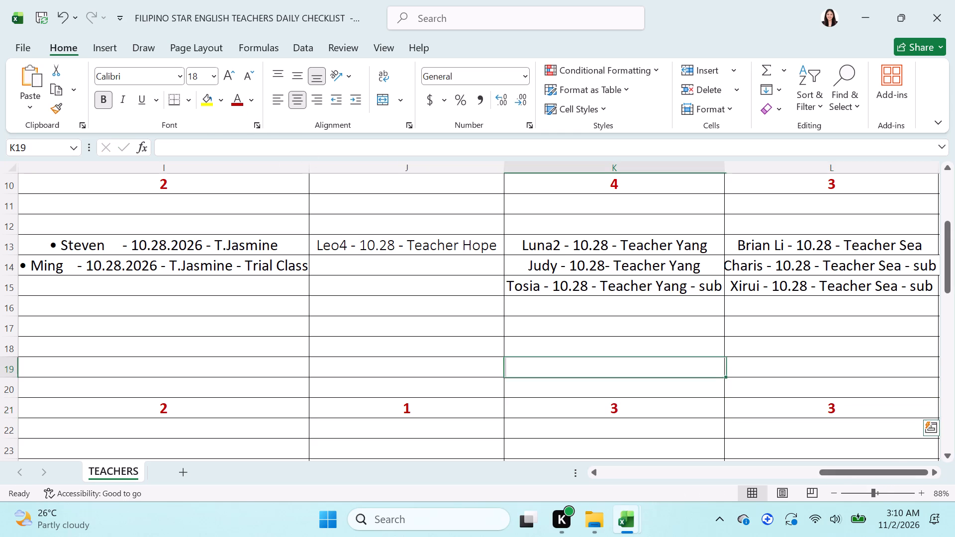
Examine the 10.29 Thursday section of the checklist, starting from its date heading.
drag(863, 472, 644, 466)
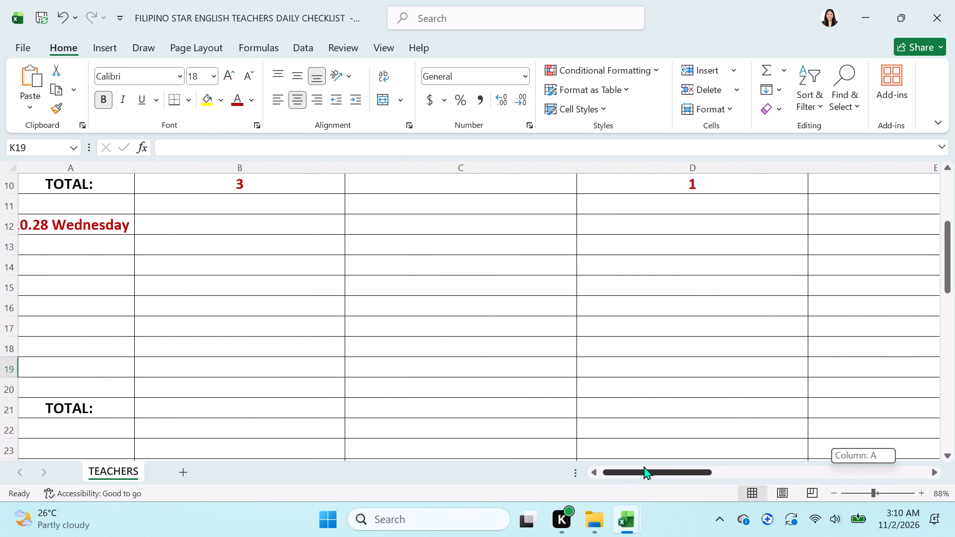
drag(644, 466, 610, 466)
scroll(286, 319, down, 2)
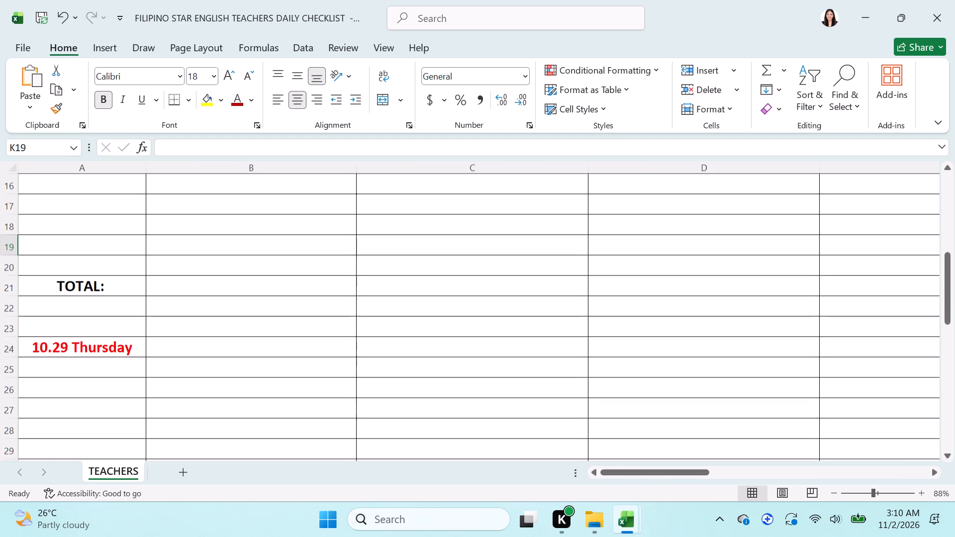
Switch to Google Chrome by launching it from the installed apps and open a new browser window.
scroll(286, 319, down, 1)
click(346, 526)
click(332, 518)
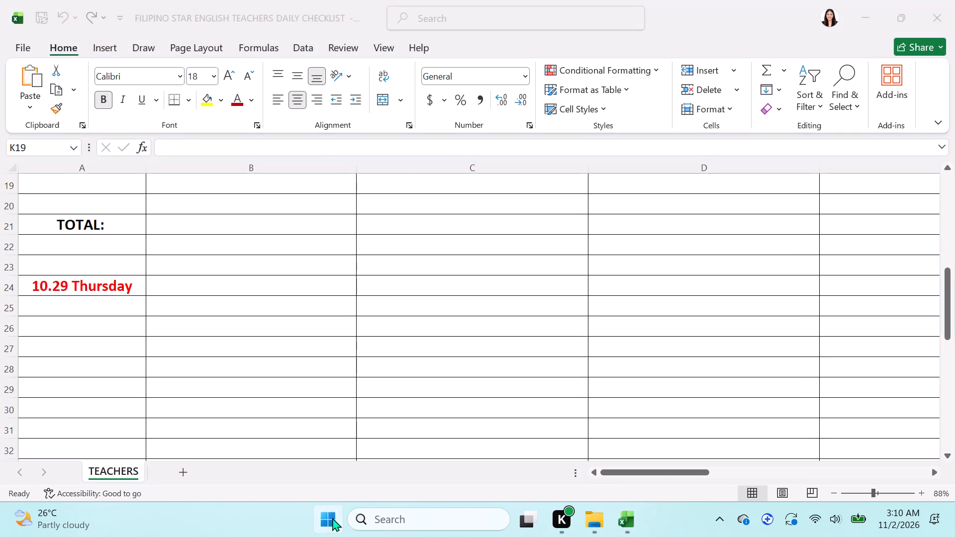
scroll(391, 257, down, 9)
scroll(395, 311, down, 2)
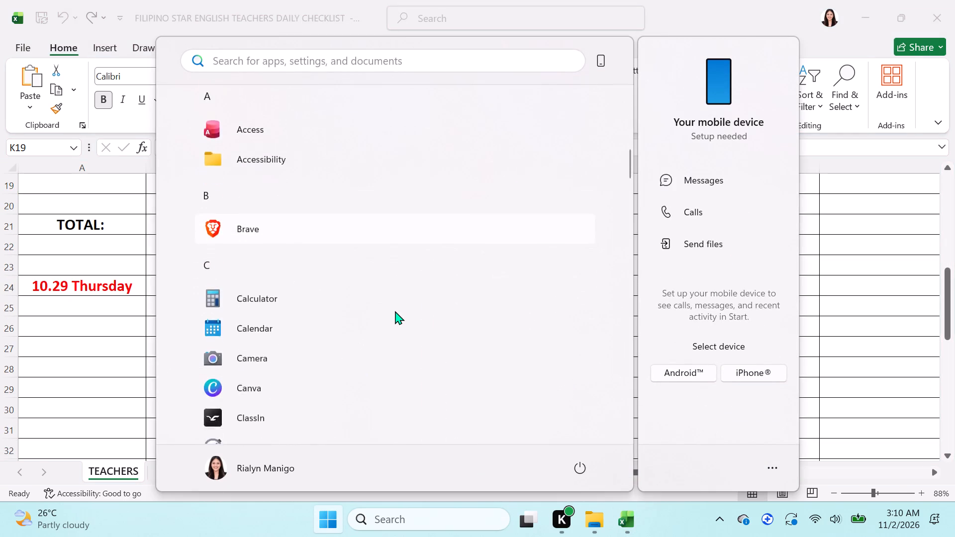
scroll(395, 311, down, 10)
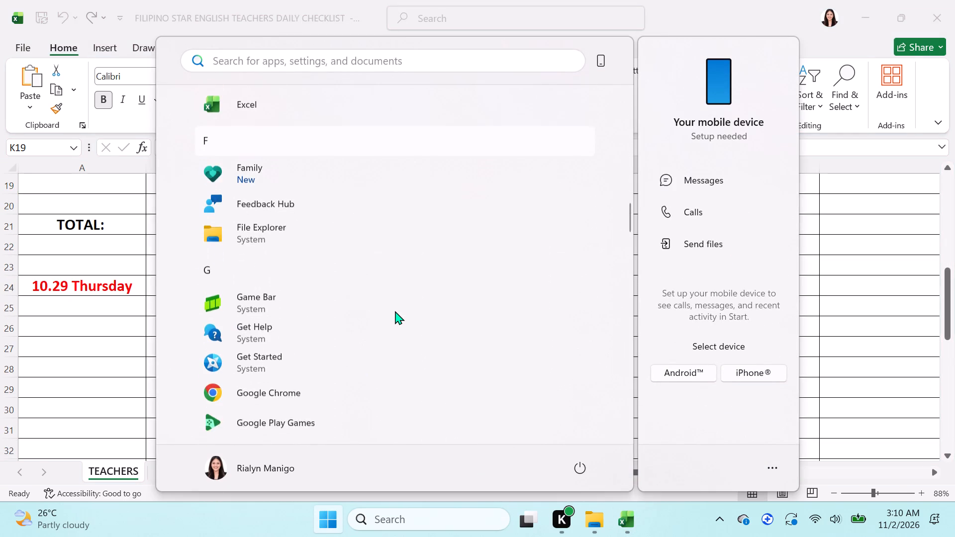
scroll(395, 311, down, 2)
click(316, 285)
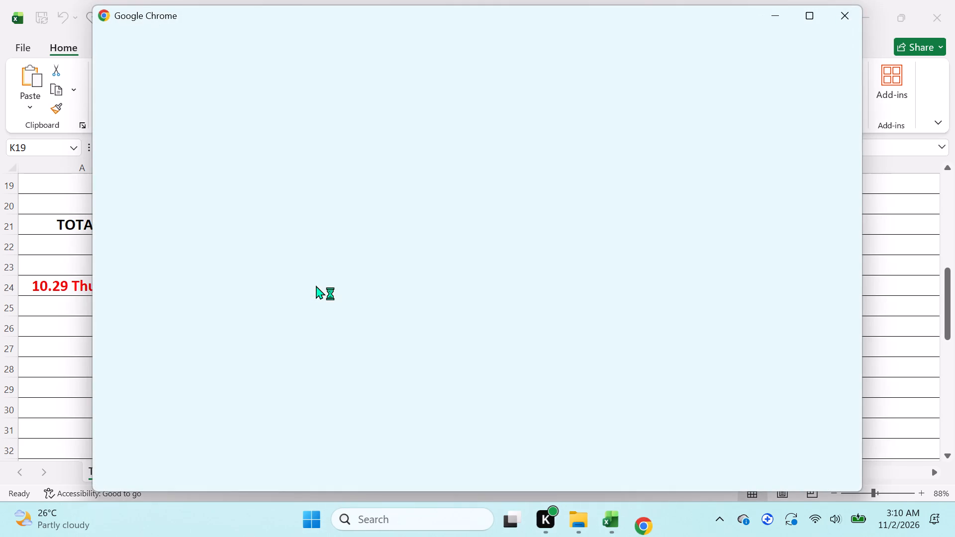
click(408, 281)
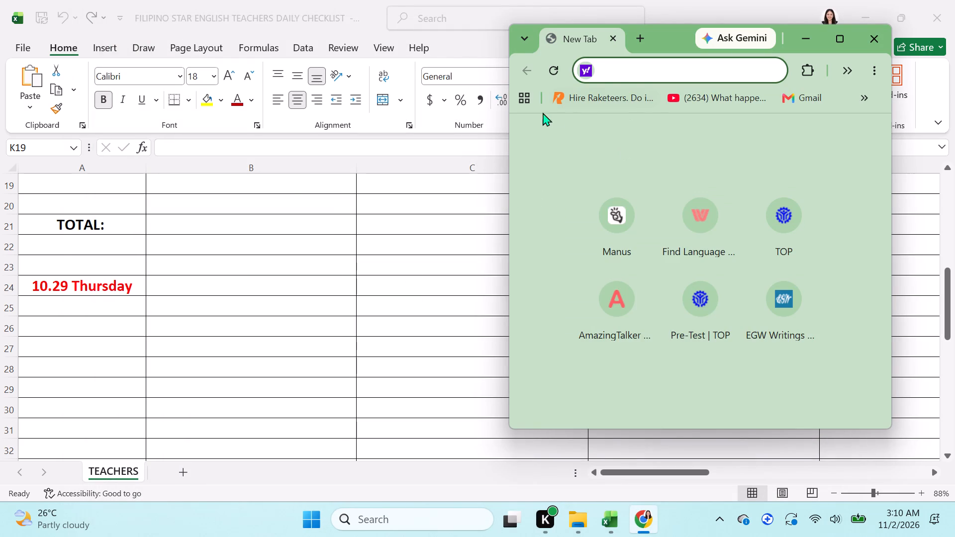
Widen the browser window over the spreadsheet and go to facebook.com.
drag(507, 129, 314, 147)
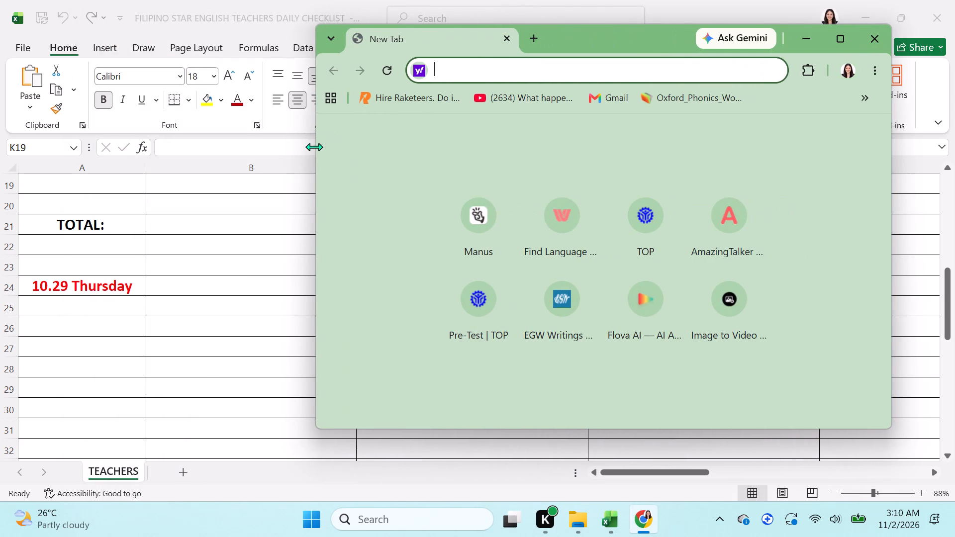
click(475, 75)
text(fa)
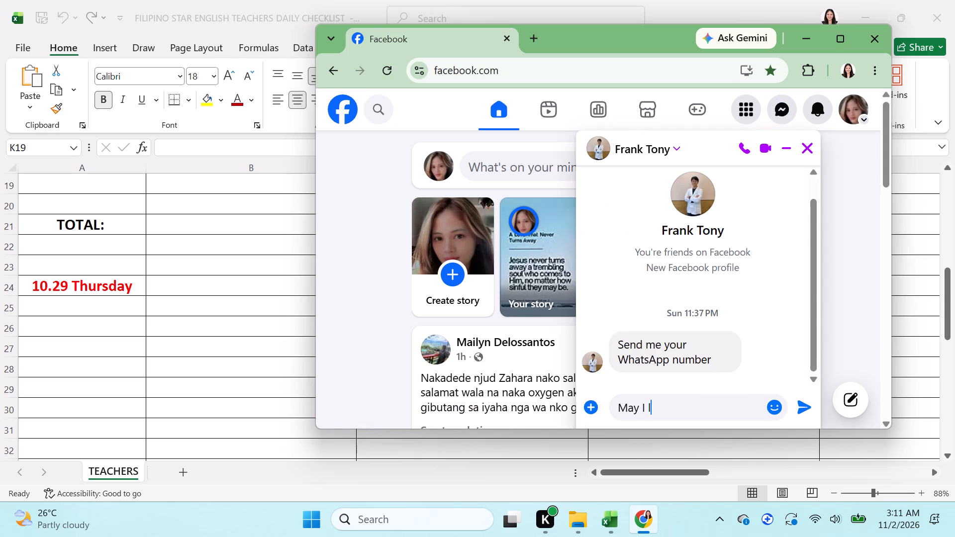
Finish and send the reply "May I know why?" in the open private chat, and close the chat.
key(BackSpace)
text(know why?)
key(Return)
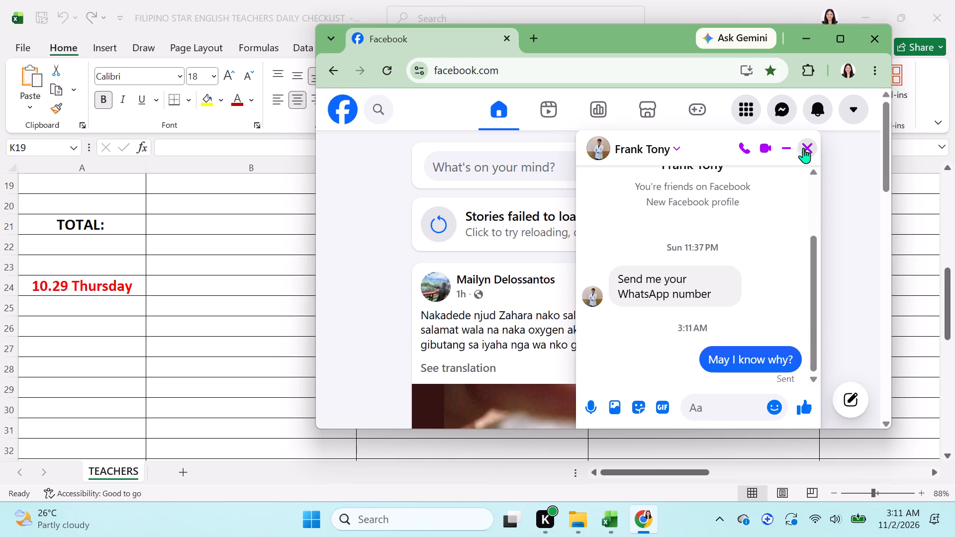
click(803, 148)
Open the Filipino Star English Teachers group chat from the chat list and look back through its earlier messages with the browser maximized.
scroll(669, 261, down, 6)
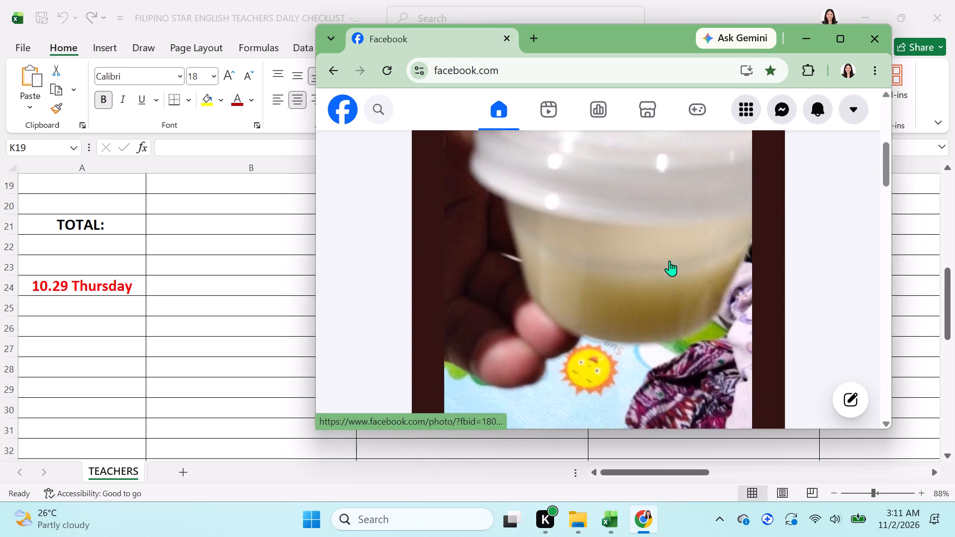
scroll(669, 261, up, 4)
click(796, 117)
click(789, 112)
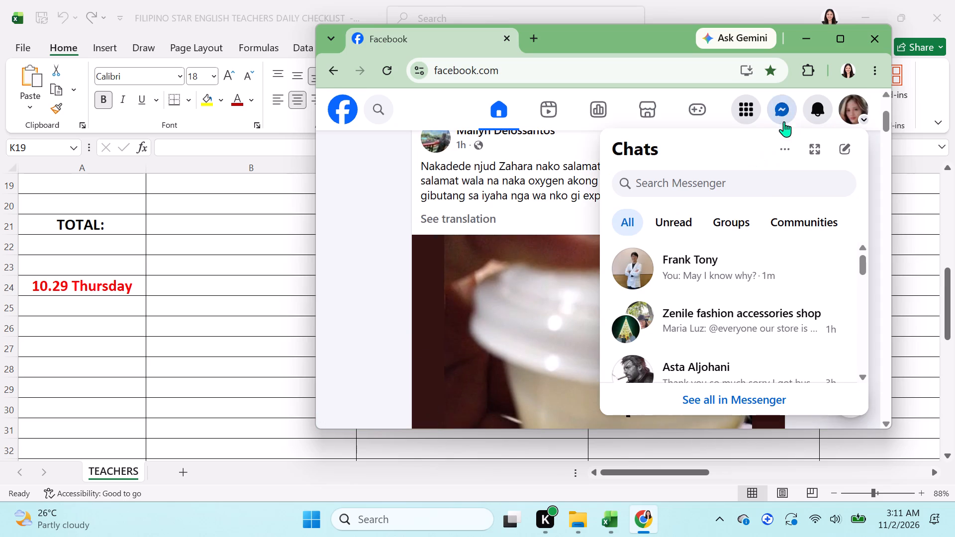
scroll(755, 303, down, 4)
scroll(755, 303, up, 1)
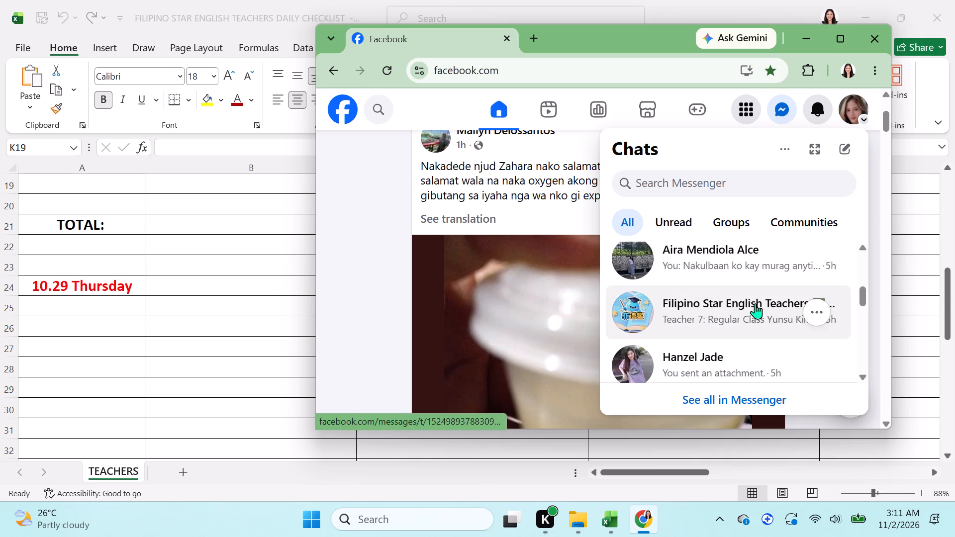
click(755, 303)
scroll(755, 303, up, 7)
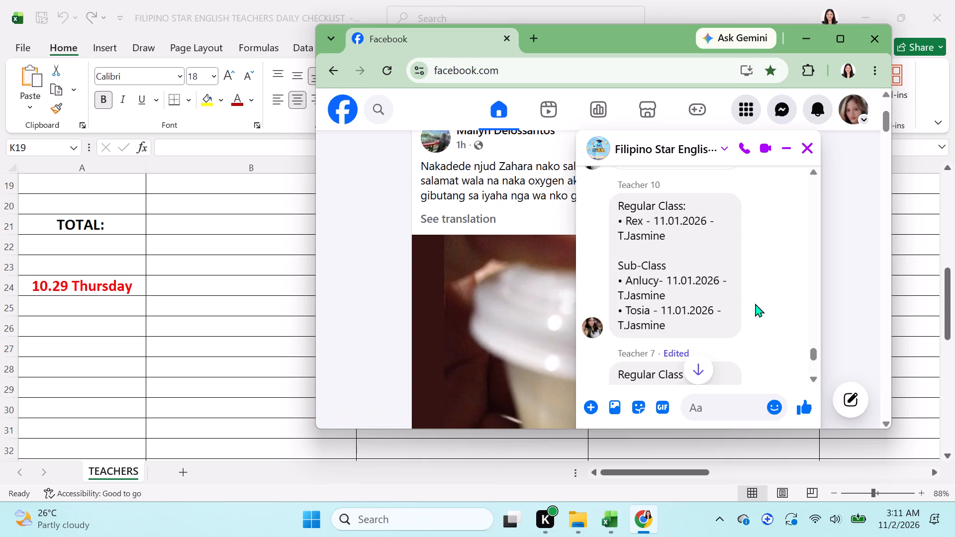
scroll(755, 303, up, 20)
scroll(755, 303, up, 9)
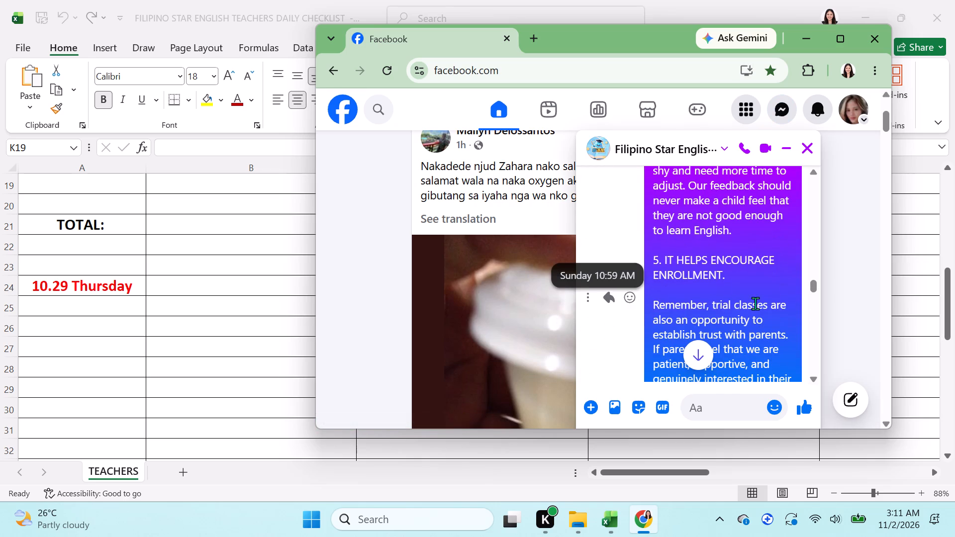
click(840, 37)
scroll(773, 375, up, 14)
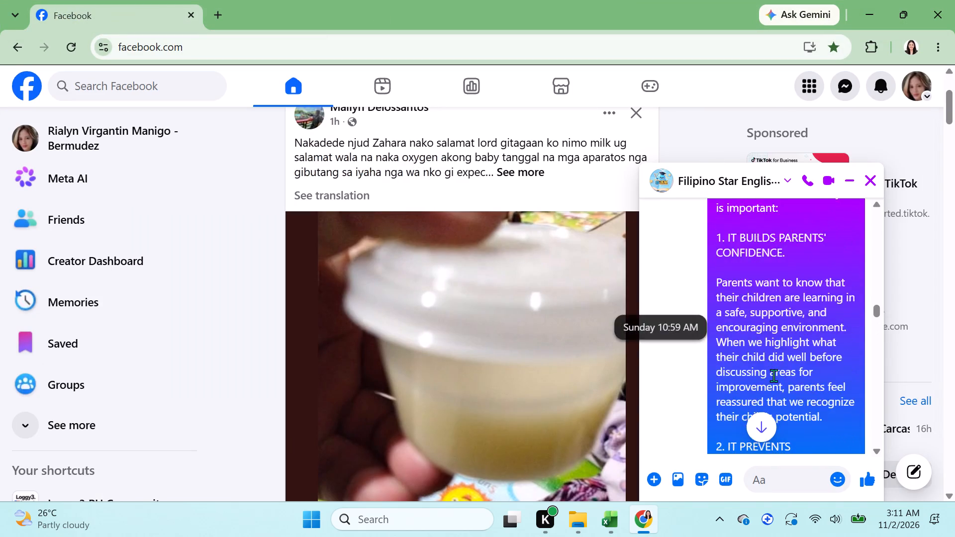
scroll(773, 375, up, 20)
scroll(773, 375, up, 7)
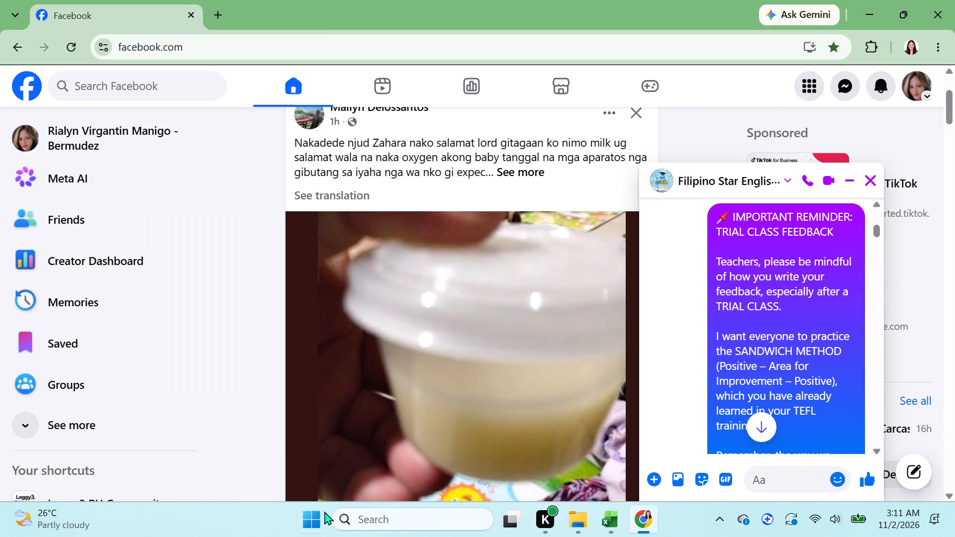
Minimize the Chrome, teachers checklist and Documents folder windows to uncover the desktop behind them.
click(868, 11)
click(866, 16)
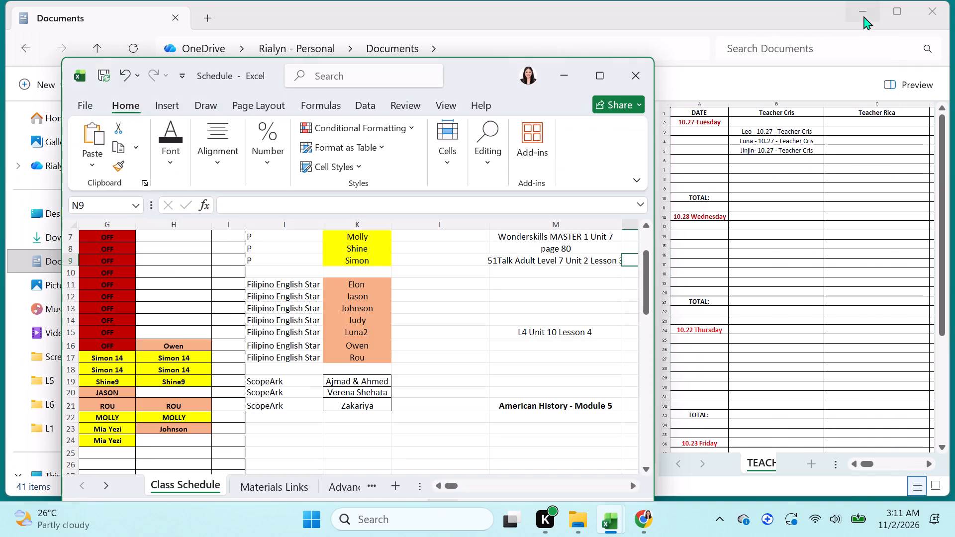
click(867, 13)
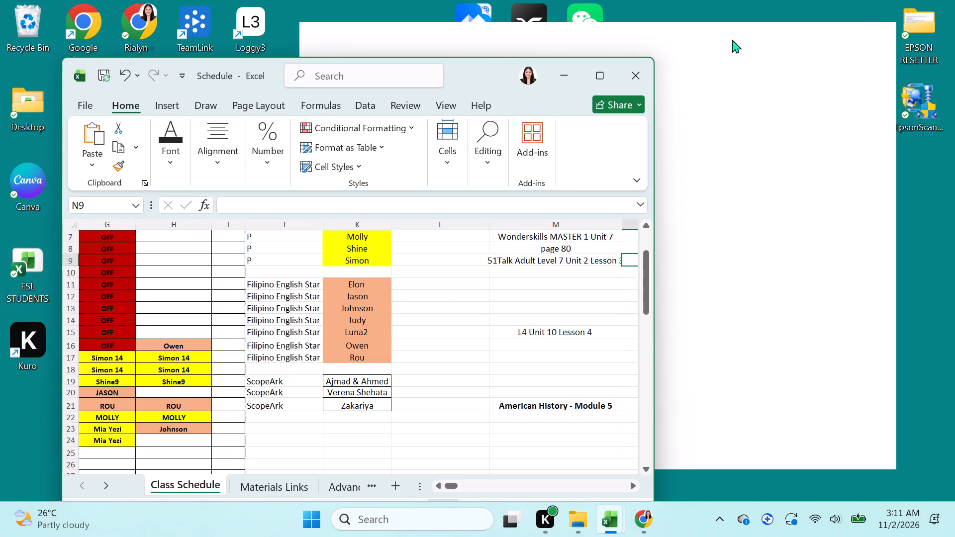
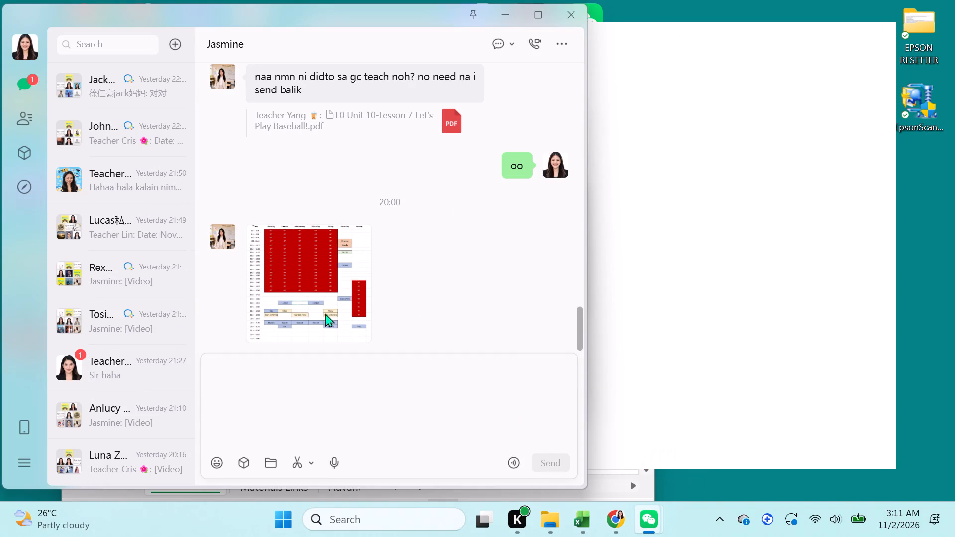
Look through the recent chats and read the unread ones from the Teach in CHINA community and Teacher Cris.
scroll(160, 210, up, 13)
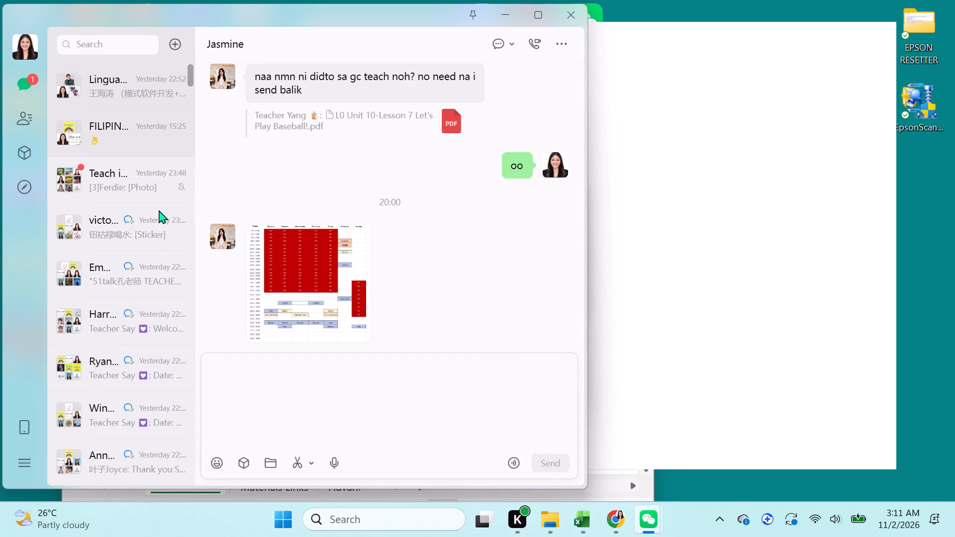
scroll(159, 210, up, 3)
click(109, 92)
click(120, 181)
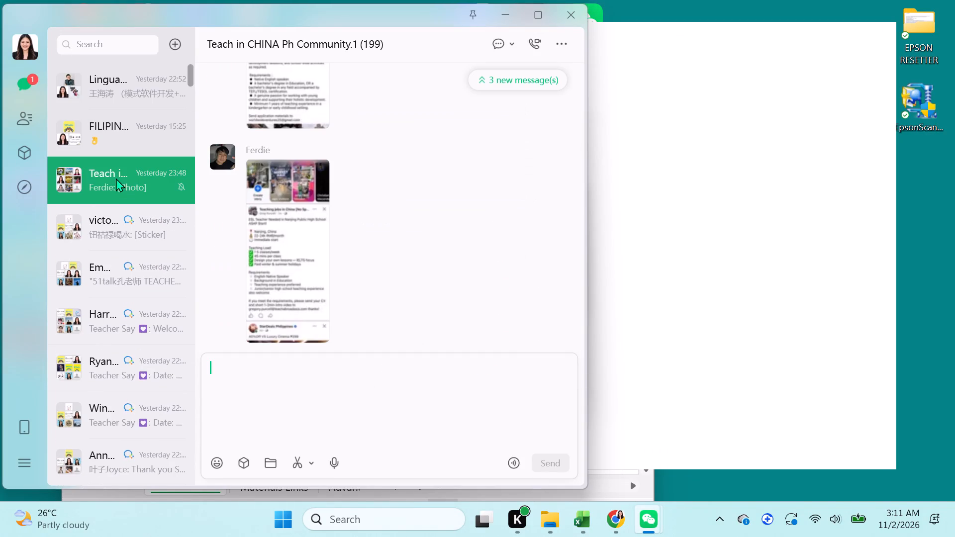
click(26, 85)
scroll(92, 280, down, 2)
scroll(92, 280, up, 3)
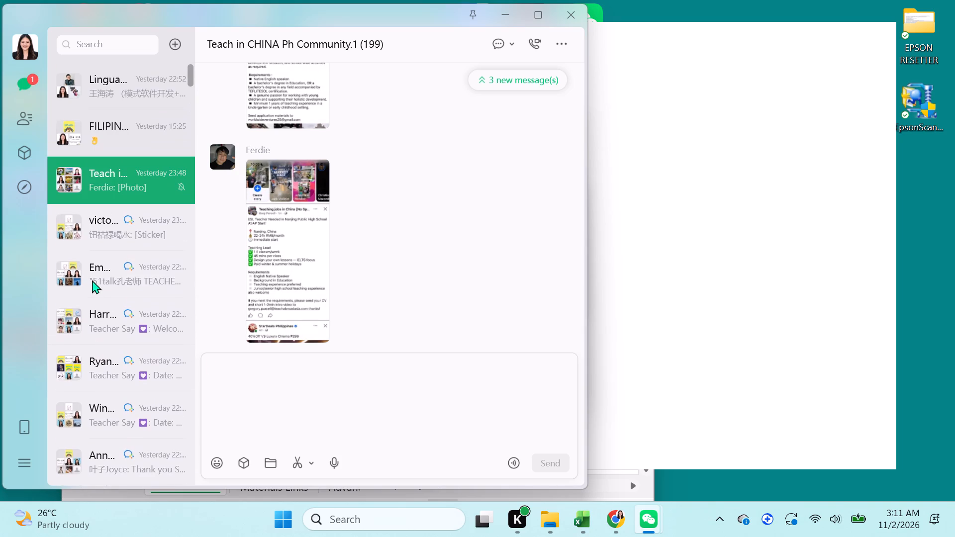
scroll(110, 318, down, 8)
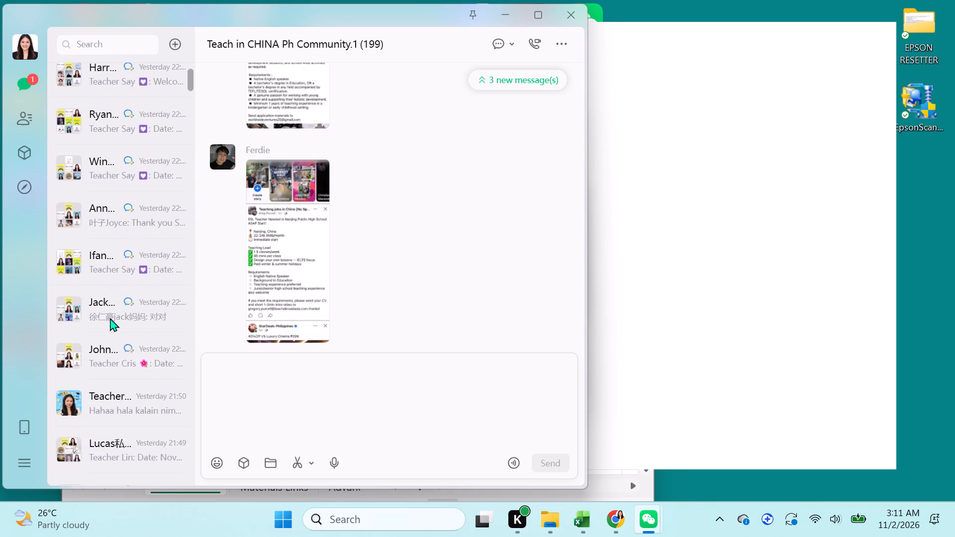
scroll(110, 318, down, 2)
click(130, 352)
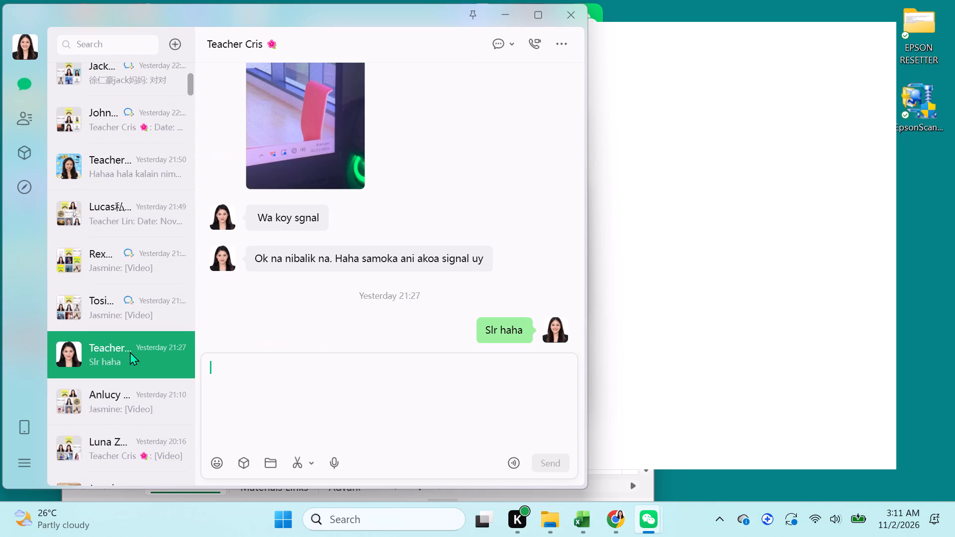
Open the chat with Jasmine and view the schedule photo she sent.
scroll(130, 352, down, 5)
click(127, 331)
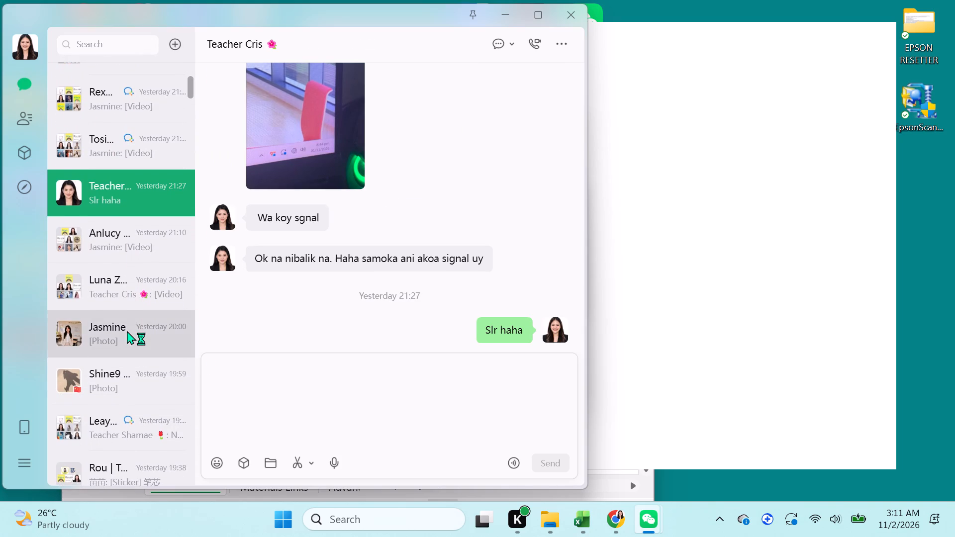
click(290, 264)
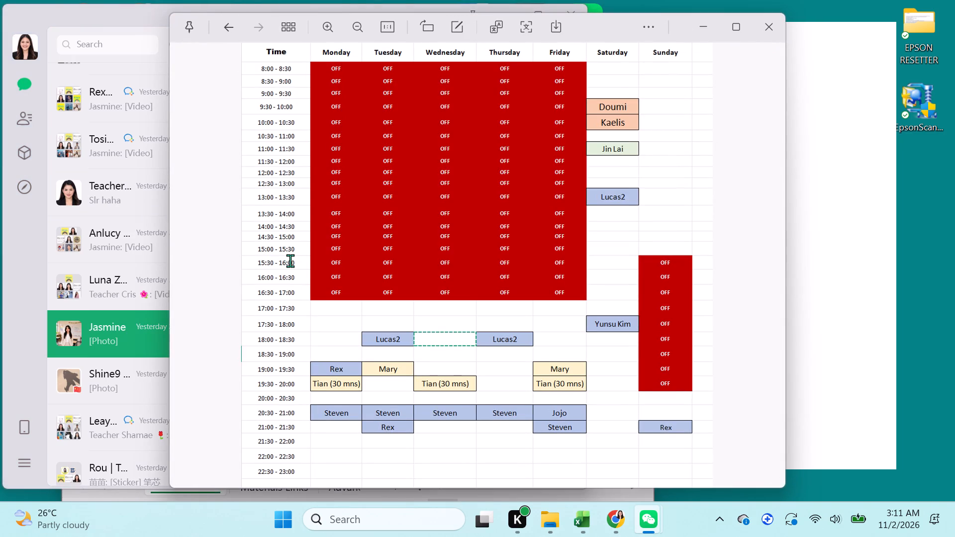
Switch to the Filipino Star English group chat on Facebook and read back through the teachers' class reports to the 10.28 entries.
click(614, 523)
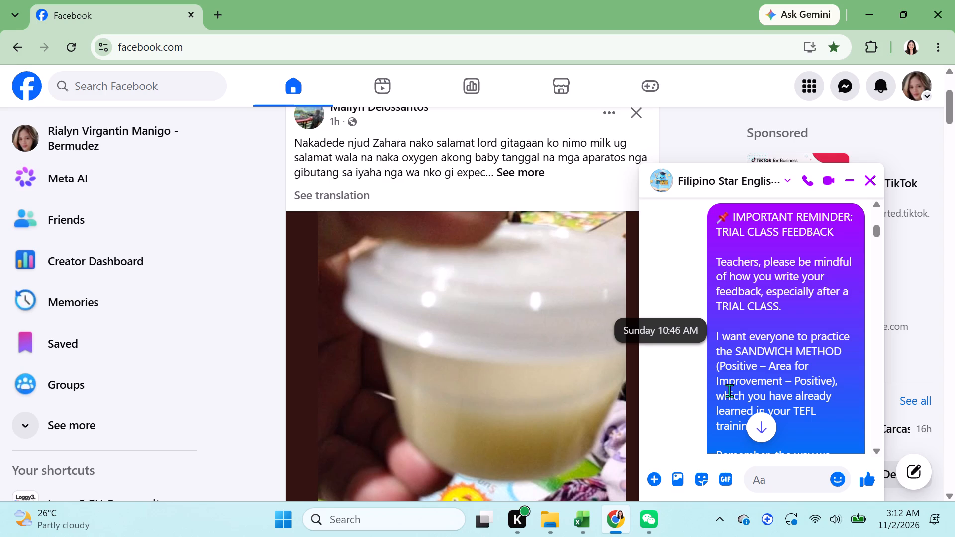
scroll(792, 291, up, 4)
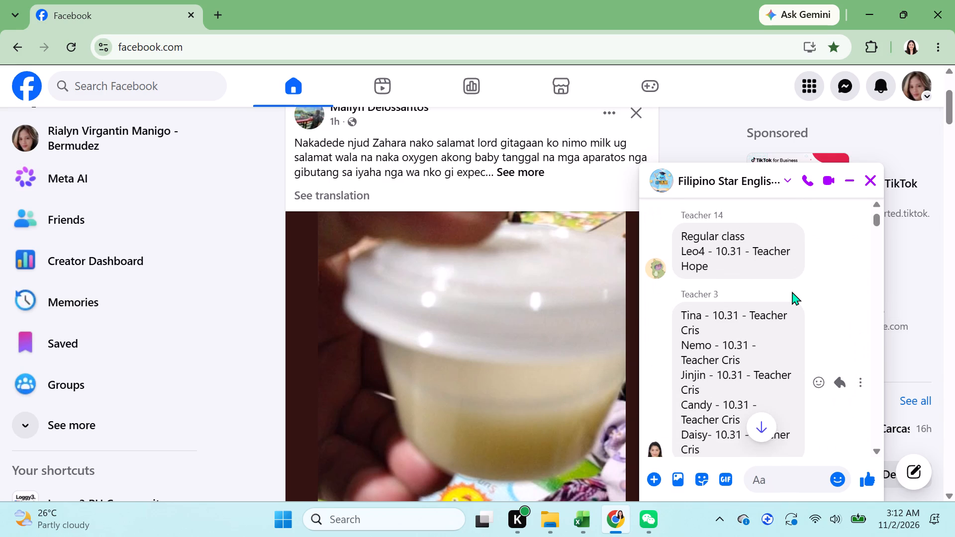
scroll(792, 291, up, 10)
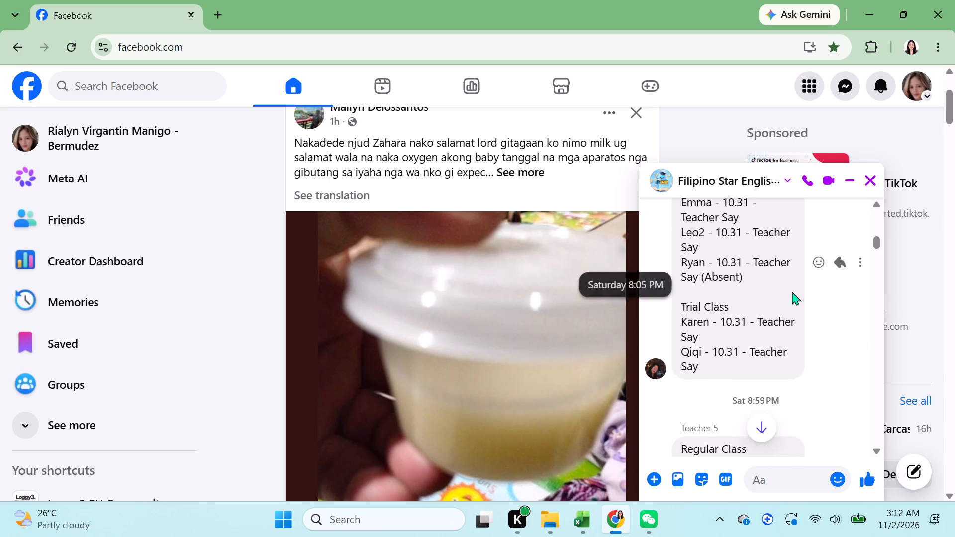
scroll(792, 291, up, 5)
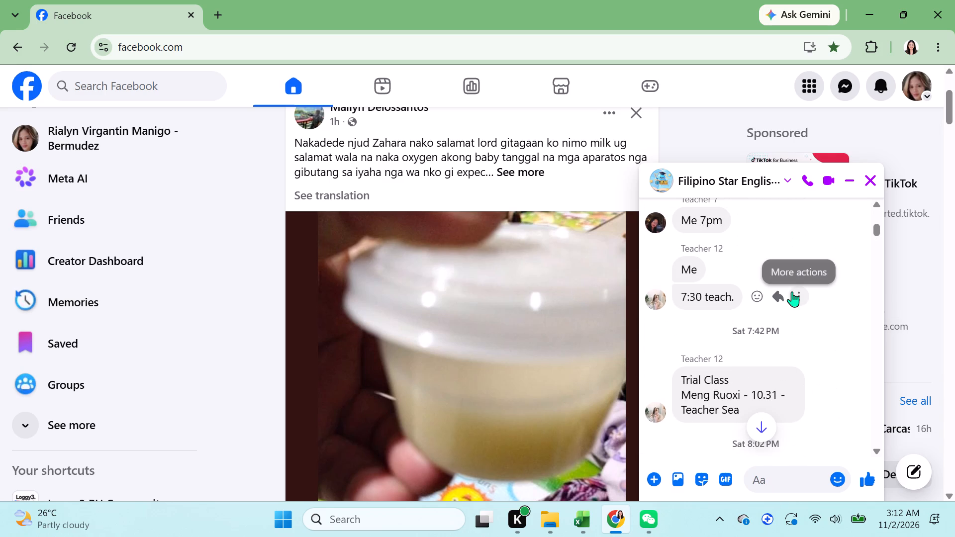
scroll(842, 363, up, 4)
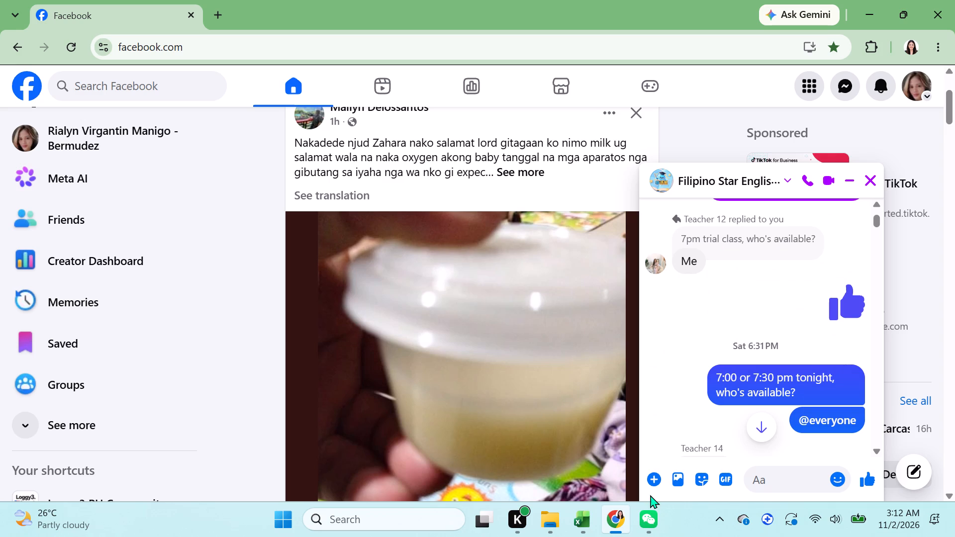
scroll(755, 329, up, 7)
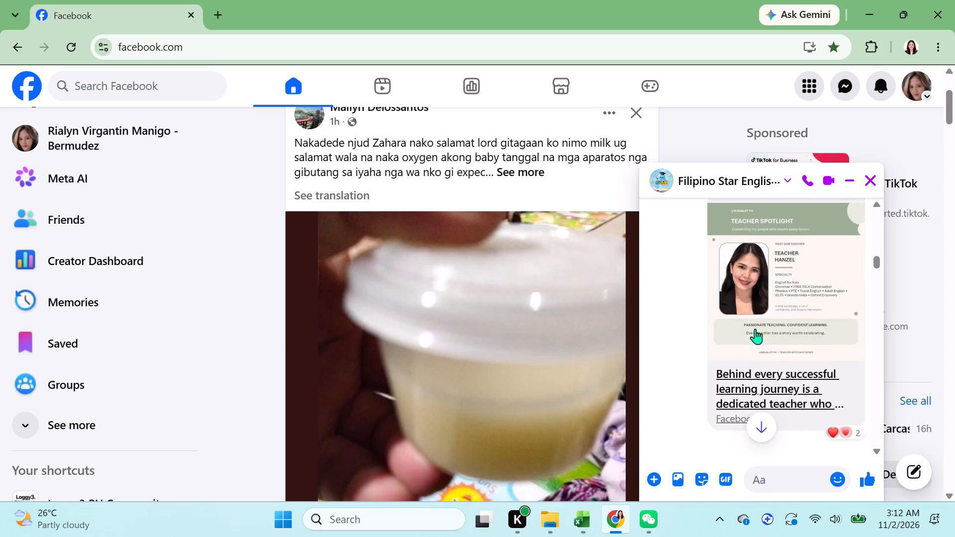
scroll(755, 329, up, 8)
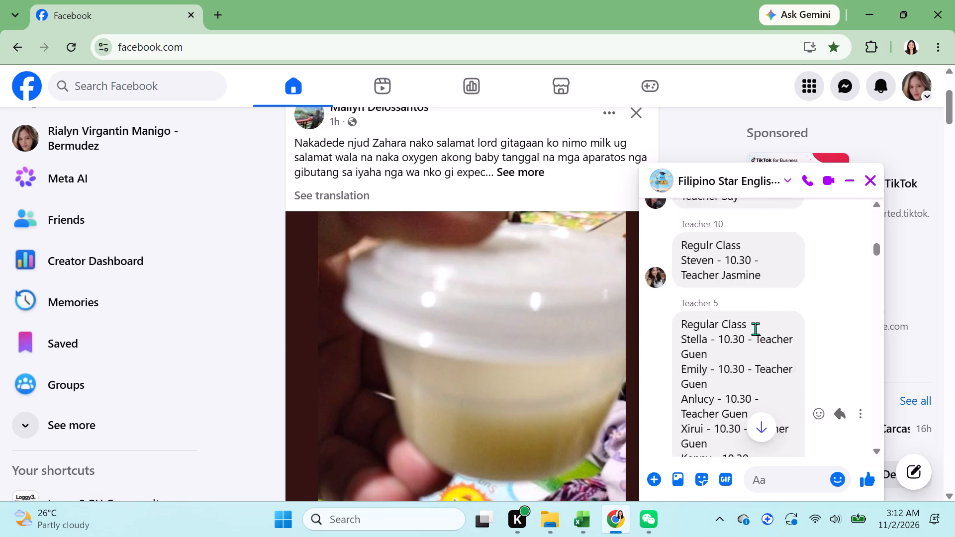
scroll(755, 329, up, 20)
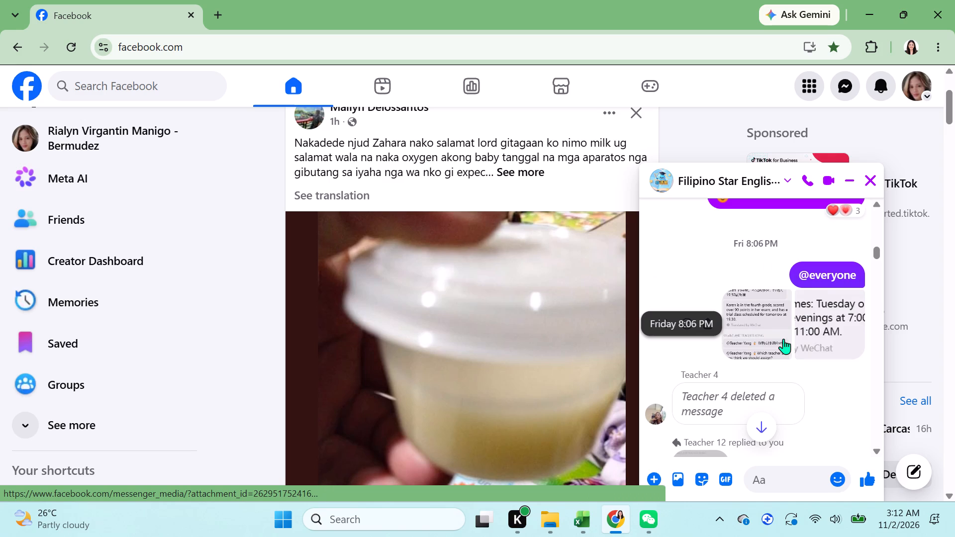
scroll(783, 339, up, 8)
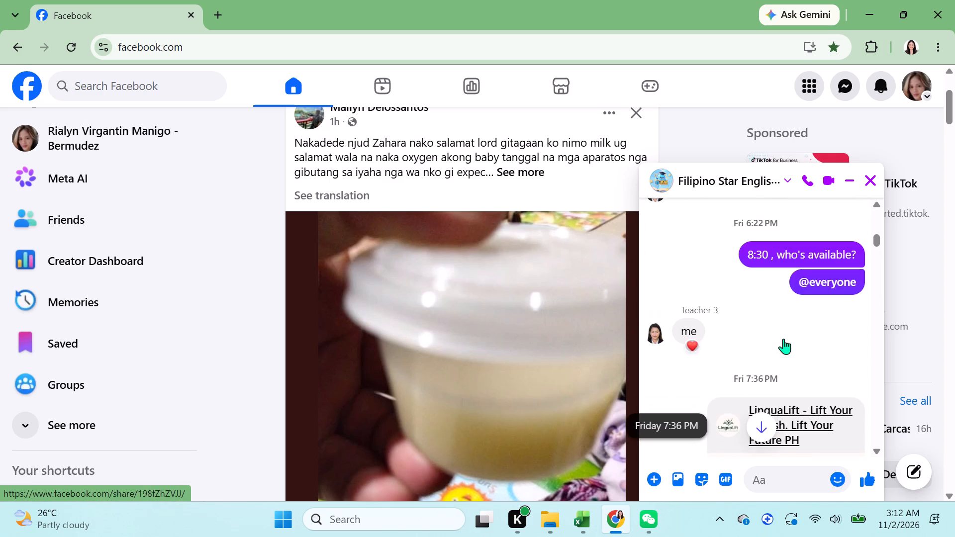
scroll(783, 339, up, 4)
scroll(737, 295, up, 3)
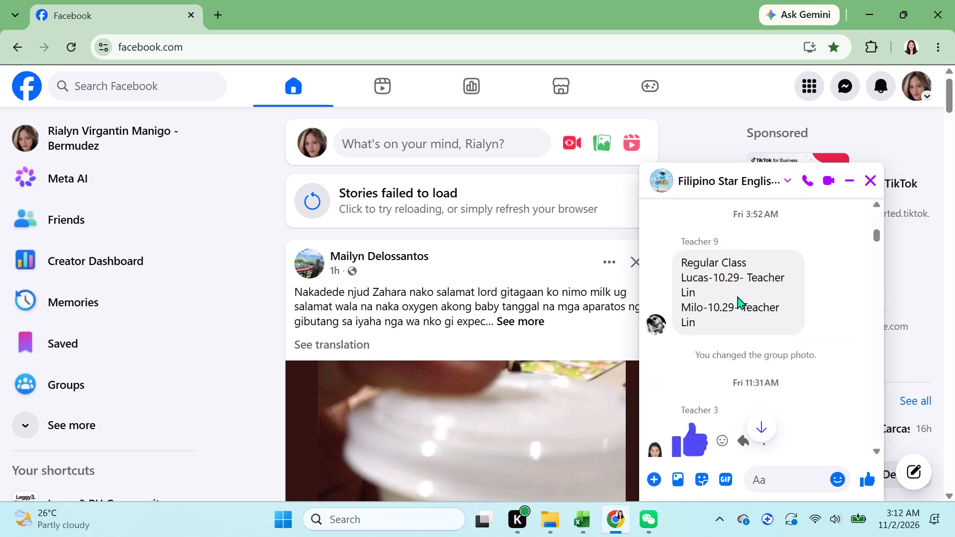
scroll(781, 368, up, 8)
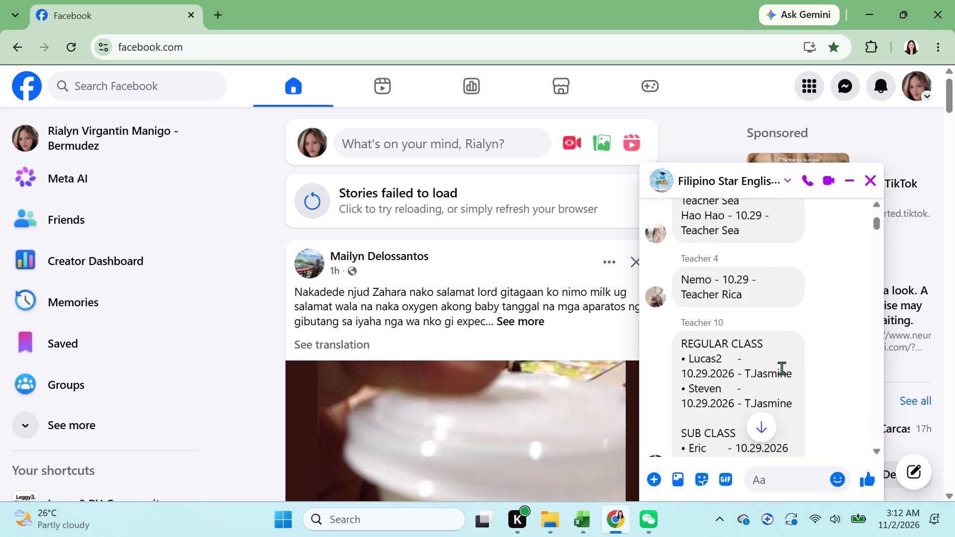
scroll(781, 368, up, 8)
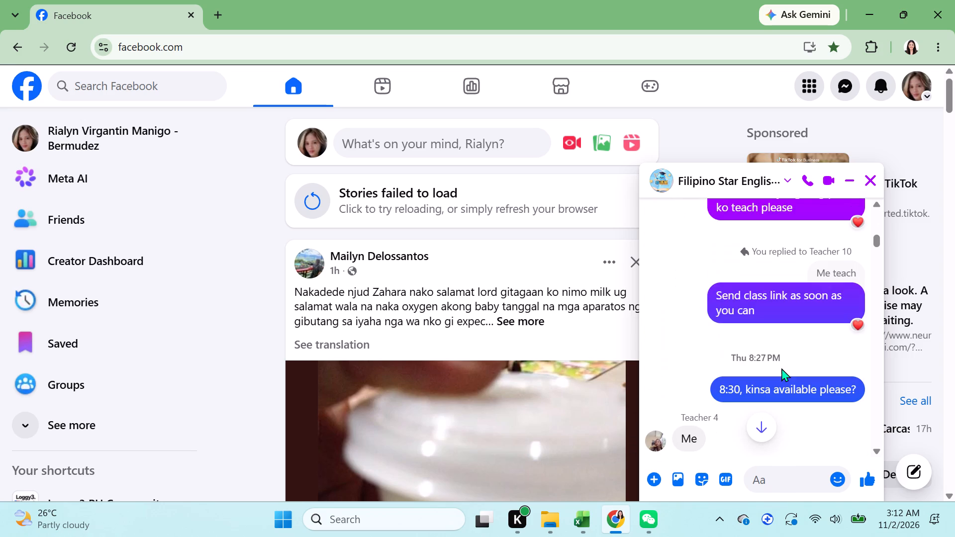
scroll(781, 368, up, 7)
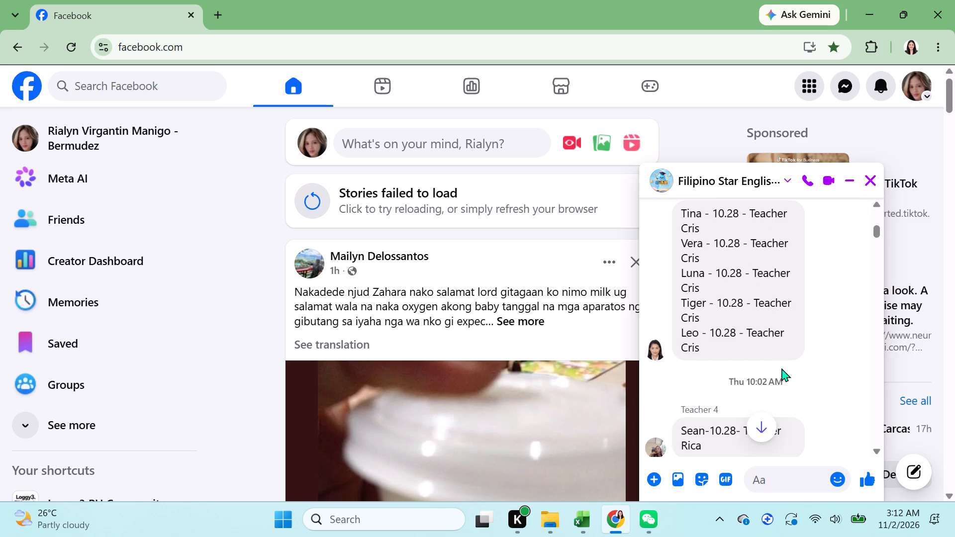
scroll(781, 368, up, 2)
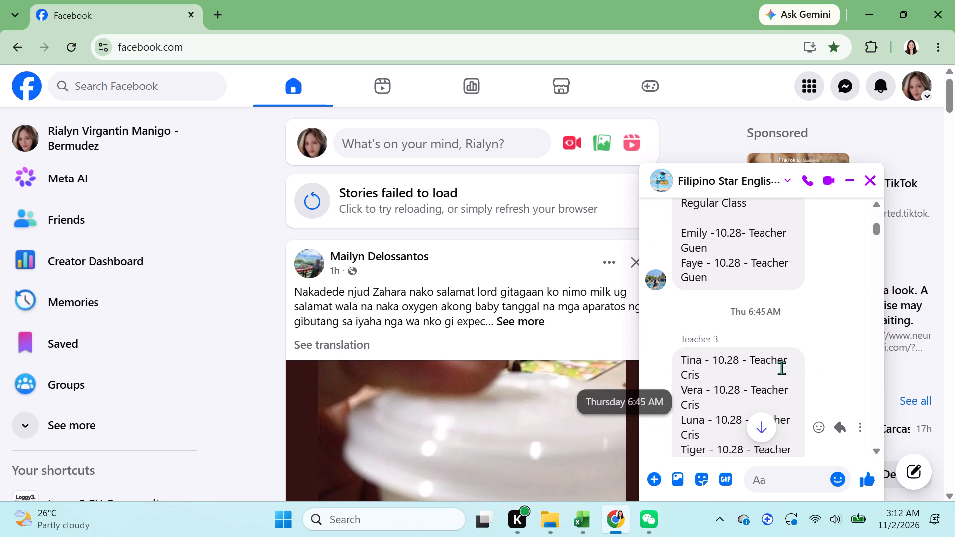
Switch to the daily checklist workbook in Excel and examine its 10.28 Wednesday section.
click(580, 530)
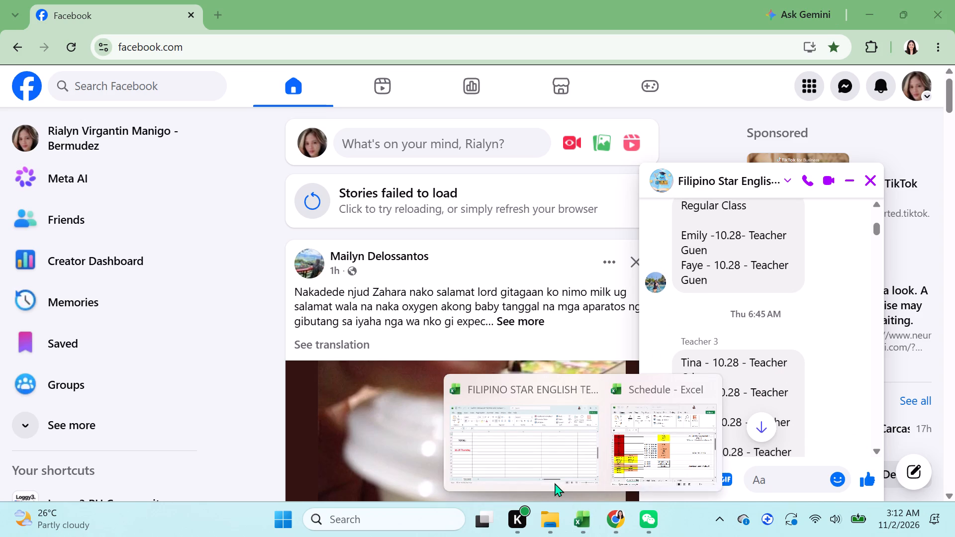
click(528, 442)
scroll(182, 384, up, 2)
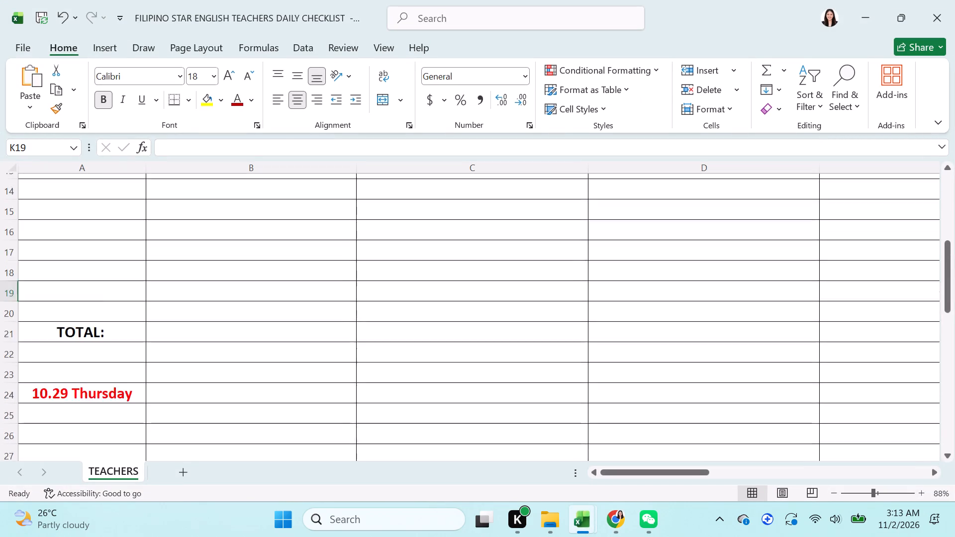
scroll(182, 384, up, 2)
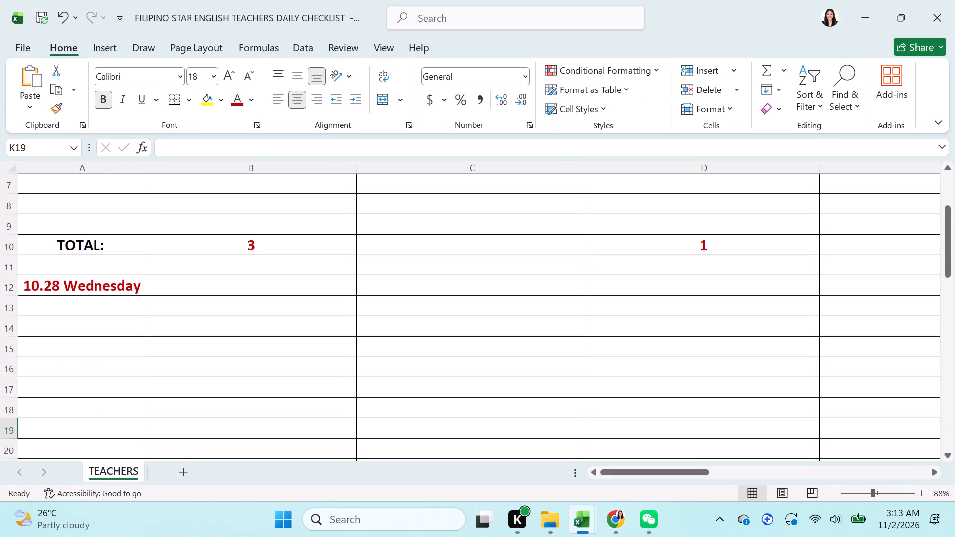
Return to the Facebook group chat and copy Teacher Cris's 10.28 class list, from Tina to Leo.
click(629, 525)
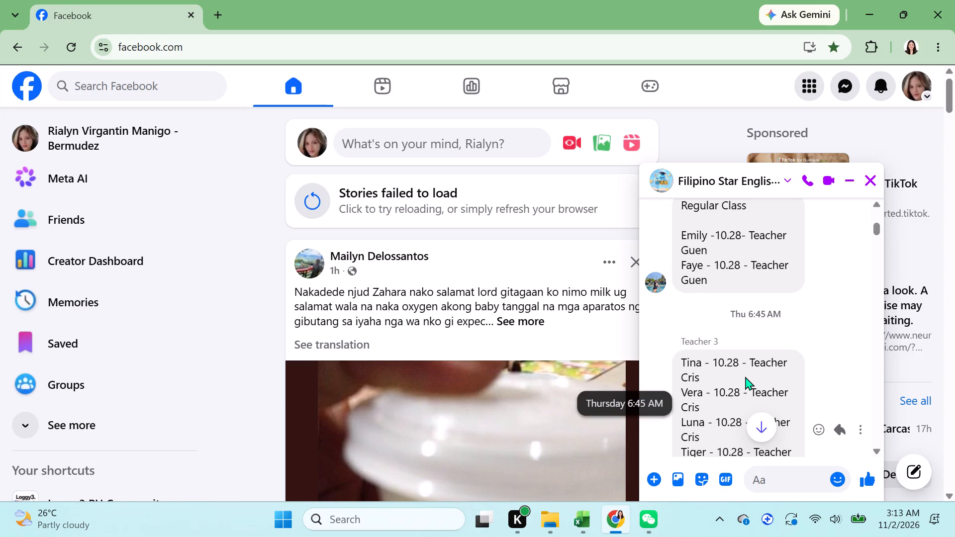
scroll(745, 376, down, 1)
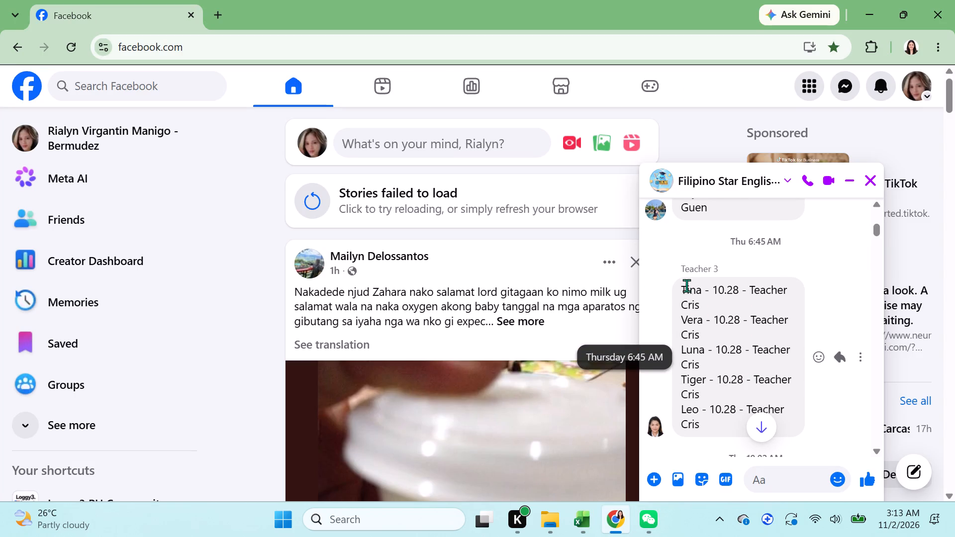
drag(683, 282, 708, 426)
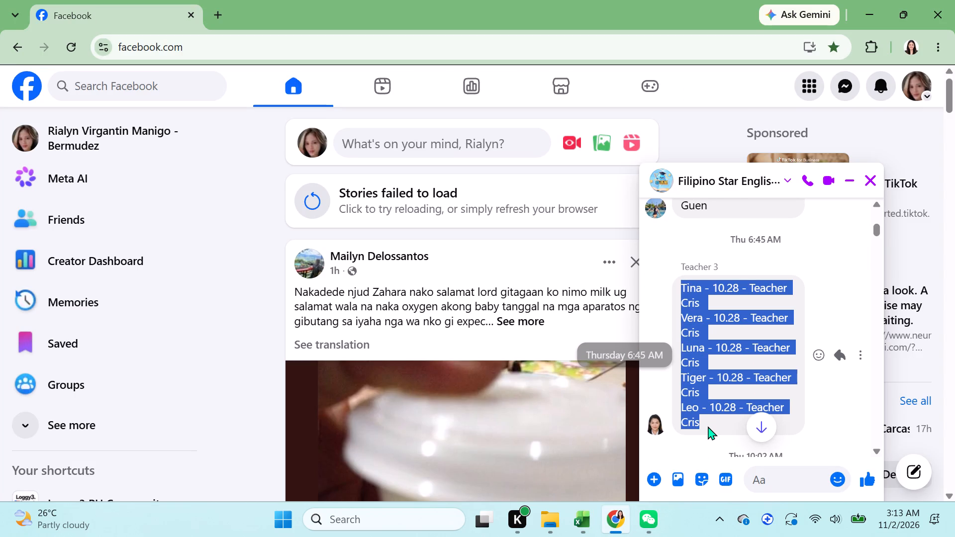
key(ctrl+c)
Switch to WeChat and bring up its separate login window in front of Jasmine's chat.
click(645, 518)
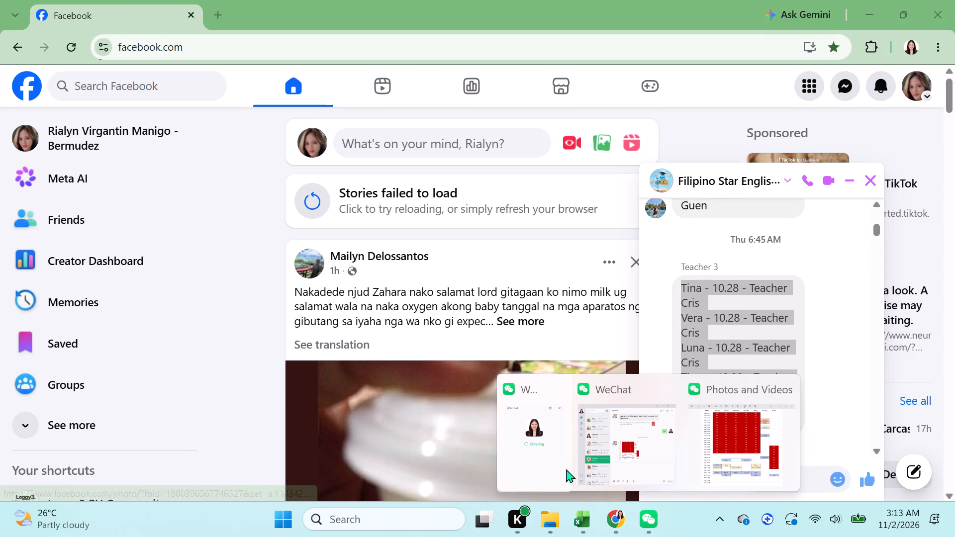
click(651, 432)
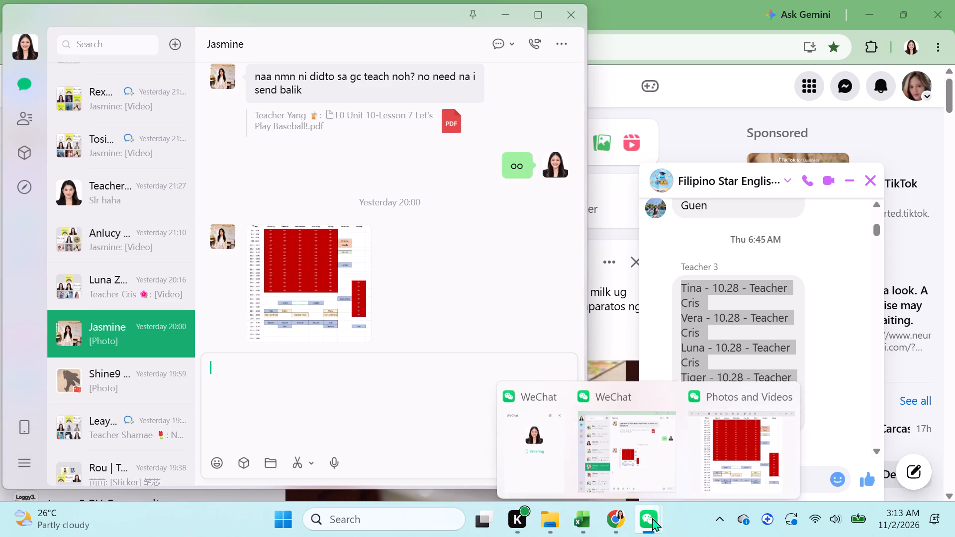
click(557, 389)
click(501, 275)
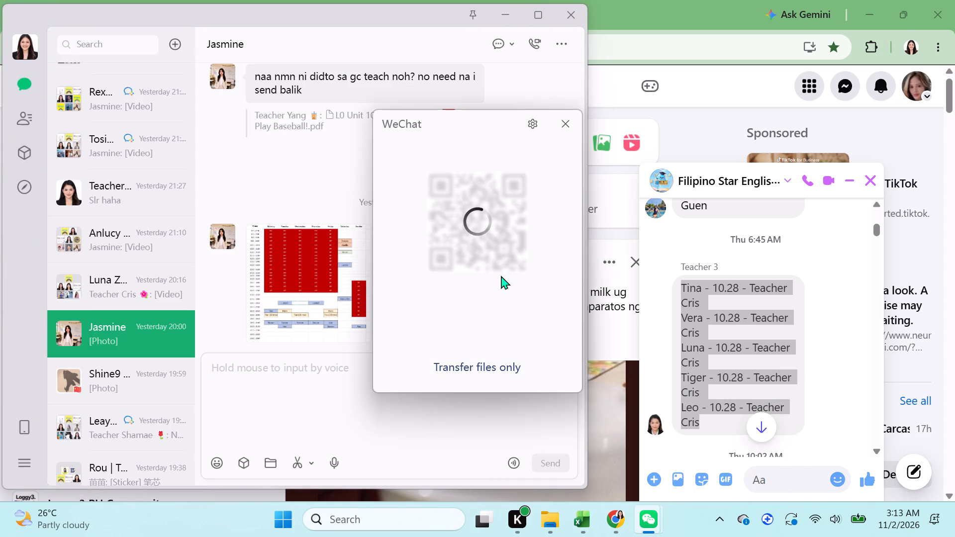
Close the photo viewer, paste the copied Teacher Cris 10.28 class list into Jasmine's message draft and cut it back out.
click(554, 131)
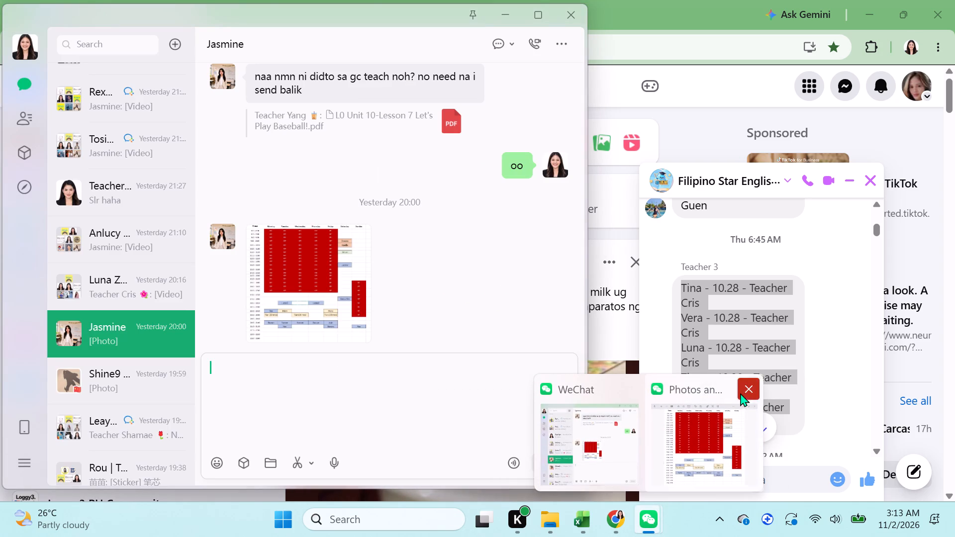
click(740, 386)
click(368, 394)
key(ctrl+v)
key(ctrl+a)
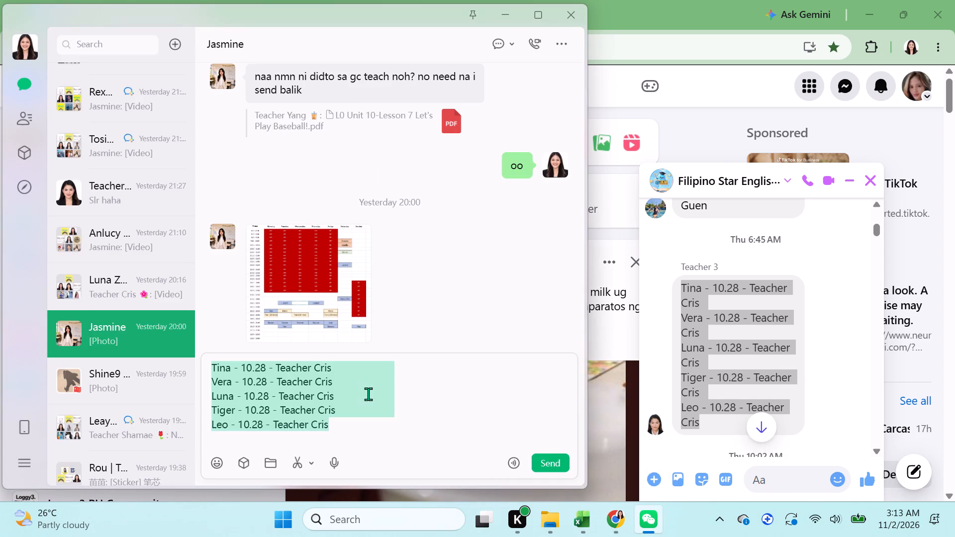
key(ctrl+x)
click(841, 399)
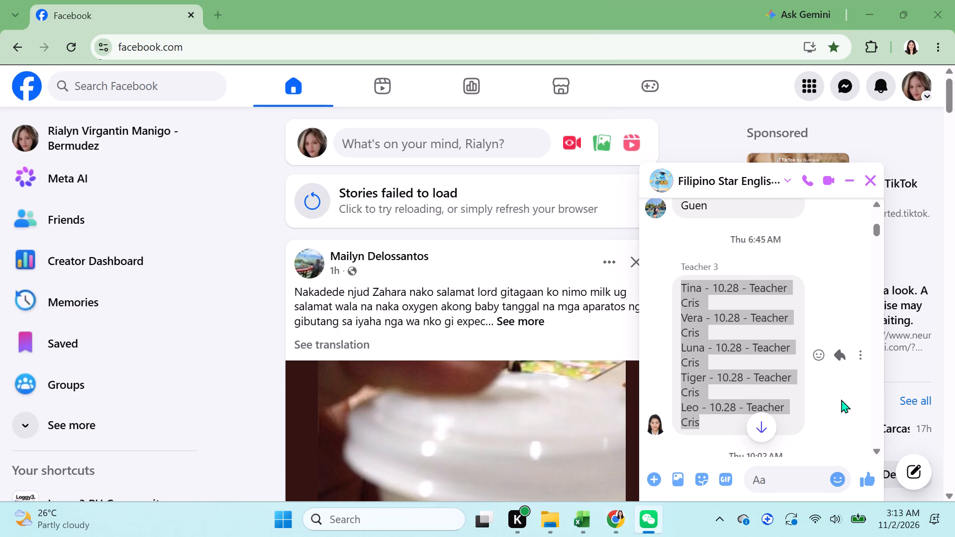
Paste the copied Teacher Cris class list into the checklist's Teacher Cris column under 10.28 Wednesday in non-bold text, and save.
click(583, 527)
click(543, 474)
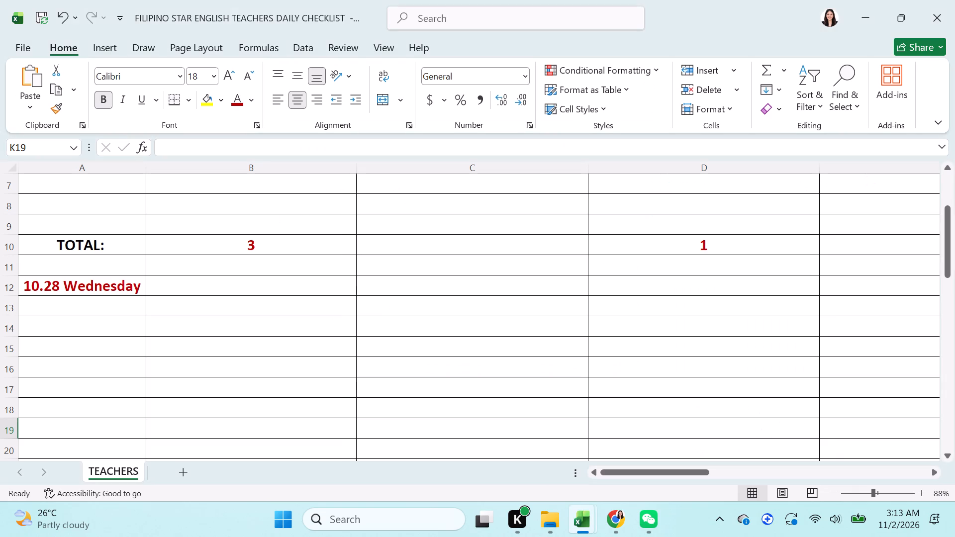
click(223, 300)
key(ctrl+v)
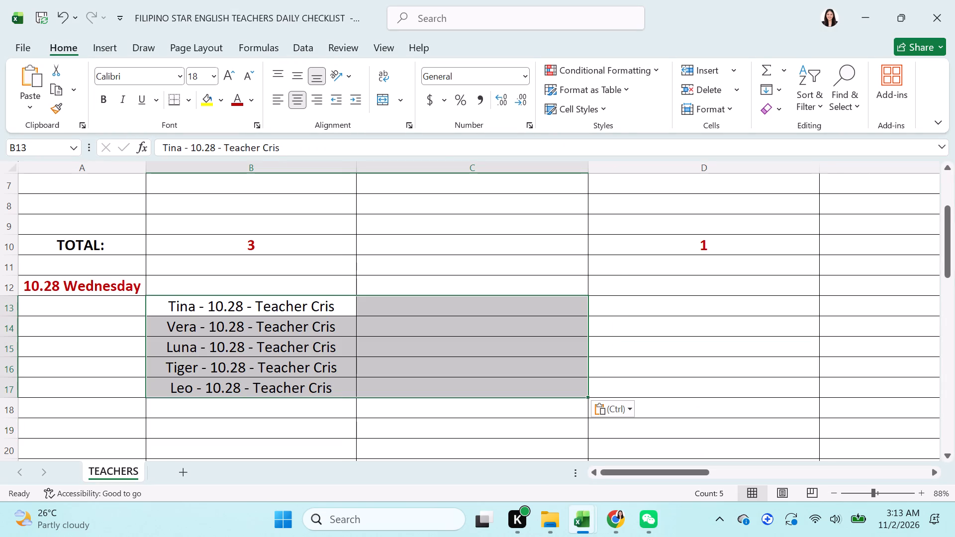
click(265, 351)
drag(277, 302, 281, 382)
key(ctrl+b)
scroll(281, 382, up, 8)
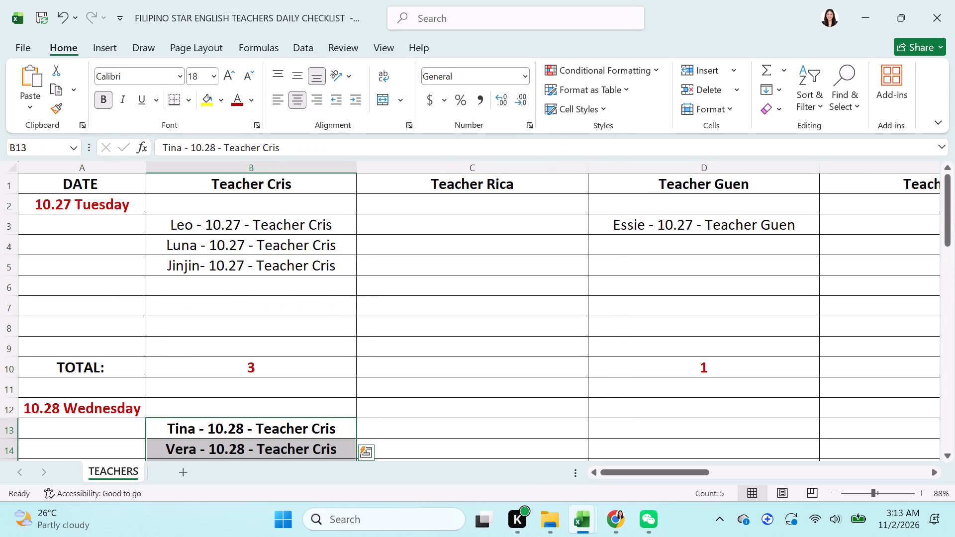
scroll(281, 382, down, 3)
key(ctrl+b)
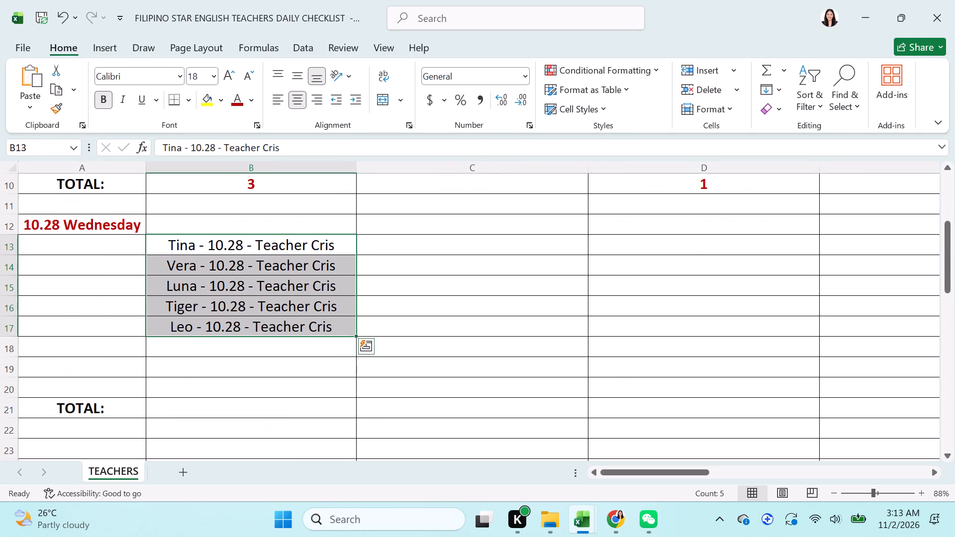
key(ctrl+s)
Count Teacher Cris's 10.28 Wednesday classes and enter 5 as the total for that day.
click(281, 381)
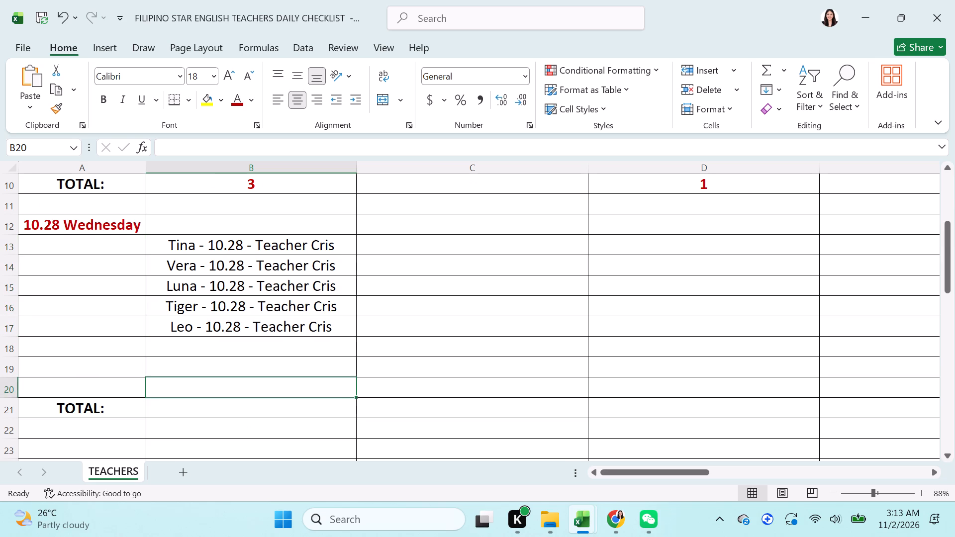
click(203, 410)
drag(244, 245, 251, 280)
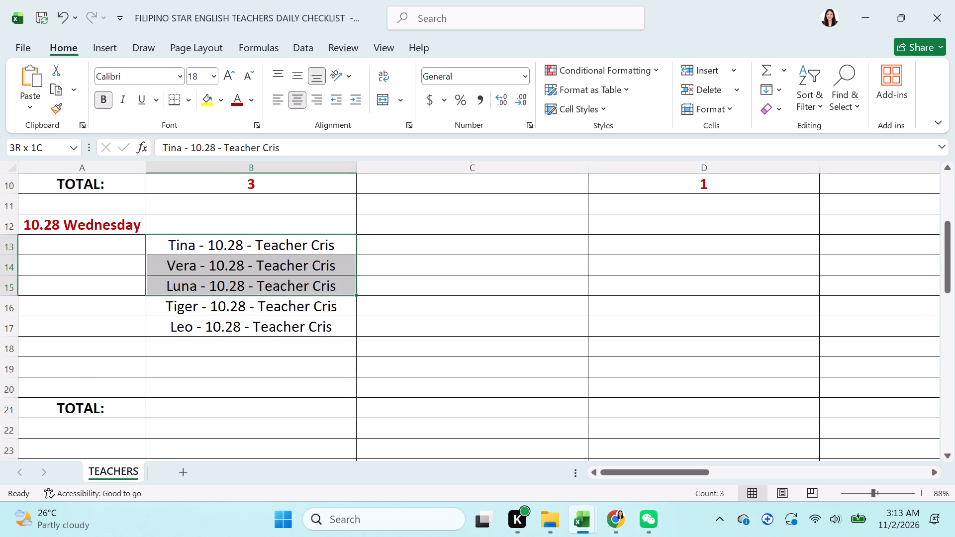
drag(251, 280, 256, 323)
click(222, 409)
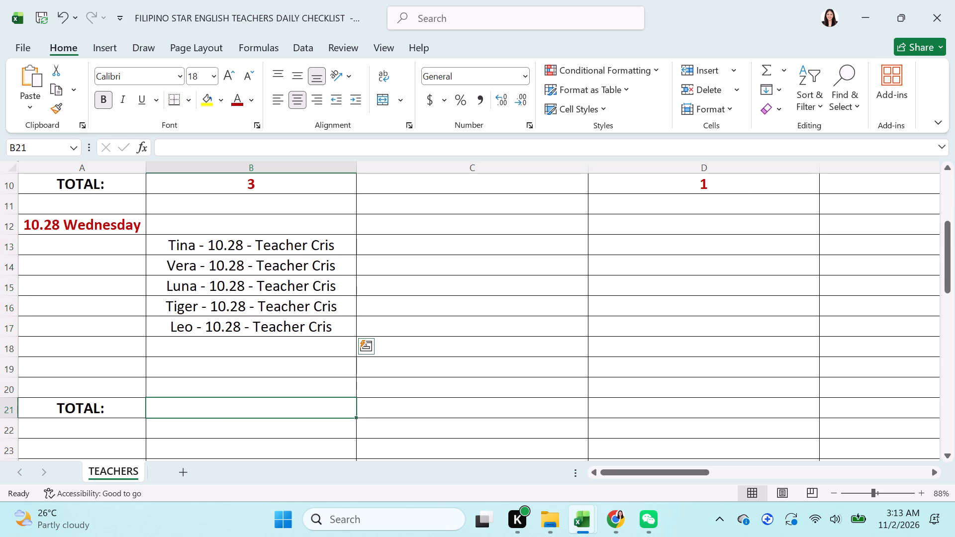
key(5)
click(284, 420)
click(468, 416)
scroll(461, 411, up, 6)
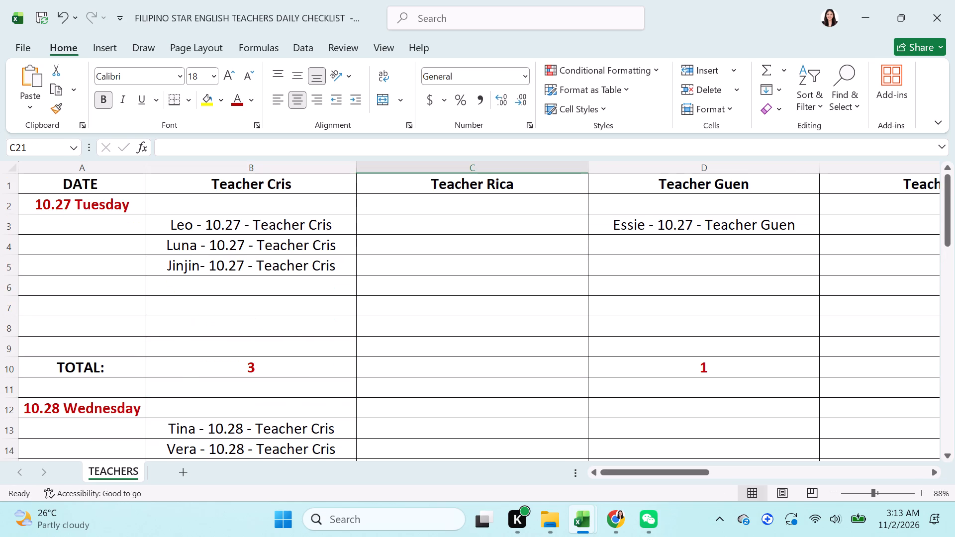
scroll(460, 411, down, 2)
Look through the teachers' Wednesday 10.28 class reports in the Filipino Star English group chat on Facebook.
click(619, 523)
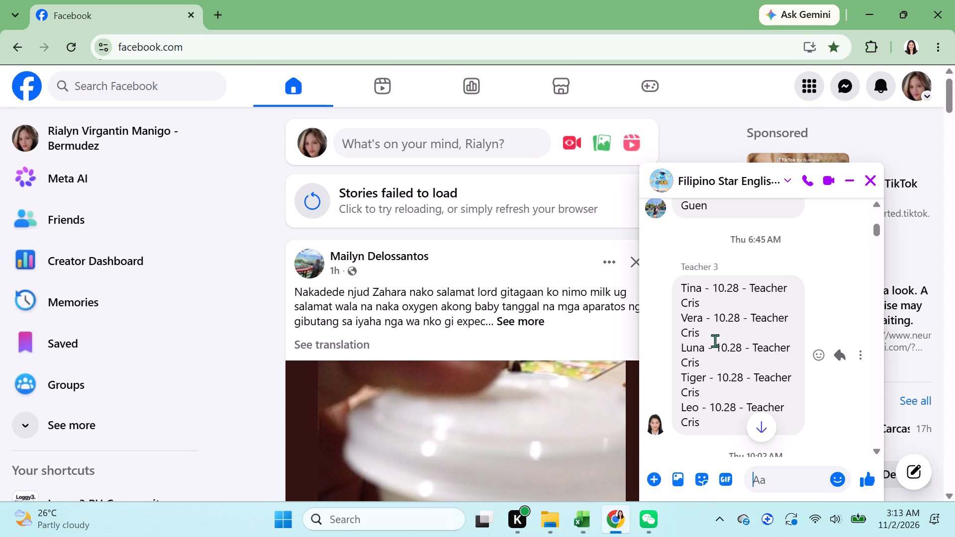
scroll(775, 335, up, 3)
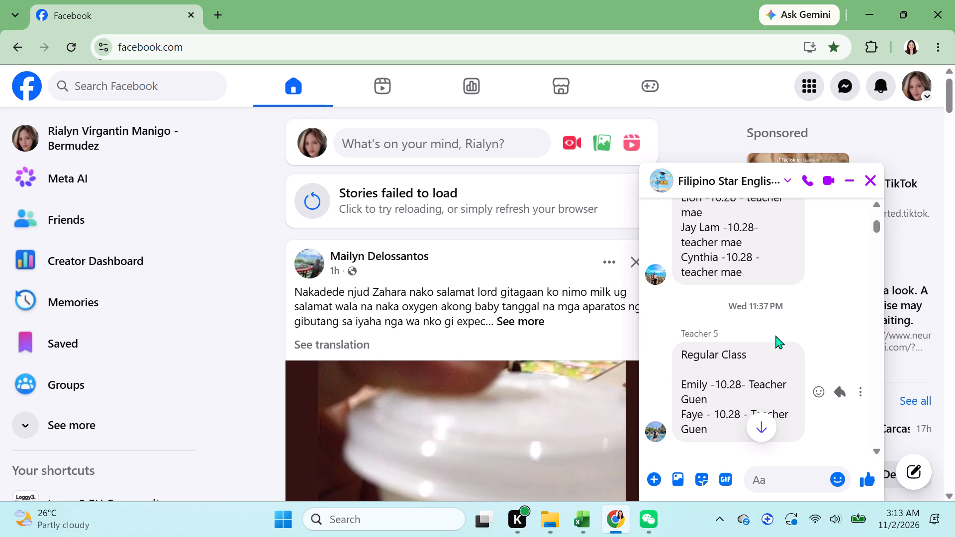
scroll(775, 335, up, 4)
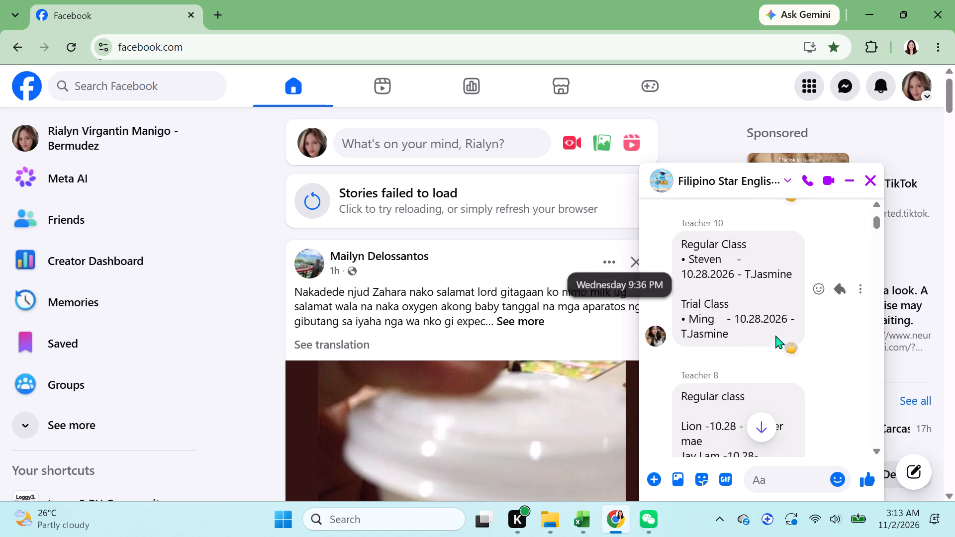
scroll(775, 335, up, 5)
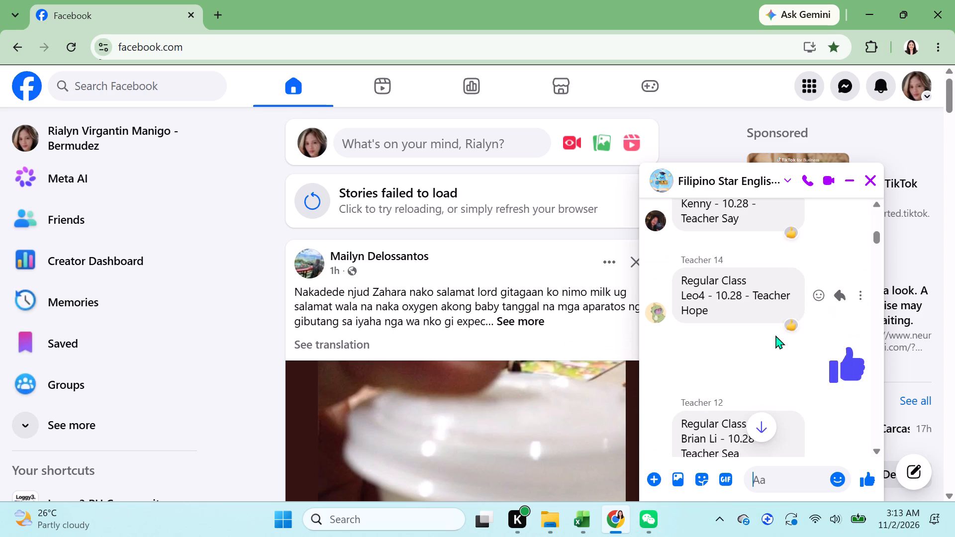
scroll(775, 335, up, 3)
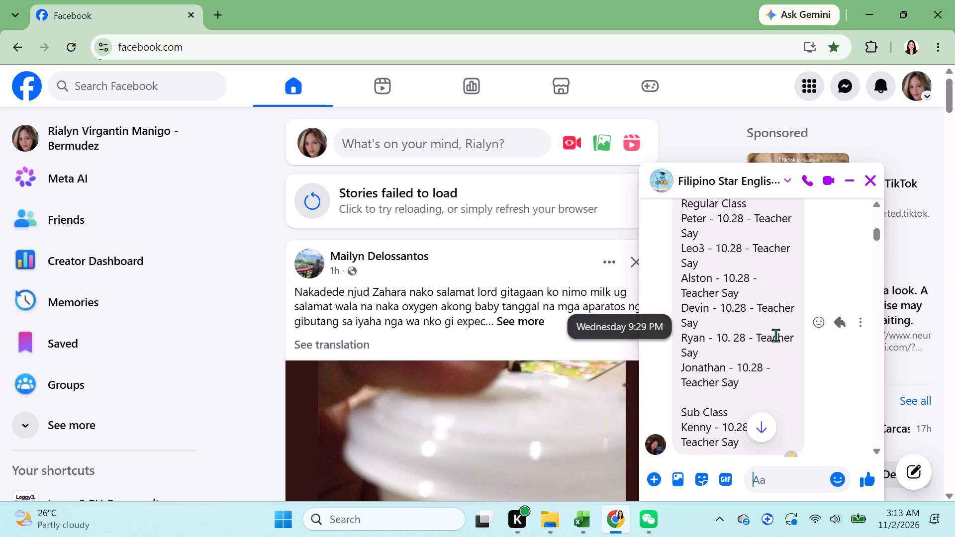
scroll(775, 335, up, 6)
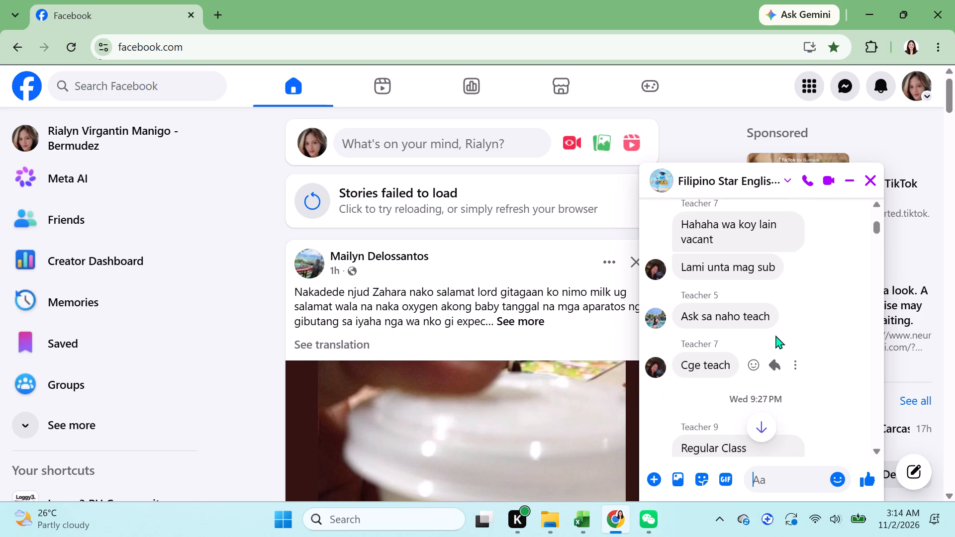
scroll(775, 335, up, 3)
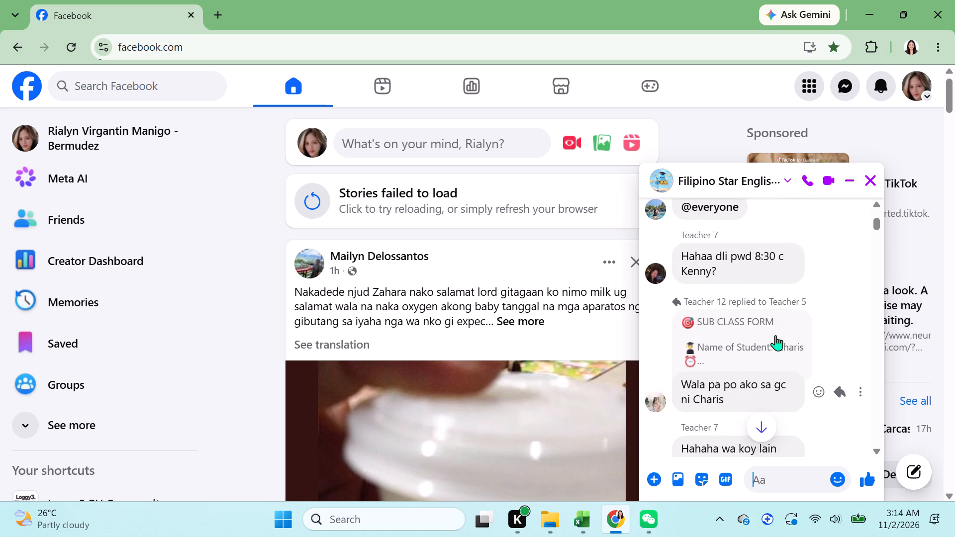
scroll(775, 335, up, 5)
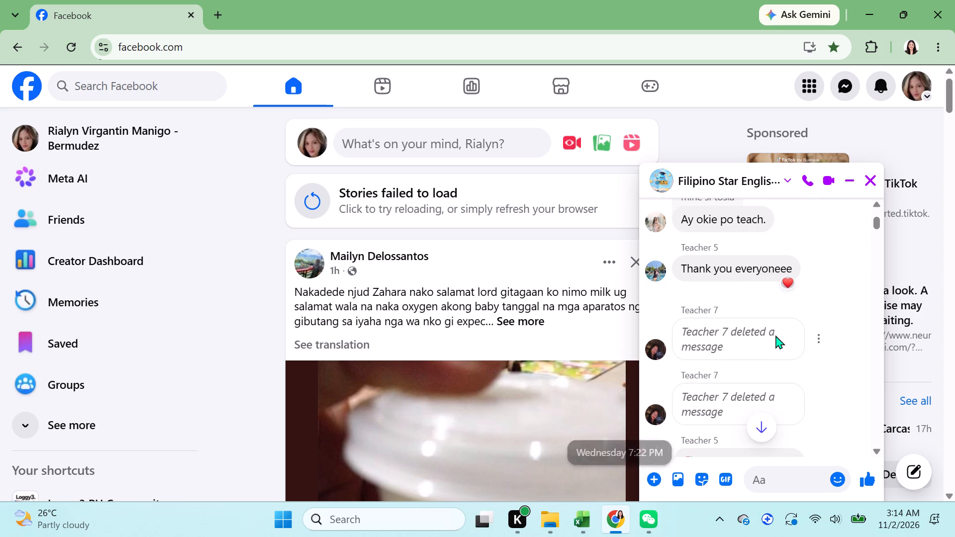
scroll(775, 335, down, 10)
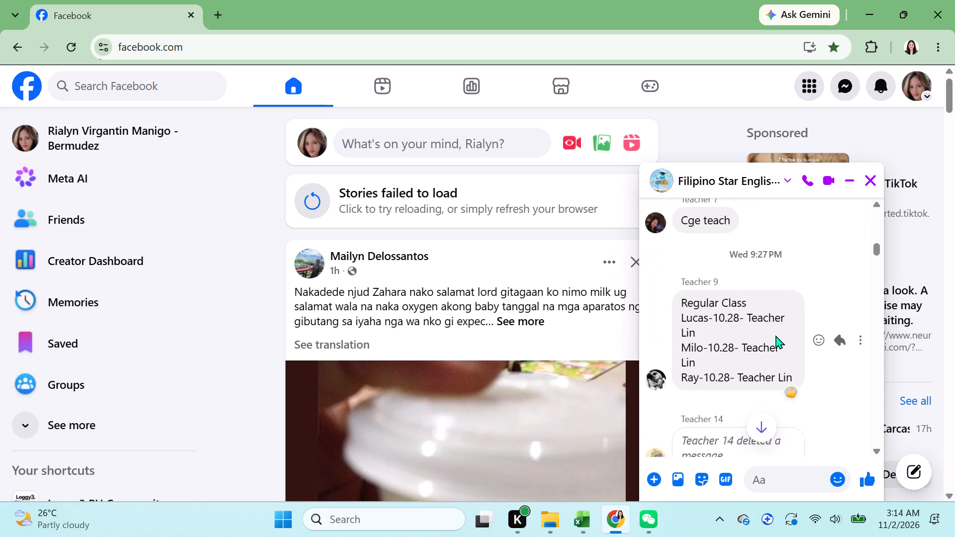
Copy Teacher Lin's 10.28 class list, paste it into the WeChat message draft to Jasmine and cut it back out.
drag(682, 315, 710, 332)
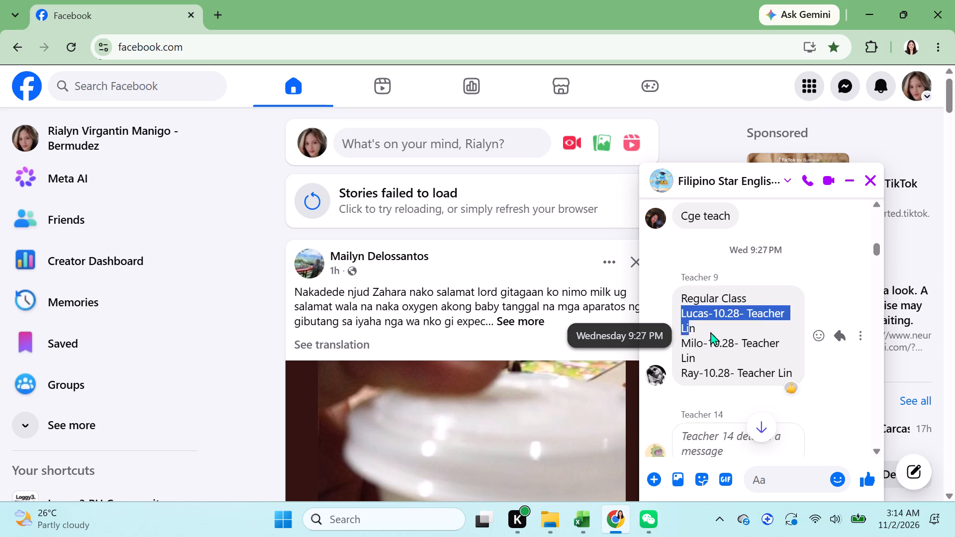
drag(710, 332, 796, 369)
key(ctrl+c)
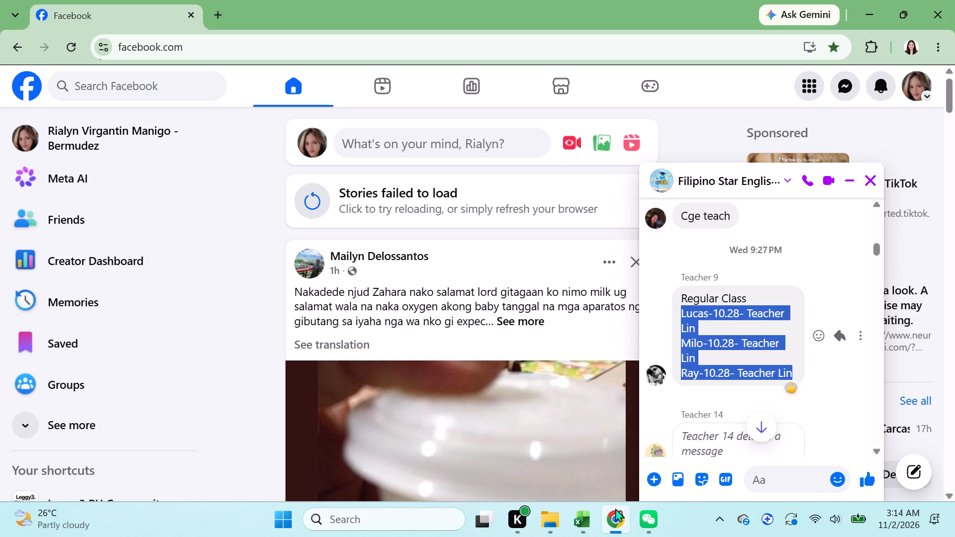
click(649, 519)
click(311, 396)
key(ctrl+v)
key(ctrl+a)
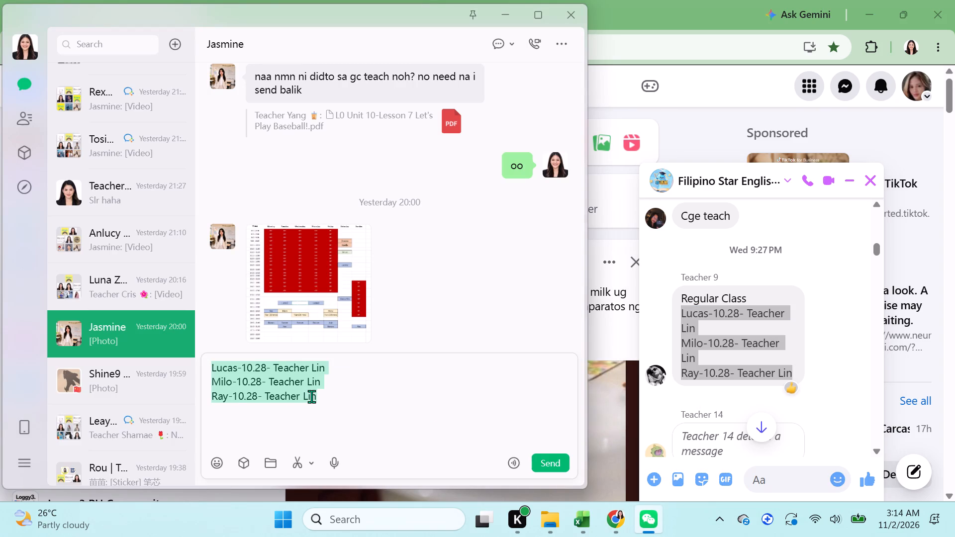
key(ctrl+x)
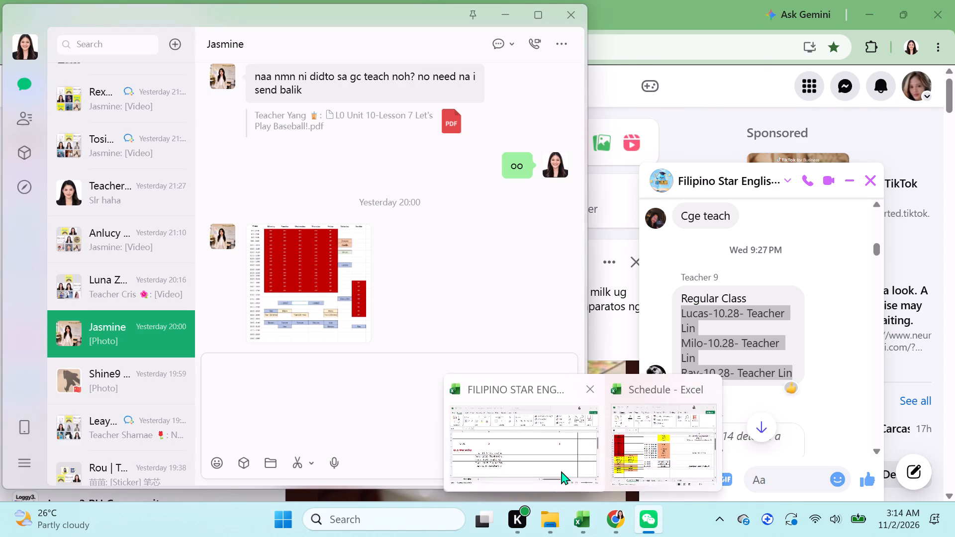
Examine the 10.28 Wednesday class entries and totals across the teachers' columns in the Excel checklist.
click(561, 470)
scroll(489, 358, up, 4)
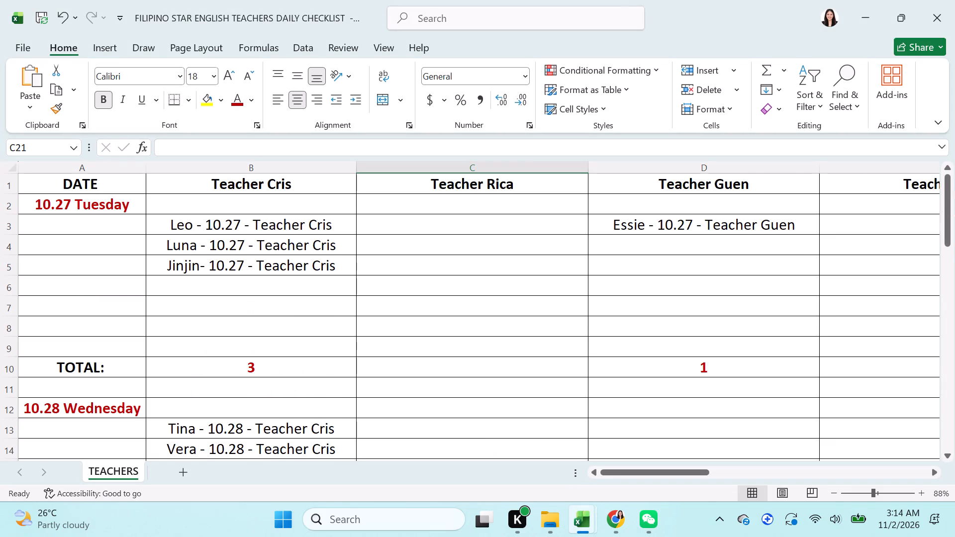
scroll(679, 396, down, 1)
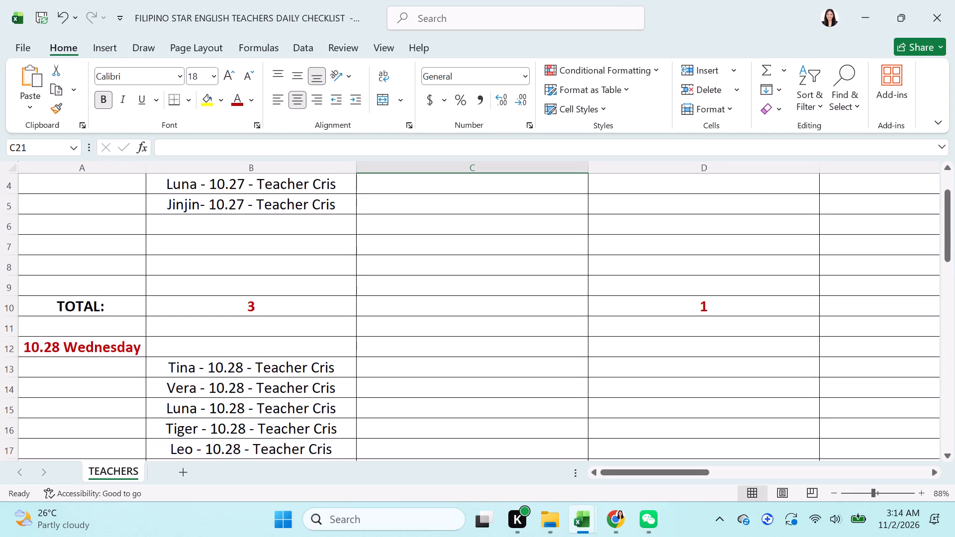
click(866, 369)
key(Right)
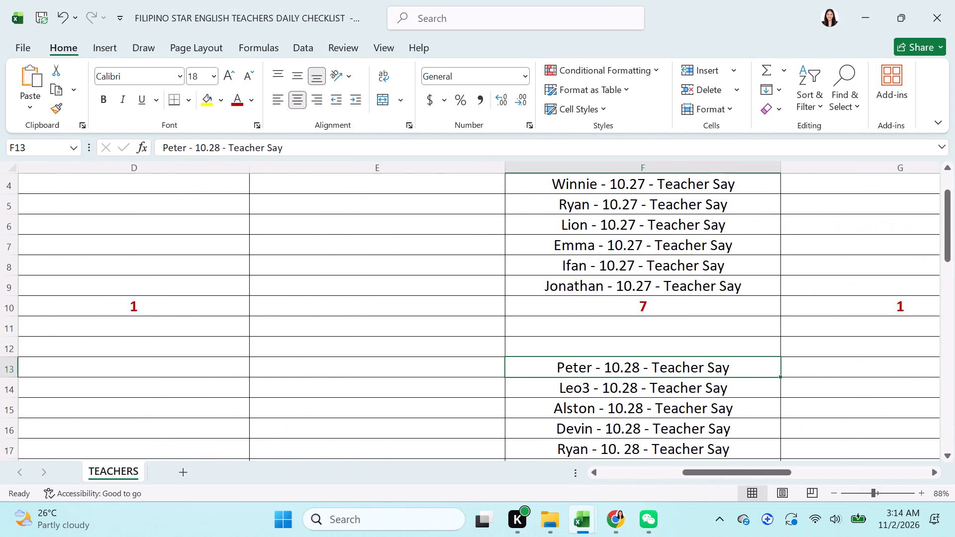
key(Right)
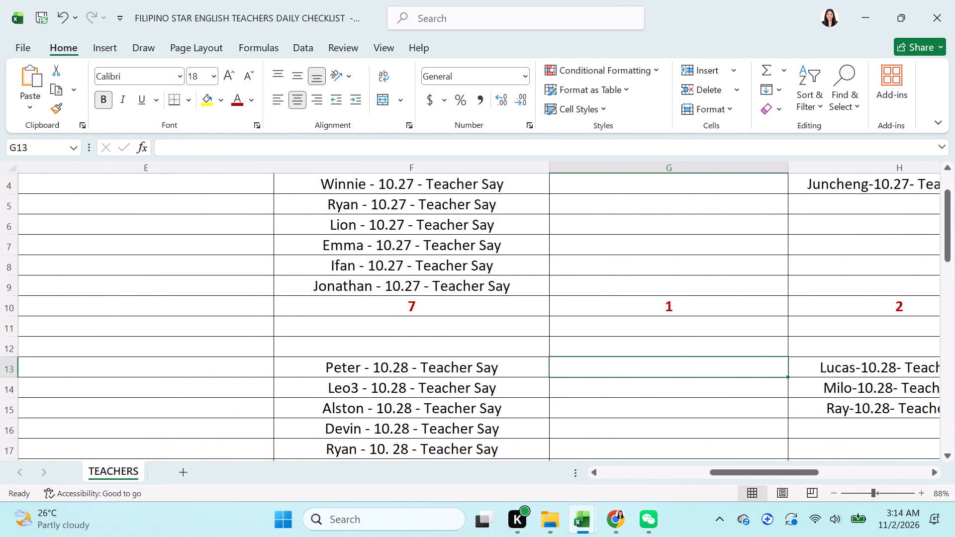
scroll(828, 294, up, 4)
scroll(828, 294, down, 2)
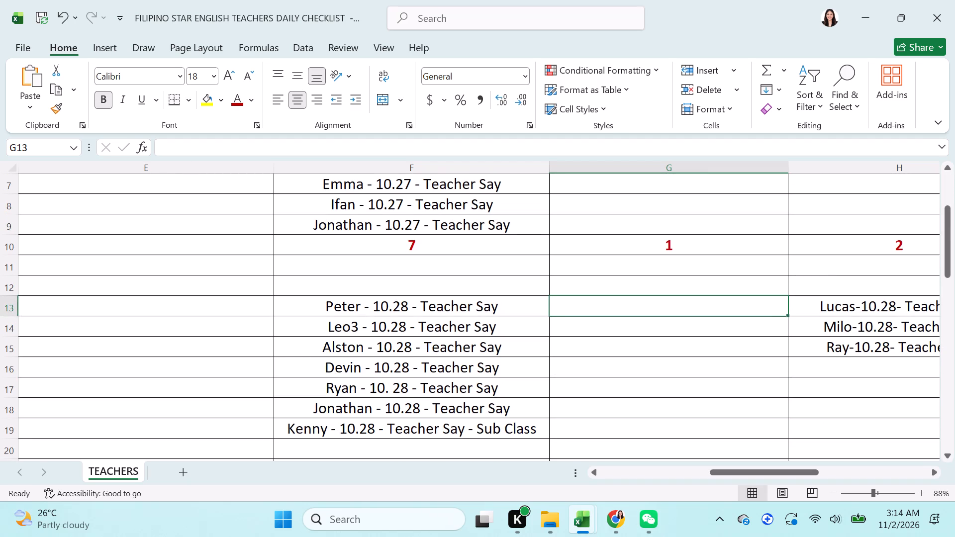
scroll(844, 350, down, 1)
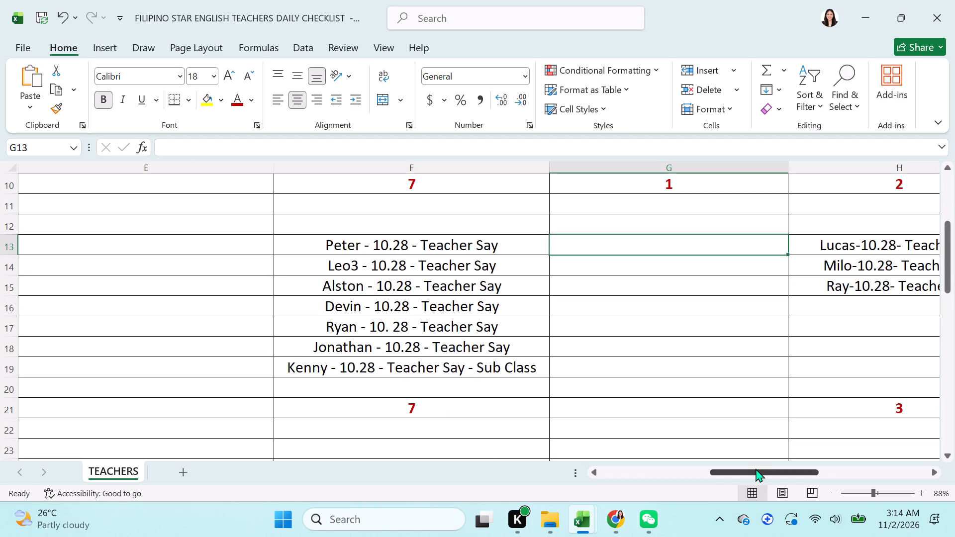
drag(756, 470, 819, 471)
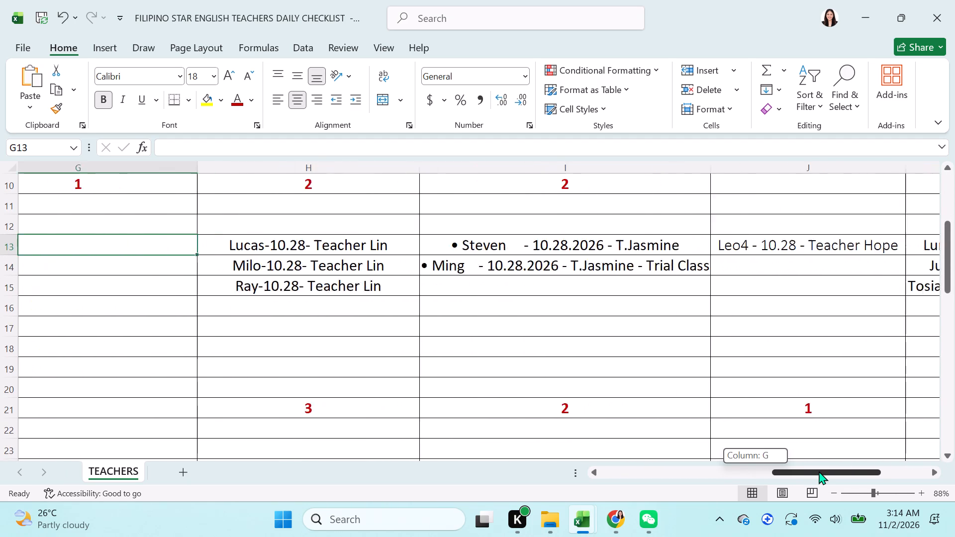
drag(819, 471, 715, 460)
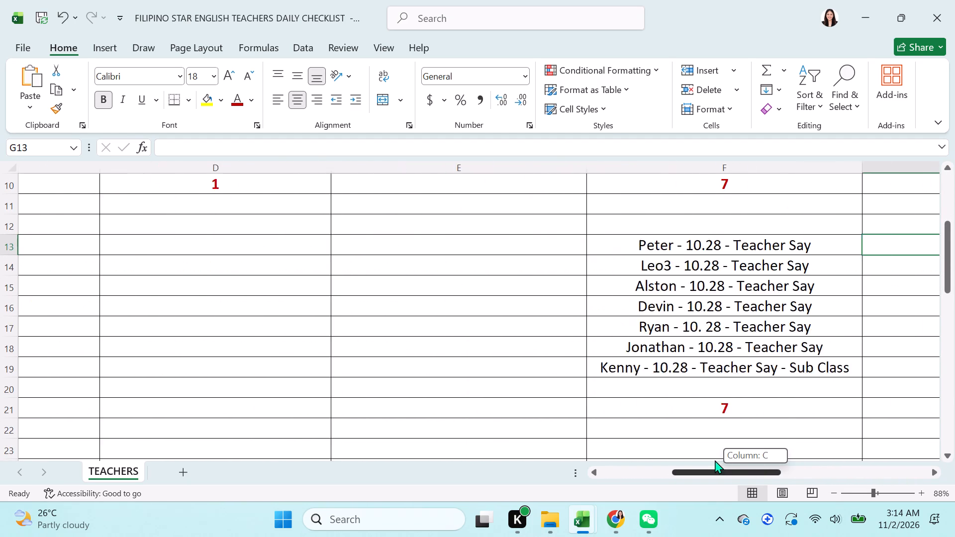
drag(715, 460, 598, 450)
scroll(561, 326, up, 6)
scroll(561, 326, down, 3)
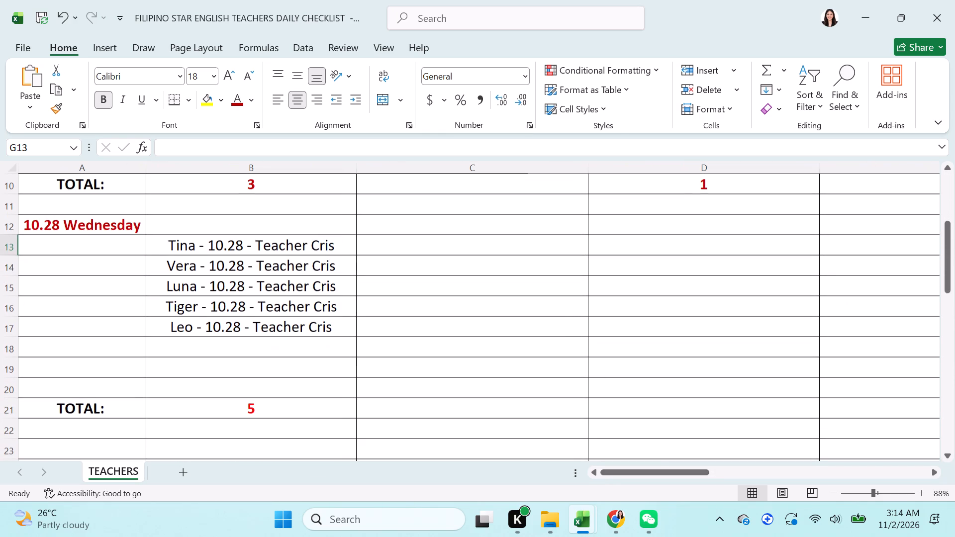
Look through the 10.28 Wednesday class reports from Teacher Lin's to Teacher Guen's in the Filipino Star English group chat on Facebook.
click(671, 248)
click(652, 518)
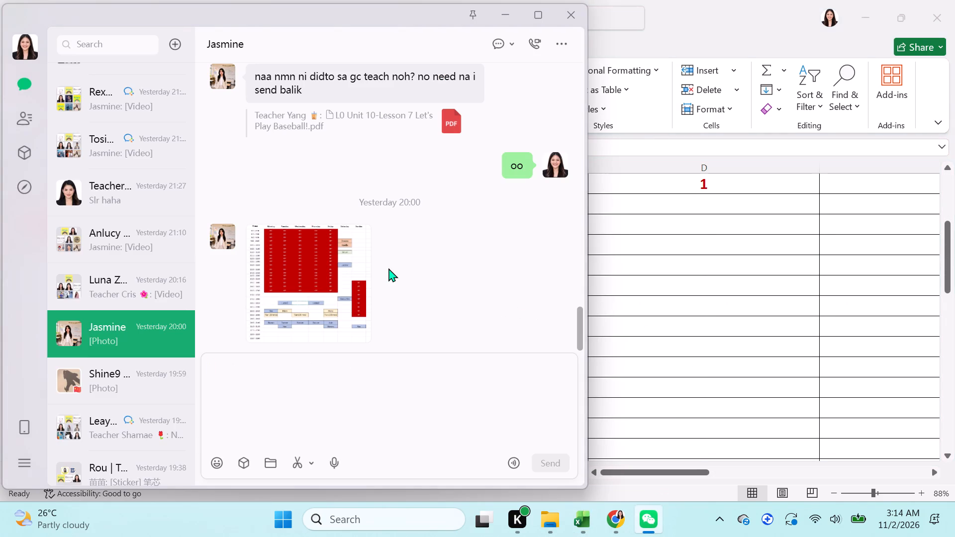
click(608, 529)
scroll(781, 346, down, 2)
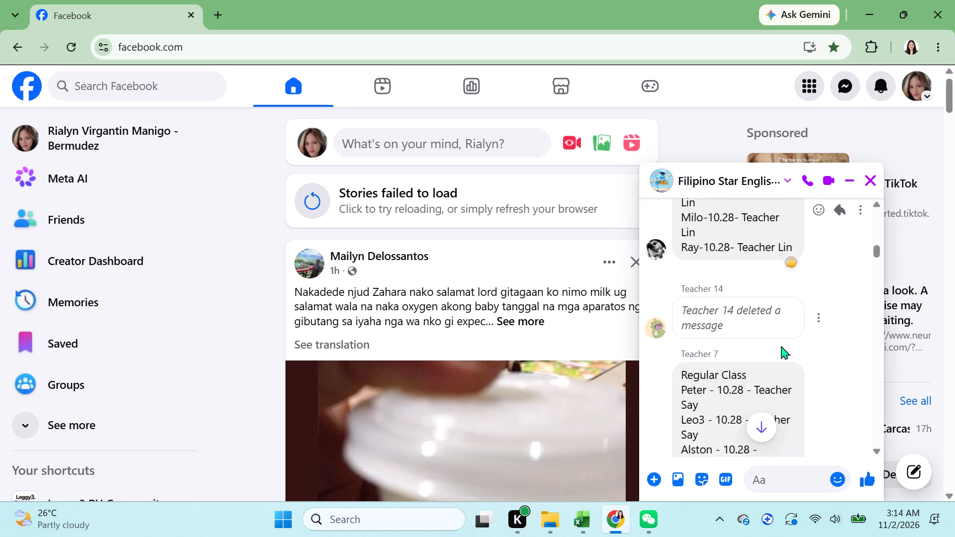
scroll(781, 346, down, 4)
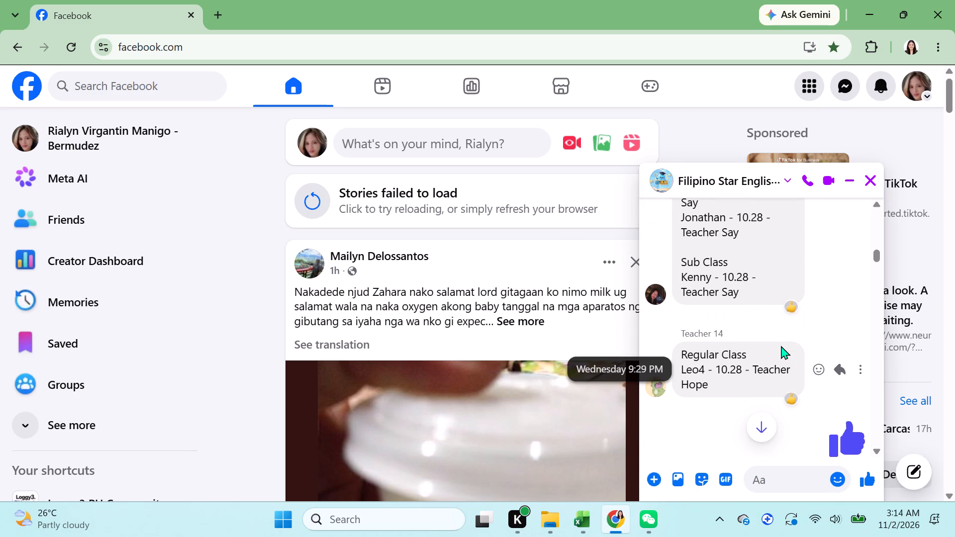
scroll(781, 346, down, 5)
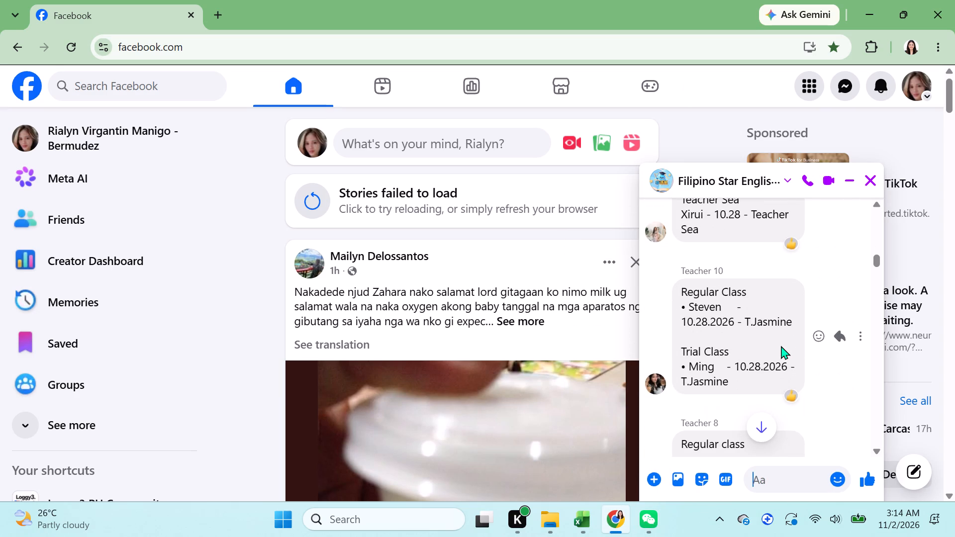
scroll(781, 346, down, 2)
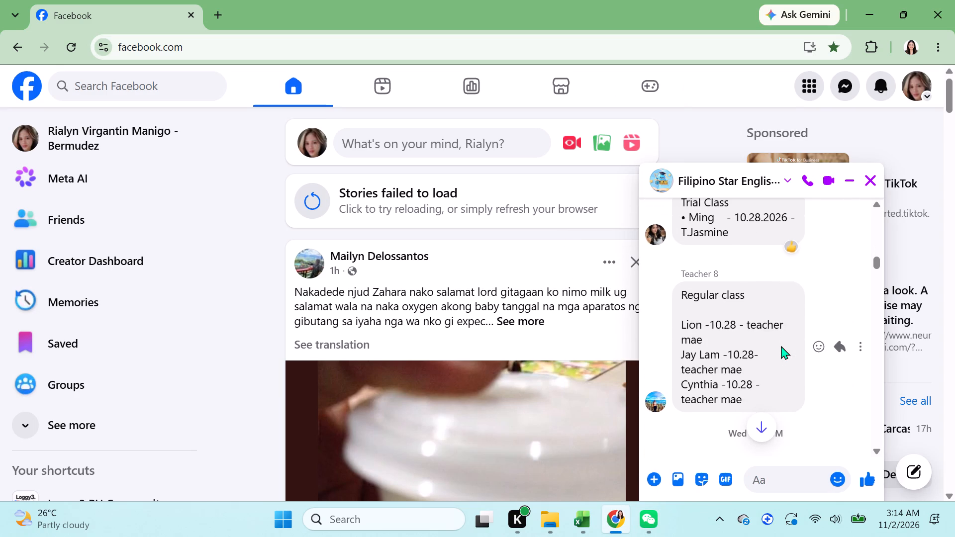
scroll(781, 346, down, 1)
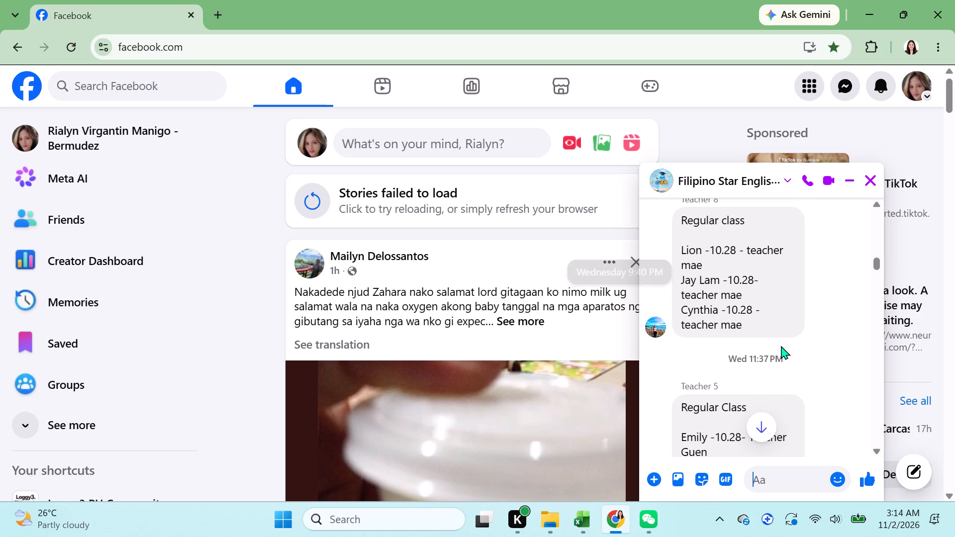
scroll(781, 346, down, 1)
Check the Excel checklist's teacher columns for 10.28 Wednesday class lists and totals that are still missing.
click(578, 519)
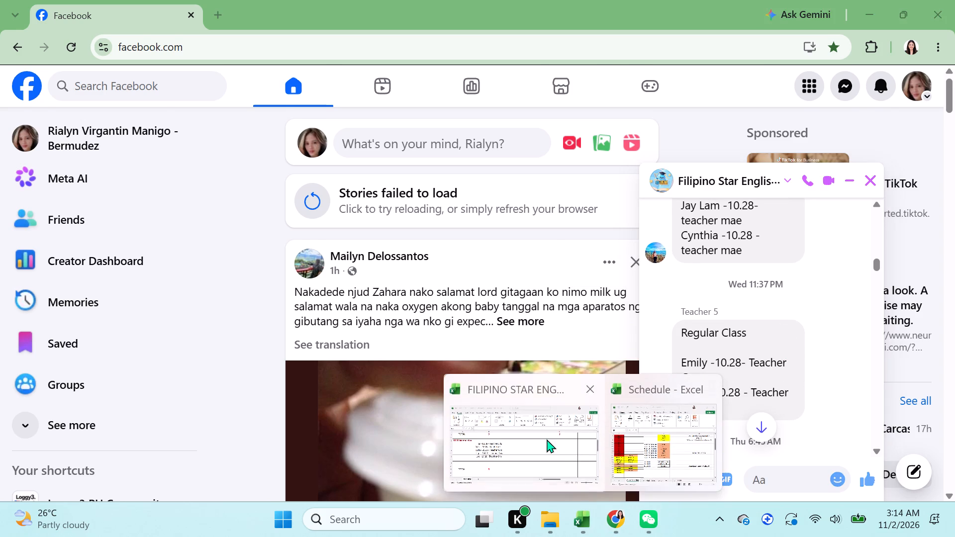
click(547, 439)
scroll(566, 417, up, 7)
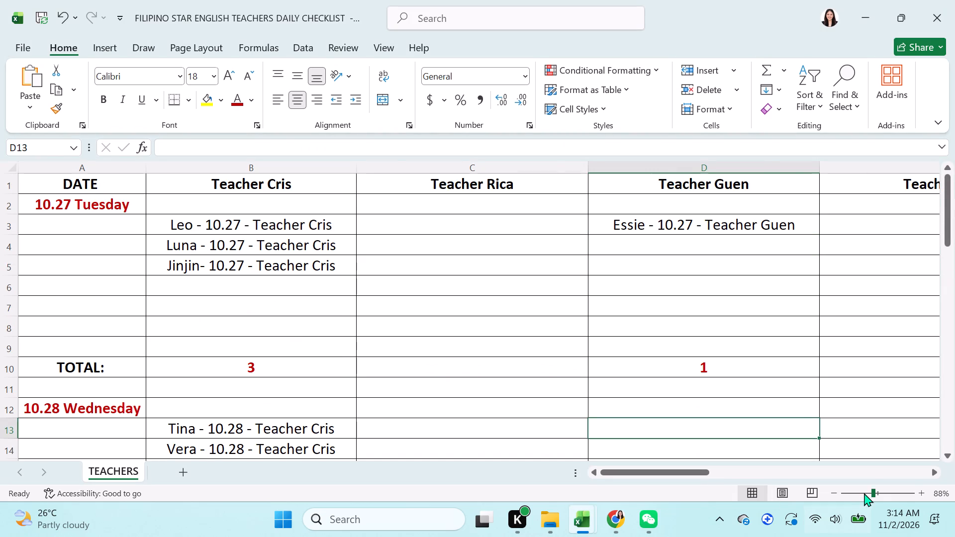
click(867, 493)
click(858, 488)
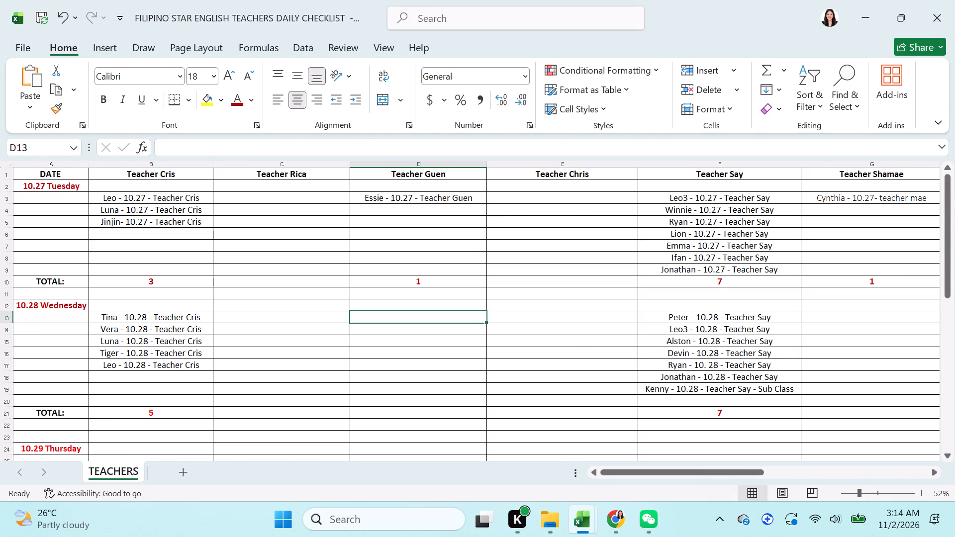
drag(680, 475, 741, 473)
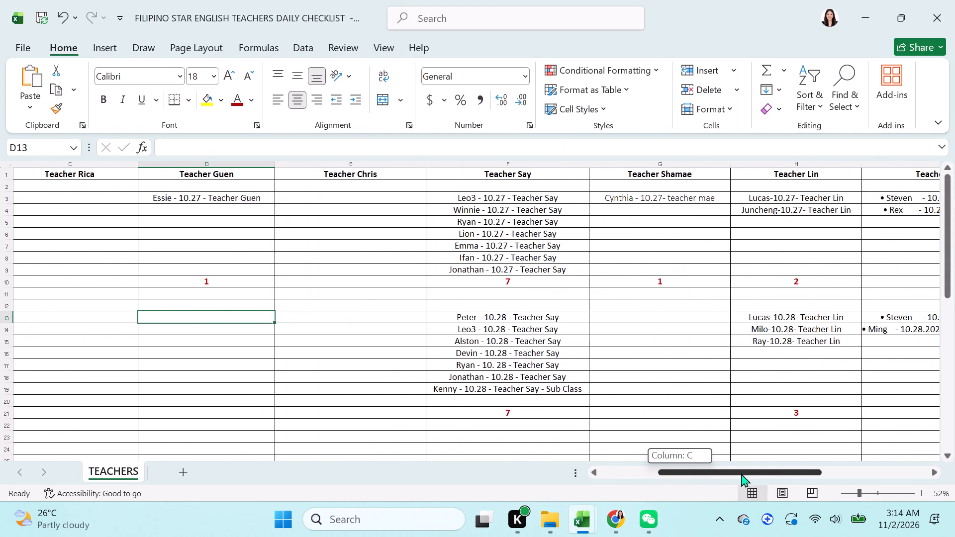
drag(741, 473, 811, 478)
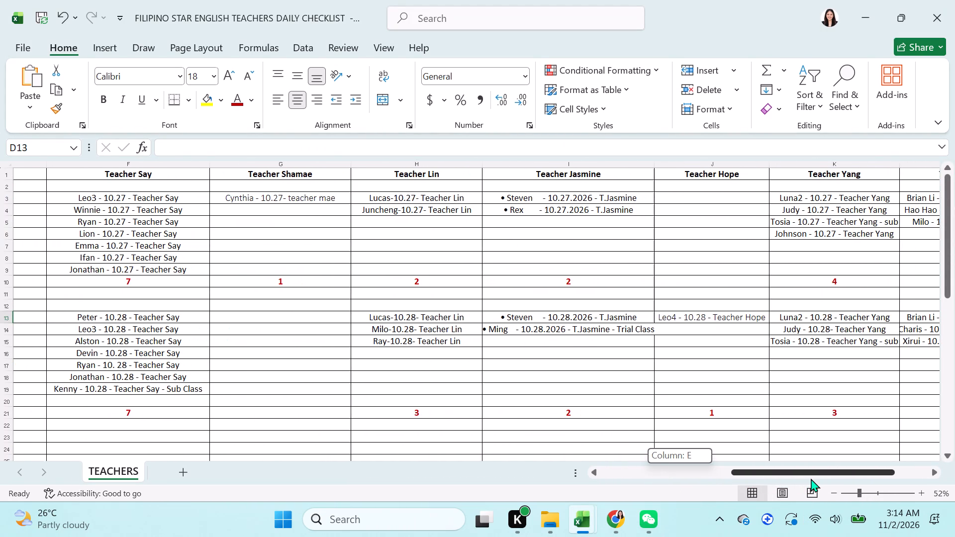
drag(811, 478, 786, 484)
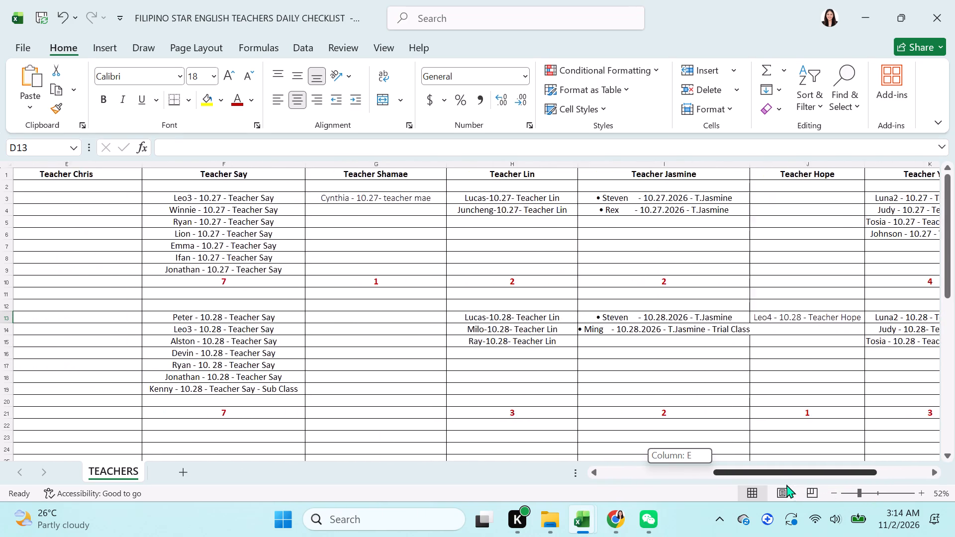
drag(786, 484, 734, 486)
Copy Teacher Mae's 10.28 class list from the Facebook chat, paste it into Jasmine's WeChat draft, cut it out and return to the Excel checklist.
click(651, 526)
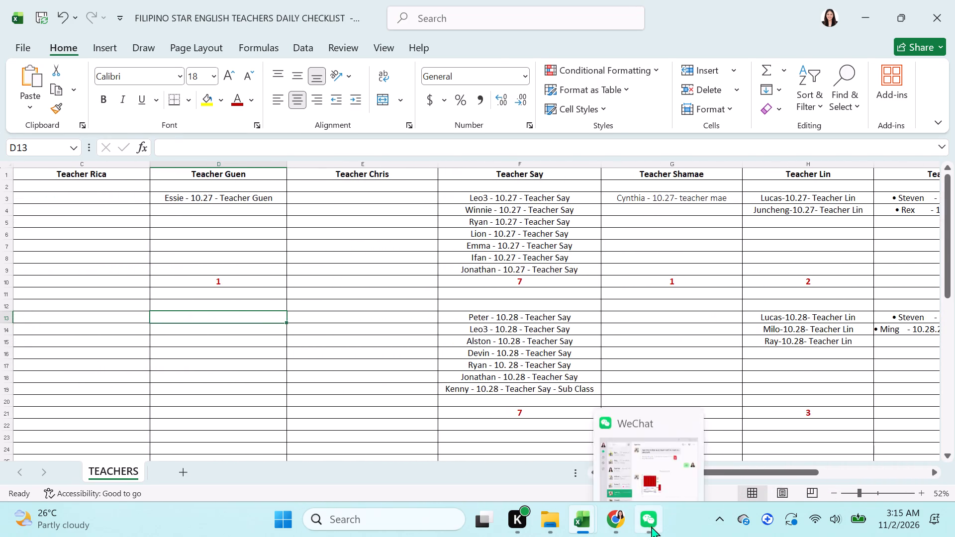
click(651, 525)
click(612, 522)
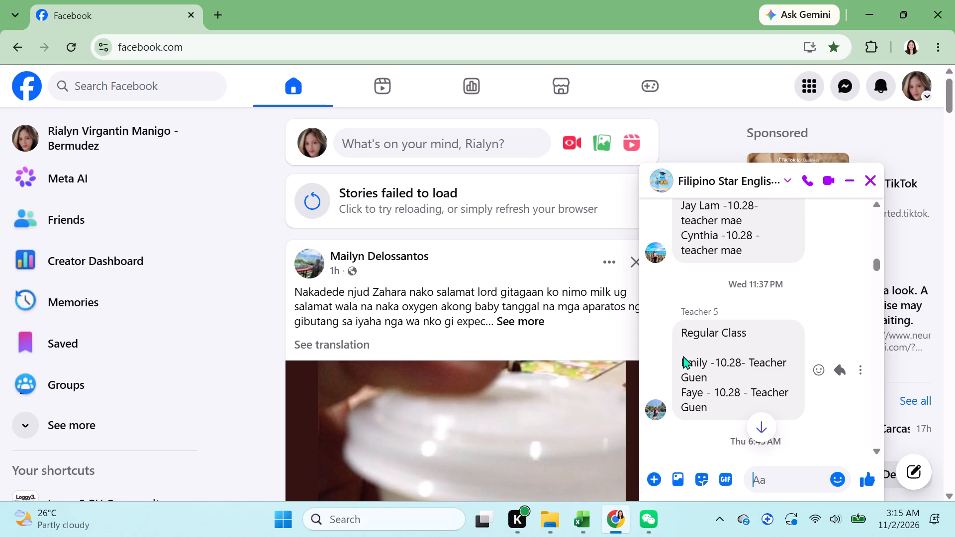
scroll(738, 317, up, 2)
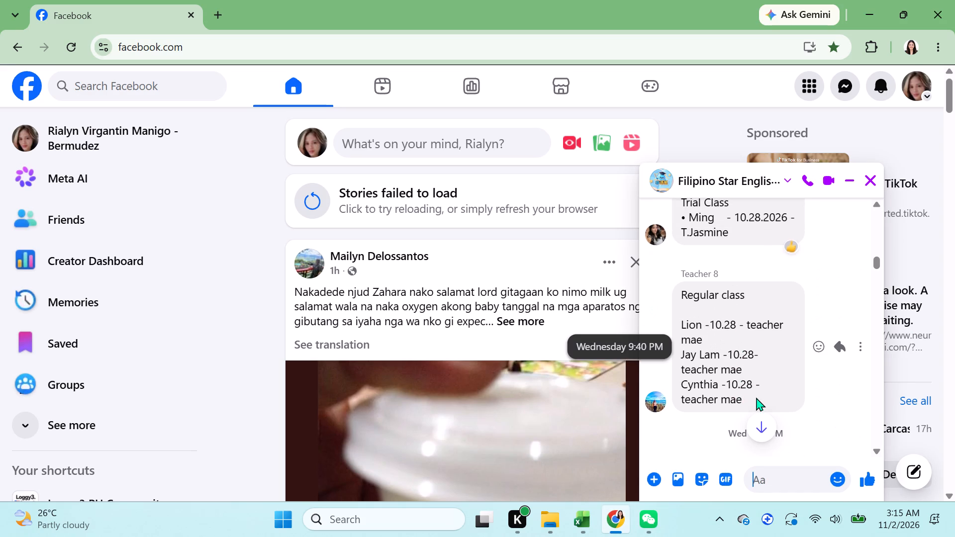
drag(747, 401, 678, 328)
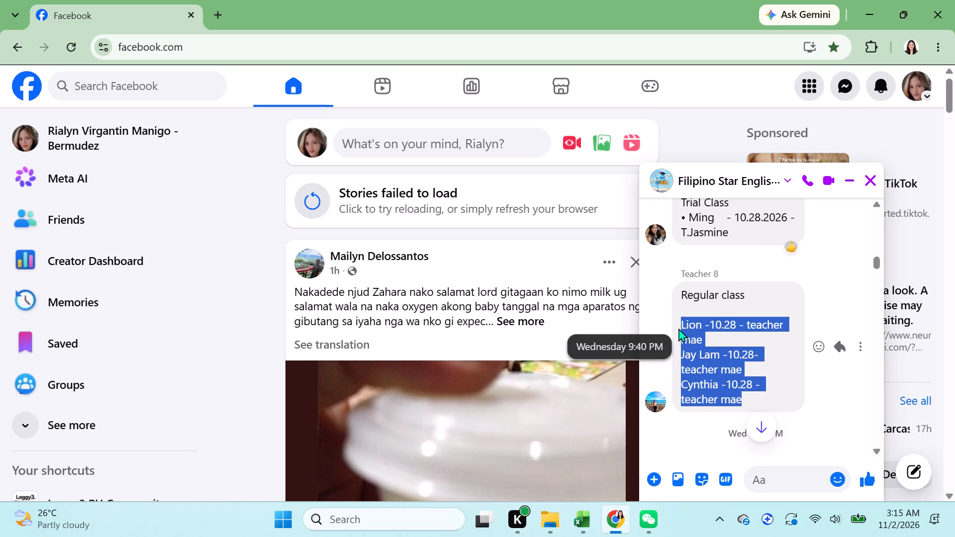
key(ctrl+c)
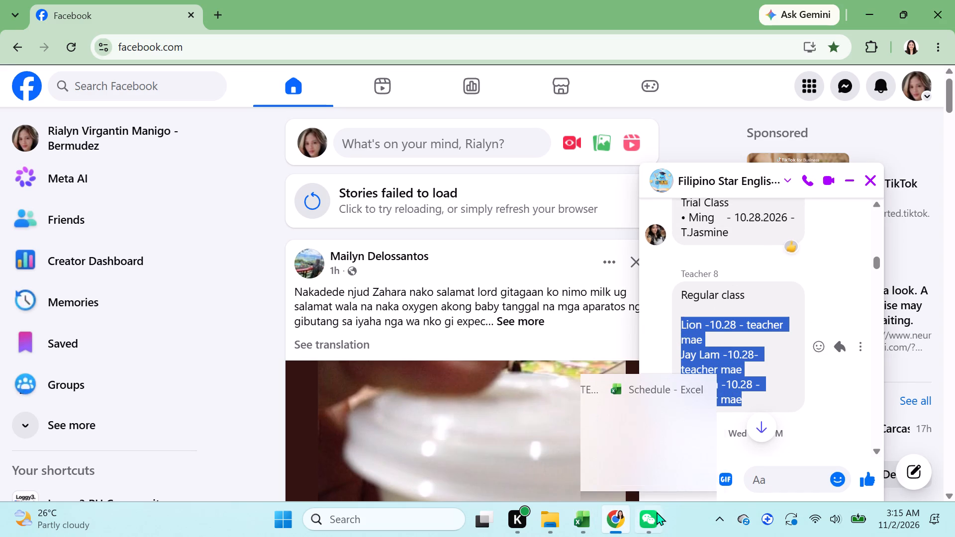
click(648, 518)
click(461, 386)
key(ctrl+v)
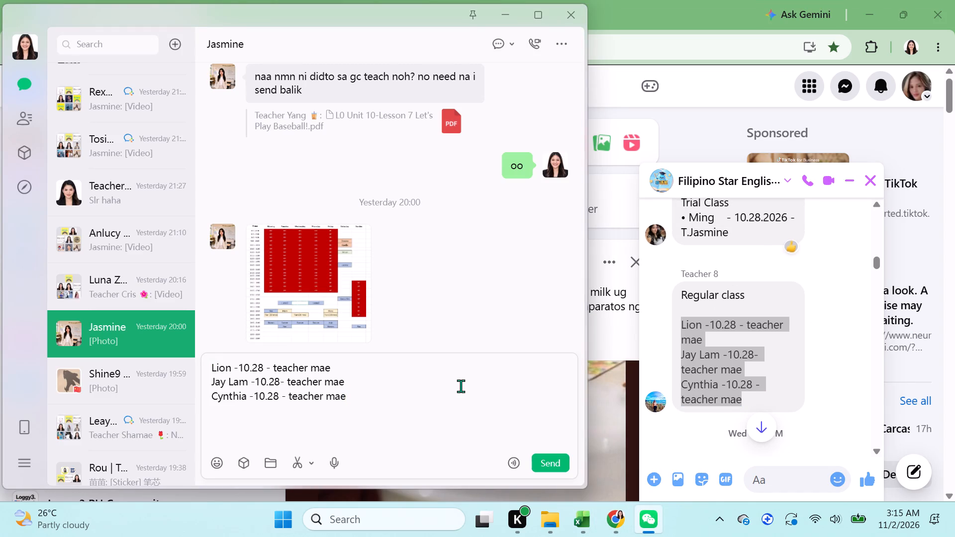
key(ctrl+a)
key(ctrl+x)
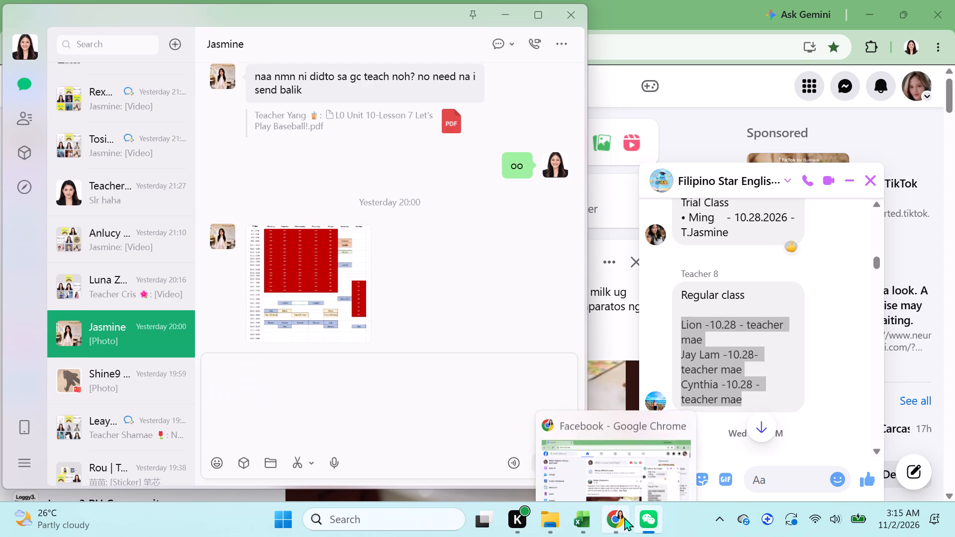
click(547, 458)
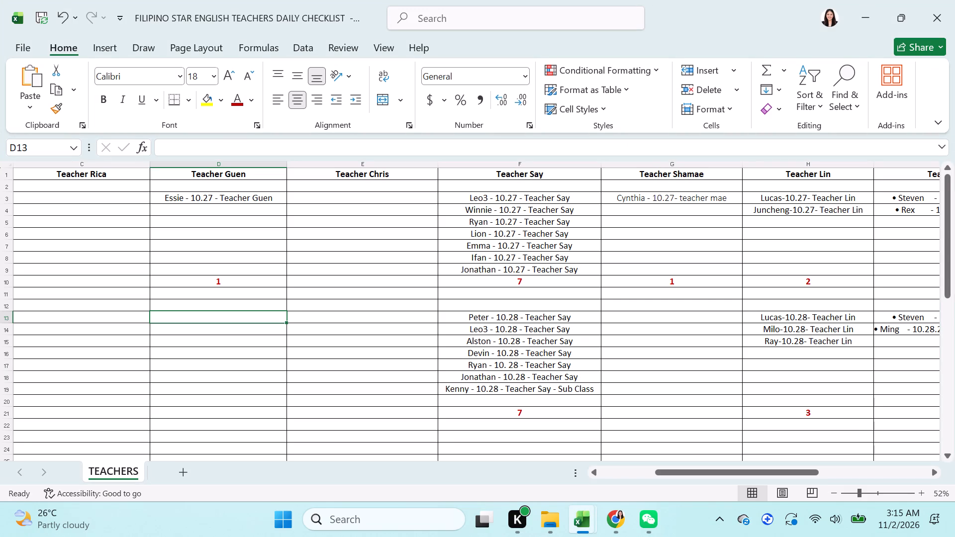
click(638, 319)
key(ctrl+v)
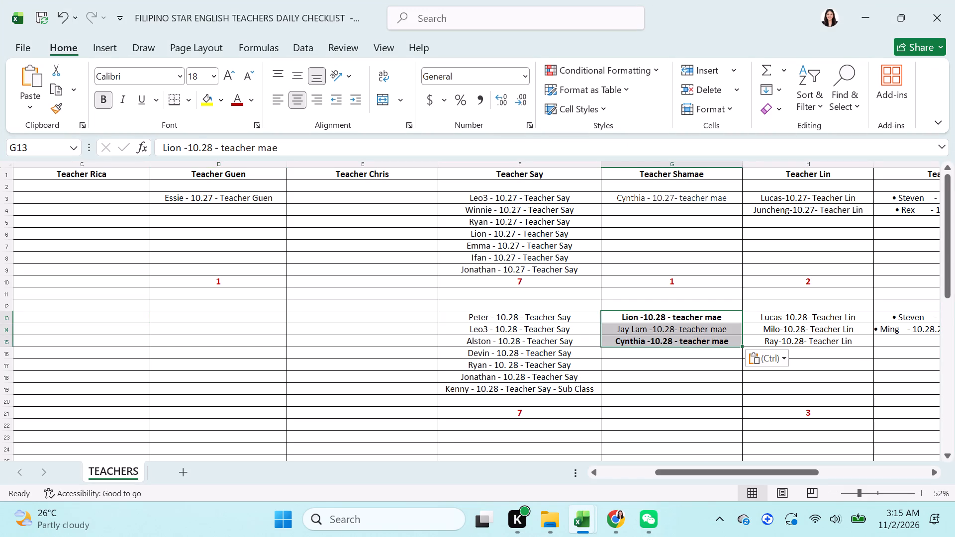
key(ctrl+b)
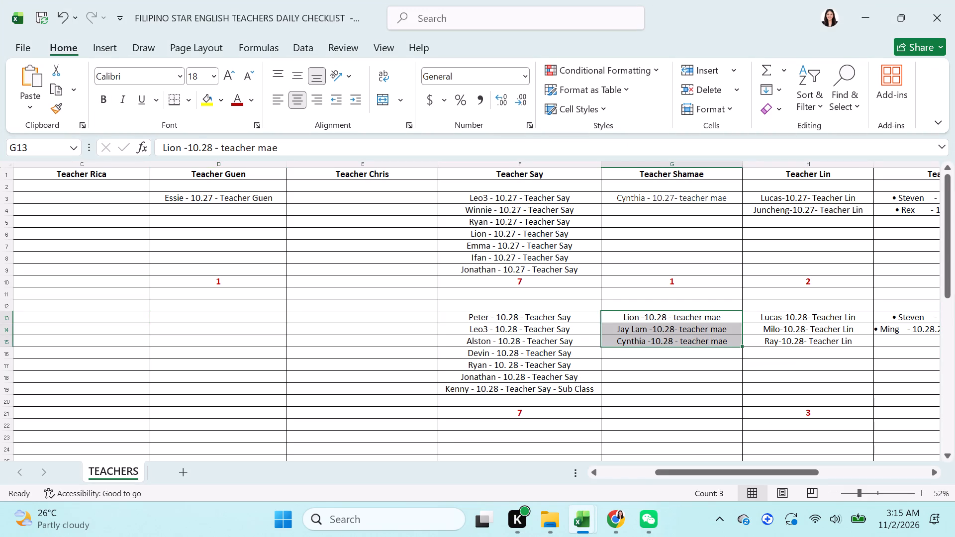
Enter 3 as Teacher Shamae's 10.28 Wednesday total in G21.
click(647, 408)
key(3)
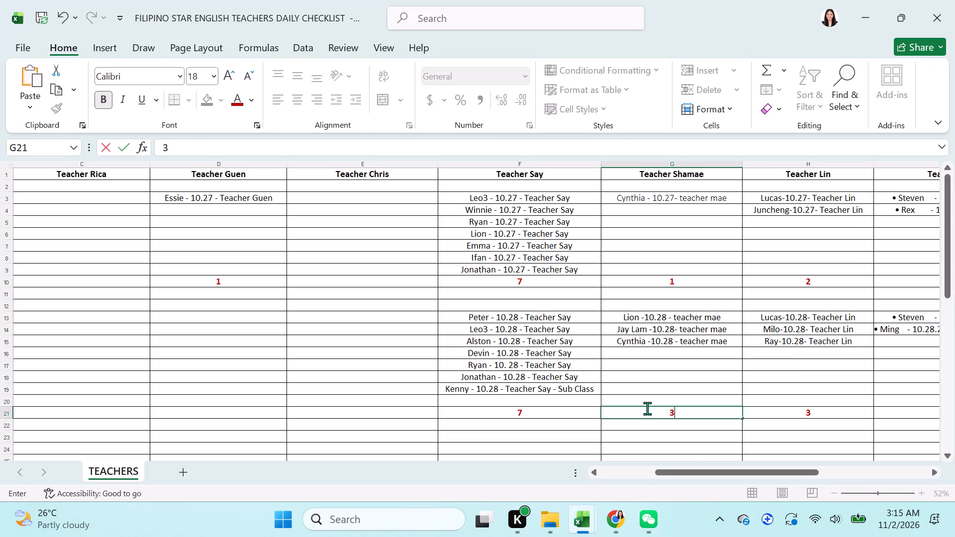
click(714, 425)
drag(712, 479, 757, 477)
drag(713, 470, 760, 468)
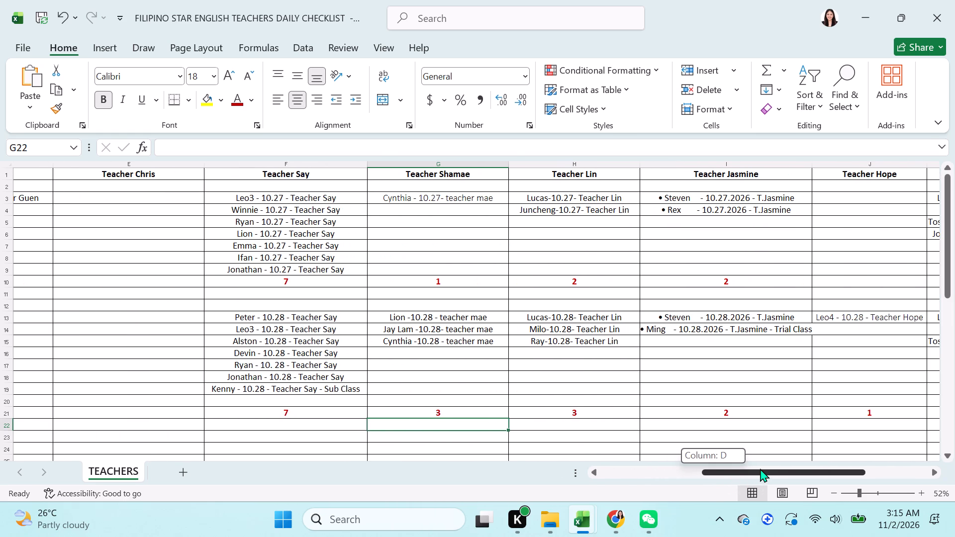
Check the teachers' 10.28 columns in the checklist, and copy Teacher Guen's 10.28 class list (Emily and Faye) from the Facebook group chat.
drag(760, 468, 787, 470)
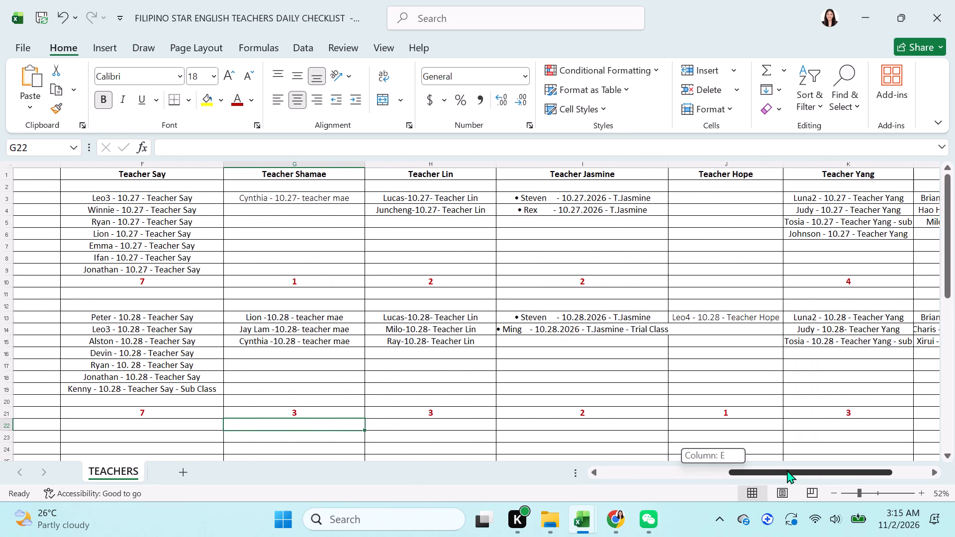
drag(787, 470, 821, 473)
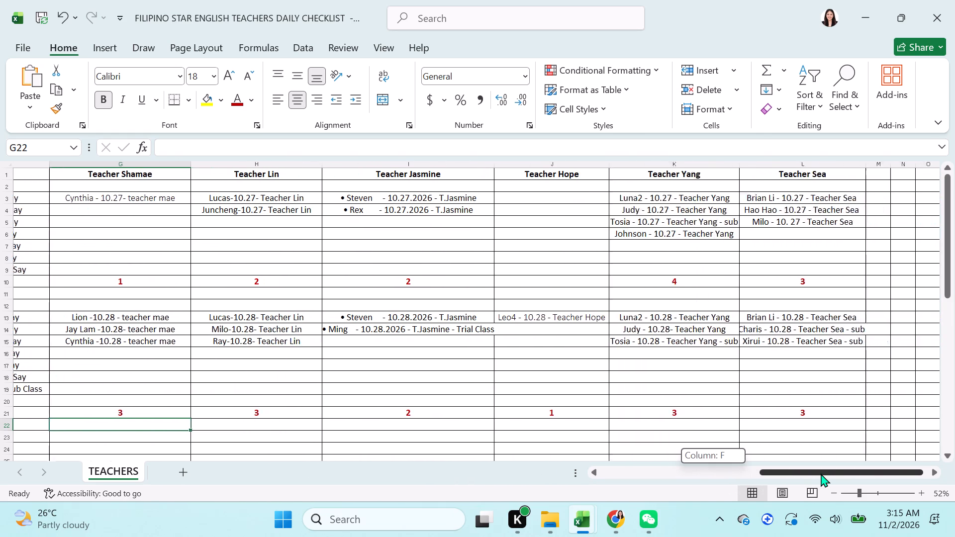
drag(821, 473, 730, 465)
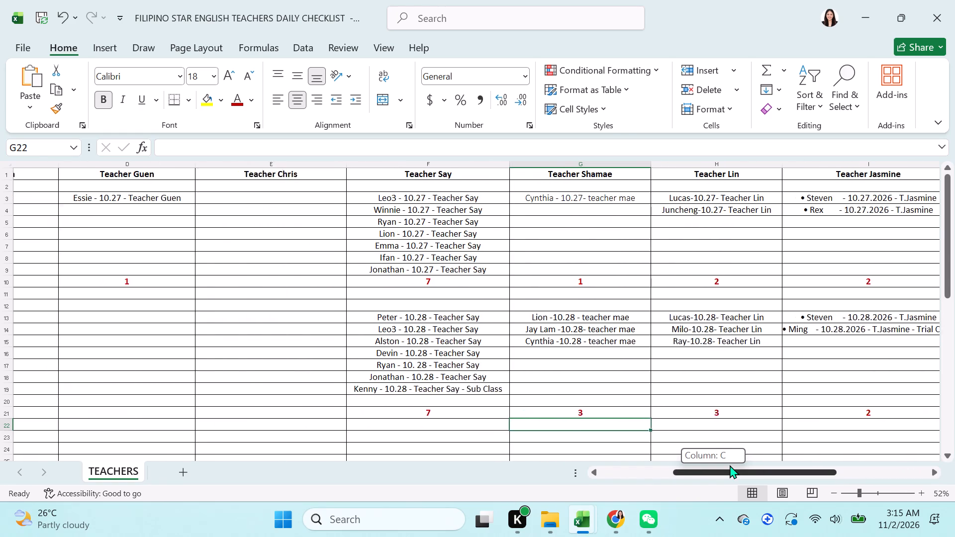
drag(730, 465, 642, 456)
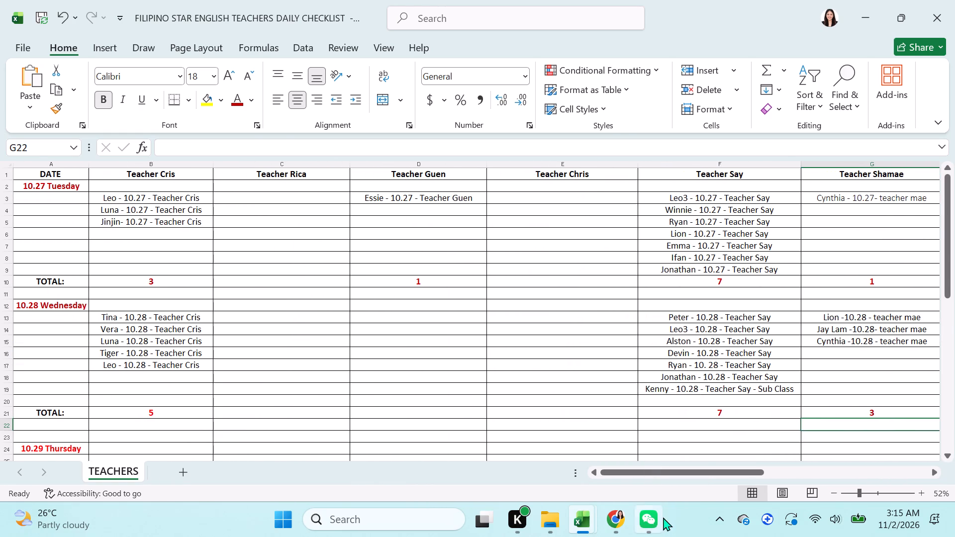
click(649, 525)
click(653, 525)
click(615, 518)
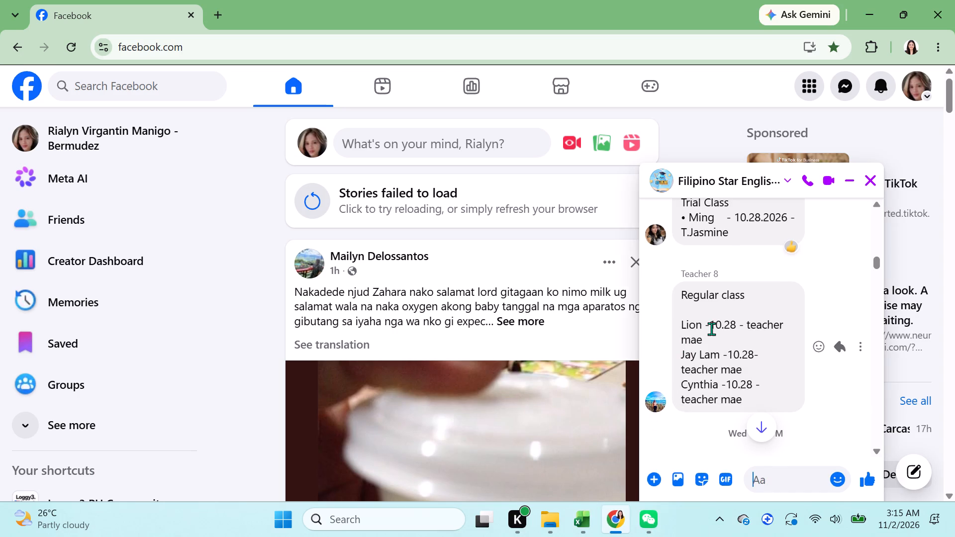
scroll(711, 329, down, 3)
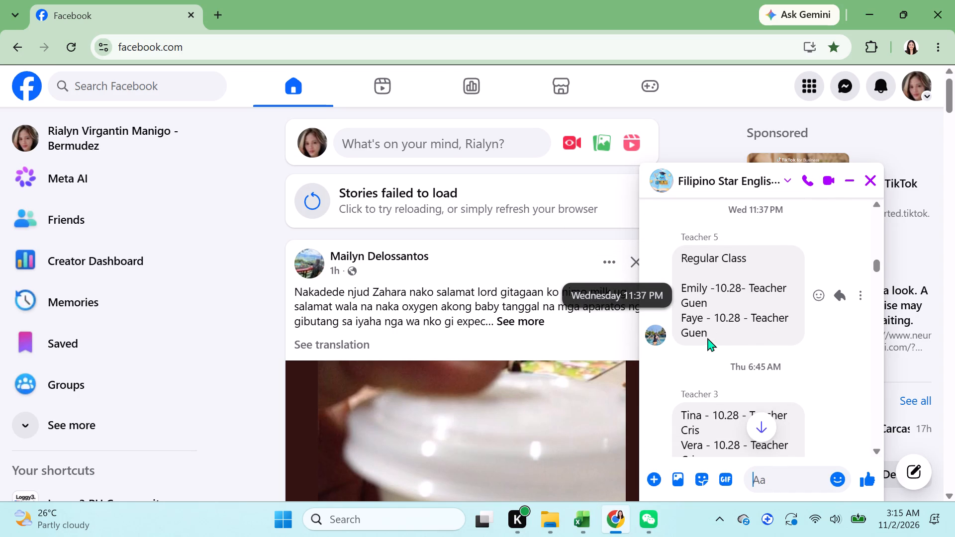
drag(706, 336, 681, 290)
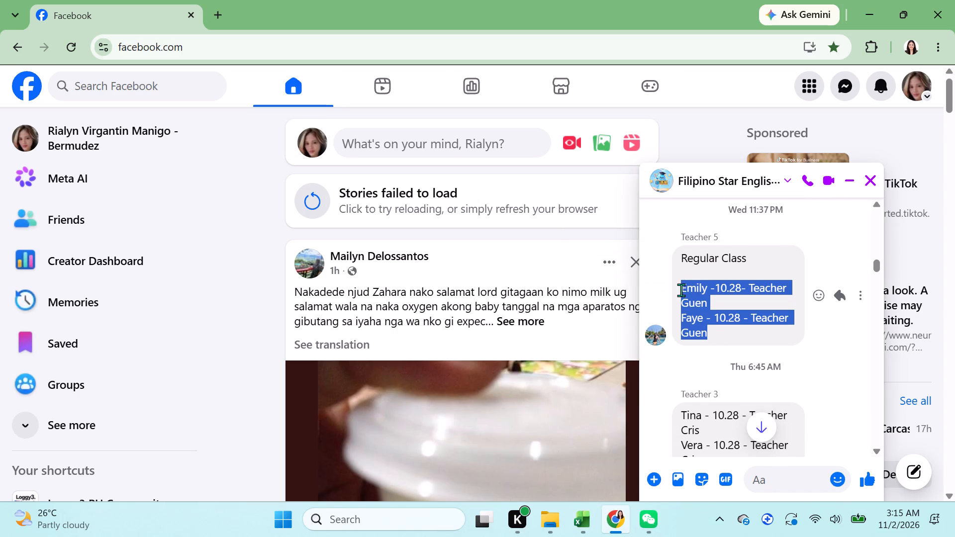
key(ctrl+c)
scroll(709, 365, down, 4)
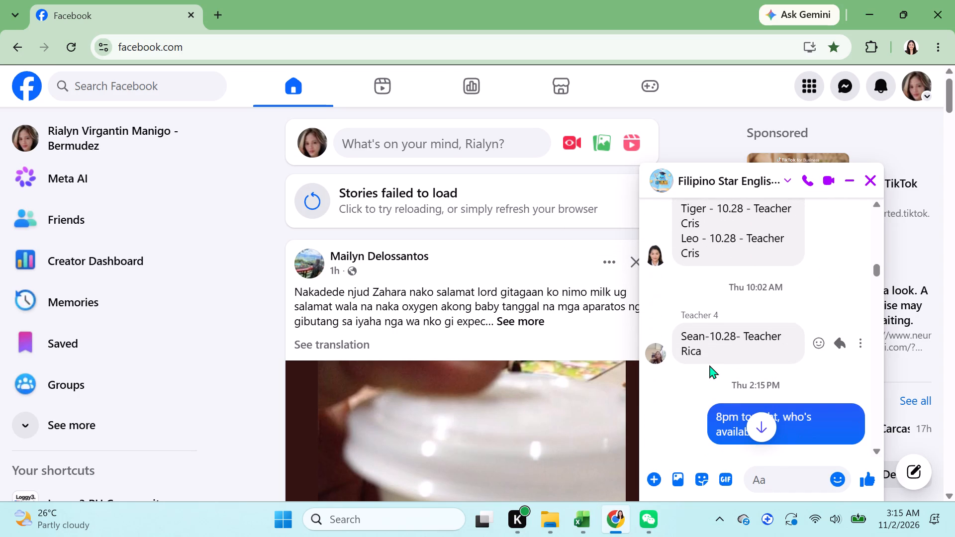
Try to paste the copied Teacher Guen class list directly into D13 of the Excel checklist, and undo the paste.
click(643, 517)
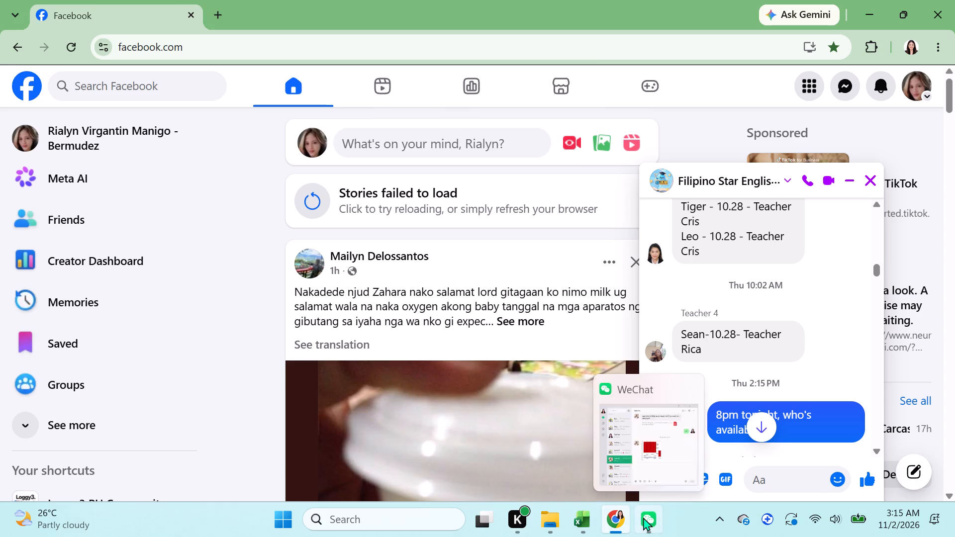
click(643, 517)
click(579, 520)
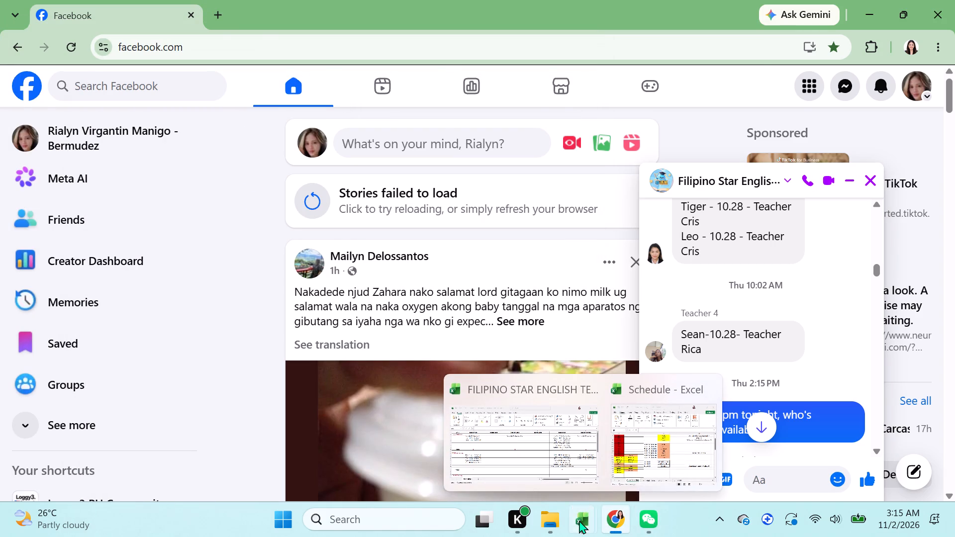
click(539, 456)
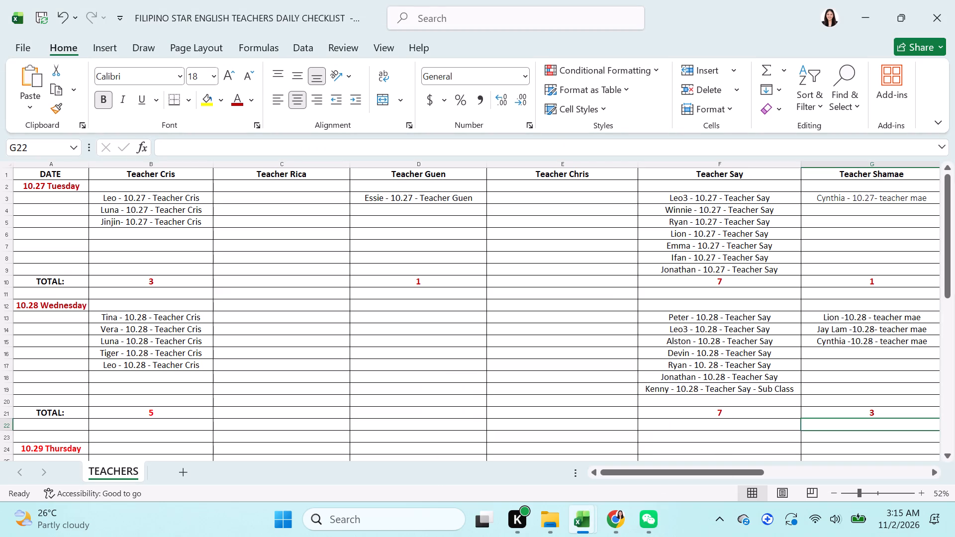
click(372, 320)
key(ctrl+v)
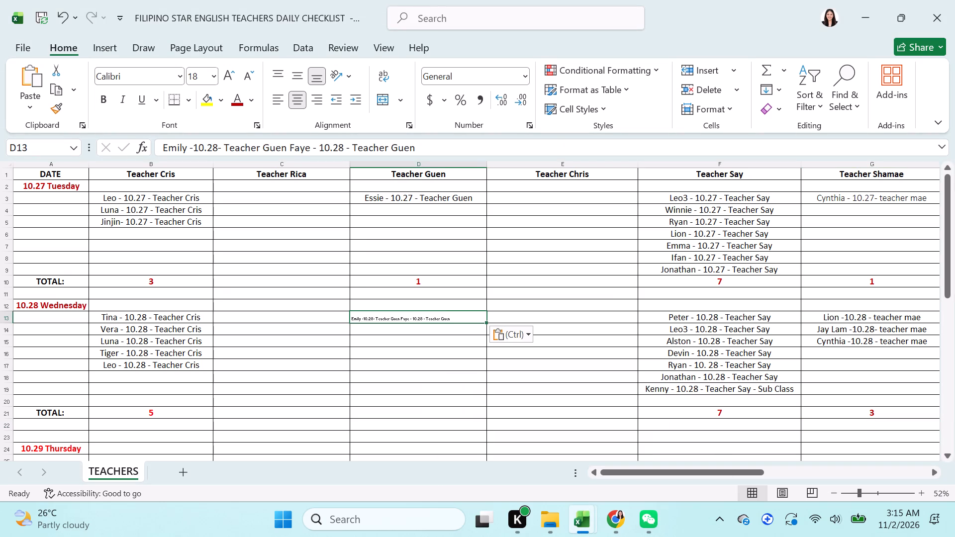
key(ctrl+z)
Switch to WeChat, paste the Teacher Guen class list into Jasmine's message draft and cut it back out.
click(652, 531)
click(383, 417)
key(ctrl+v)
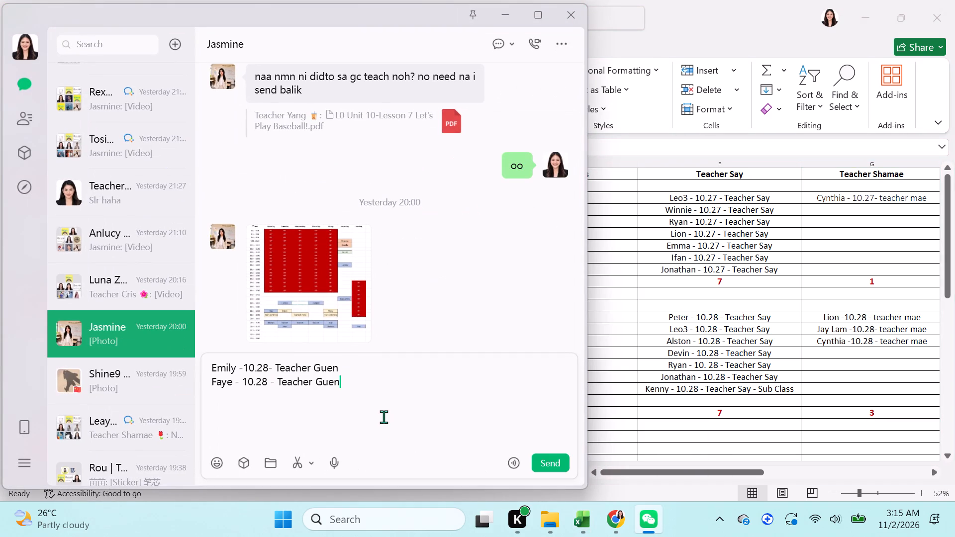
key(ctrl+a)
key(ctrl+x)
Paste the cut Emily and Faye 10.28 classes into Teacher Guen's column in the Excel checklist, starting at D13.
click(716, 391)
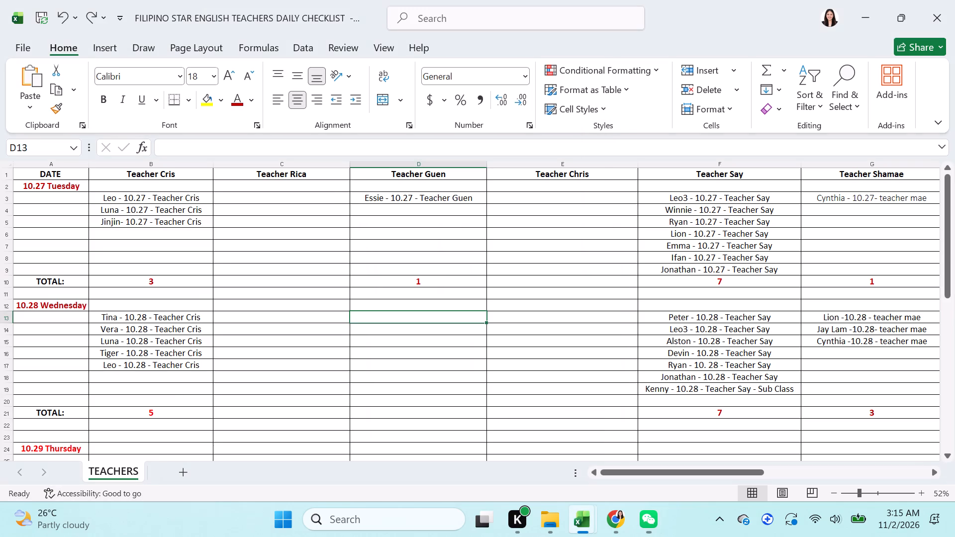
click(408, 318)
key(ctrl+v)
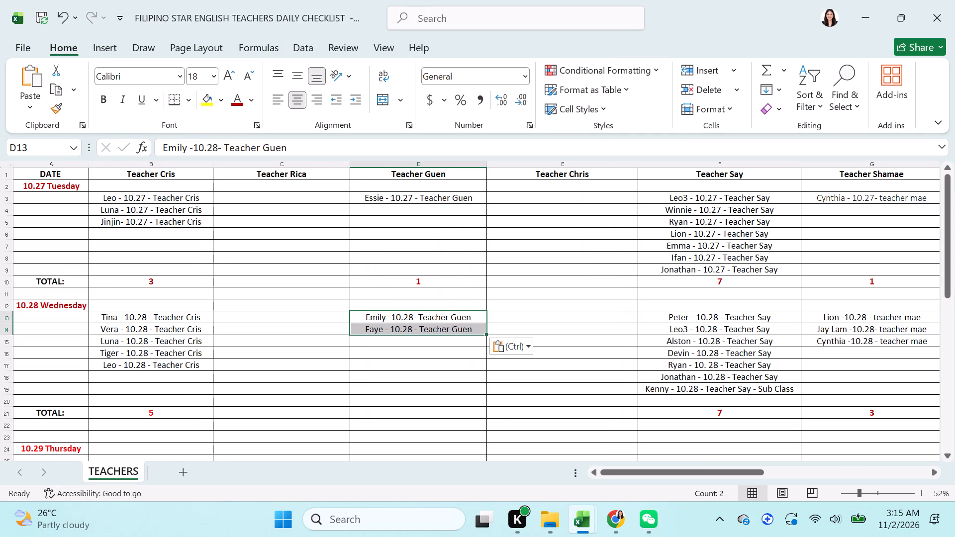
Switch to the Facebook group chat and copy Teacher Rica's 10.28 class entry for Sean.
click(620, 524)
scroll(764, 364, down, 1)
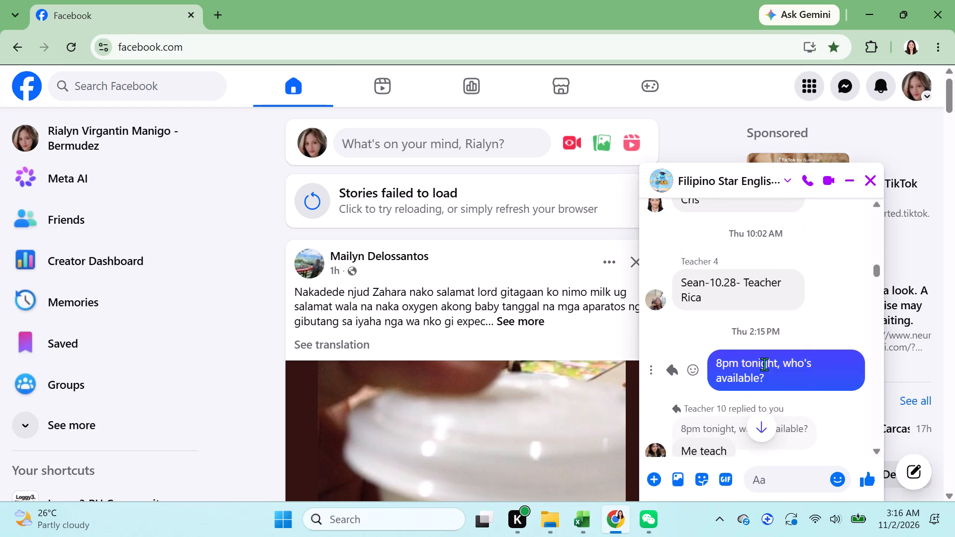
drag(701, 276, 680, 256)
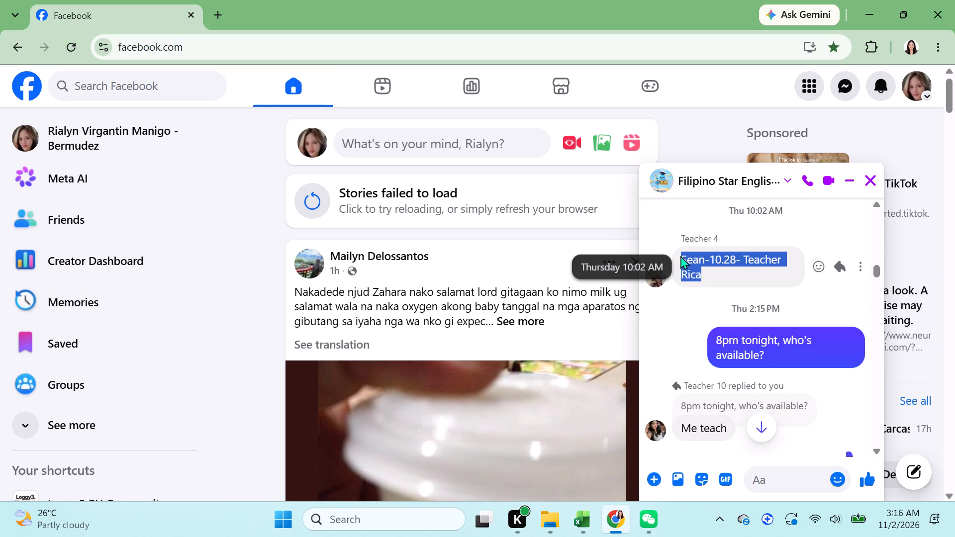
key(ctrl+c)
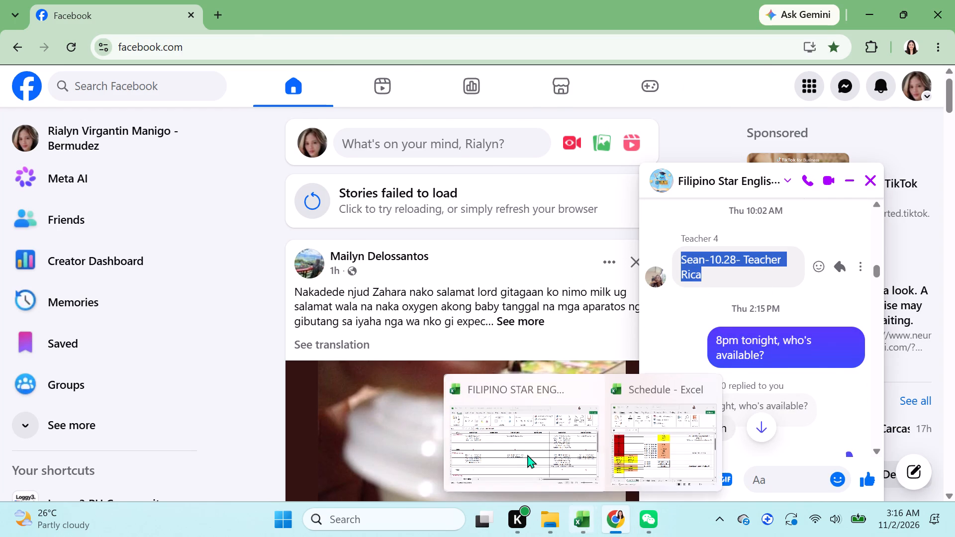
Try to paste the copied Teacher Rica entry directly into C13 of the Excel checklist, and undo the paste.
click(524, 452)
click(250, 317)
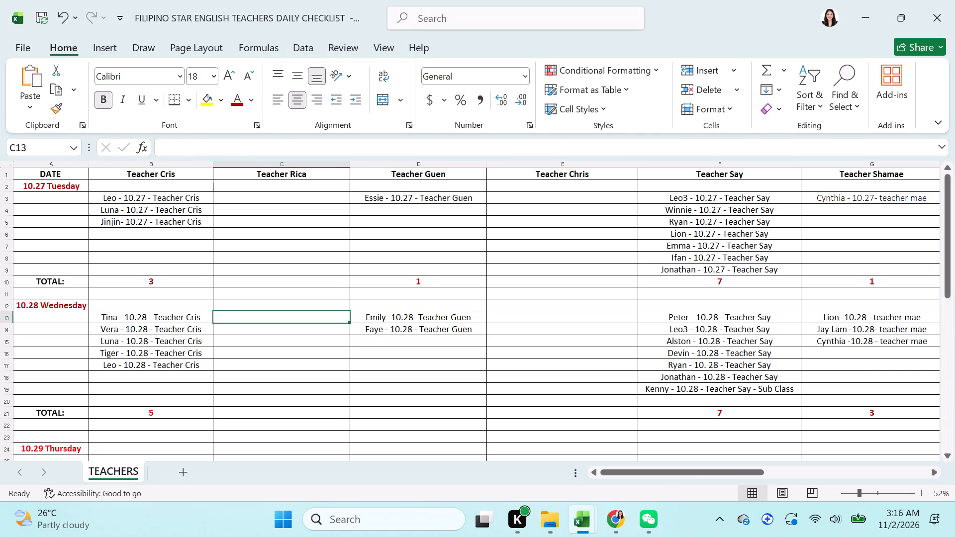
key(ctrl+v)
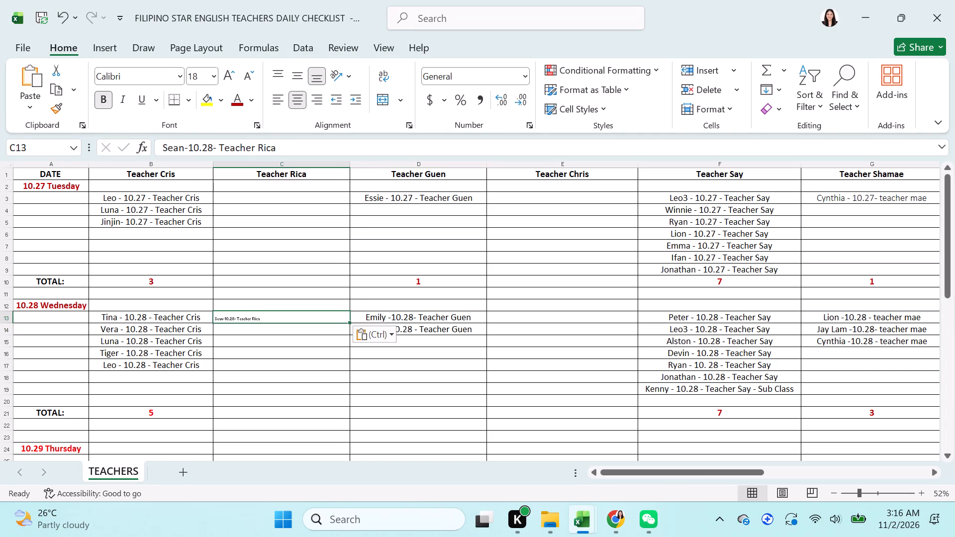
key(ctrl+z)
Switch to WeChat, paste the Teacher Rica entry into Jasmine's message draft and cut it back out.
click(645, 520)
click(403, 409)
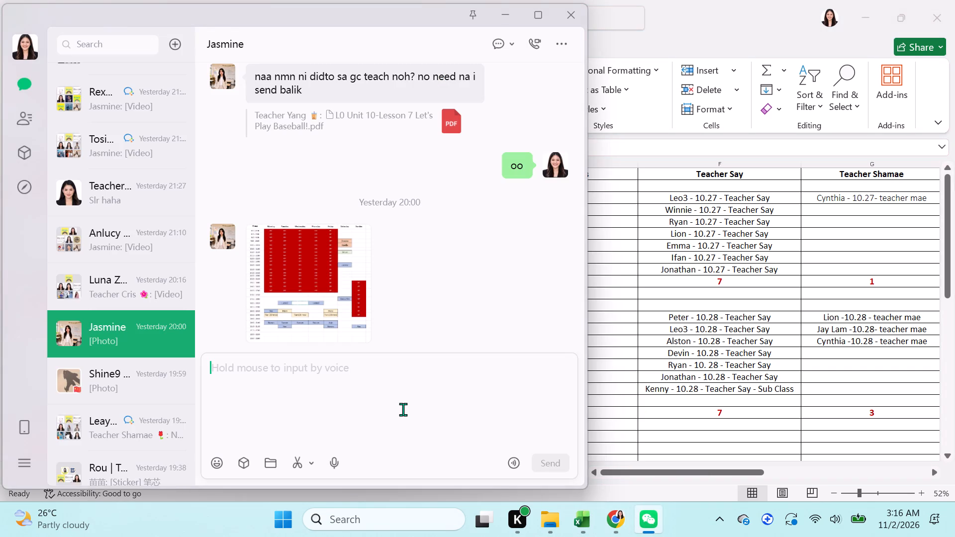
key(ctrl+v)
key(ctrl+a)
key(ctrl+x)
Paste Sean-10.28- Teacher Rica into C13 of the Excel checklist and remove the cell's bold formatting.
click(767, 397)
click(293, 316)
key(ctrl+v)
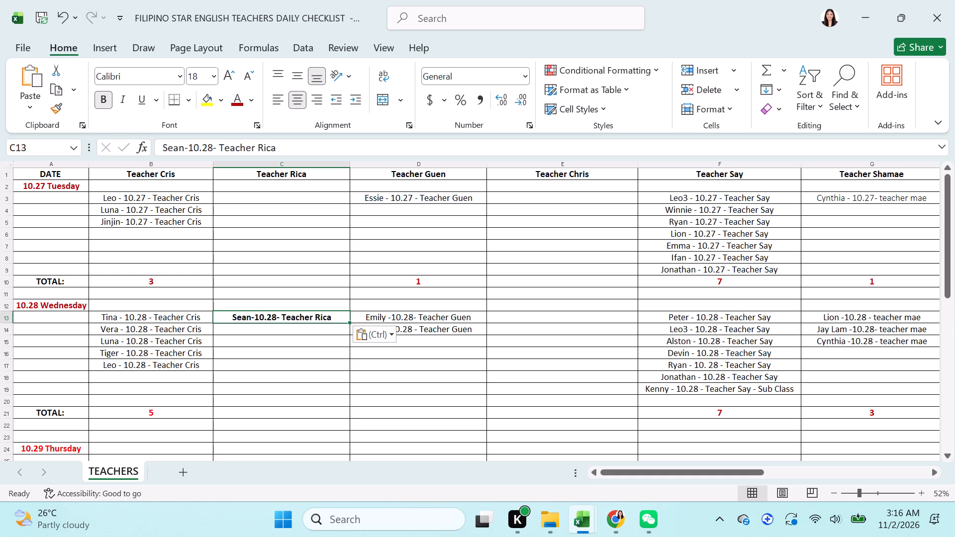
click(293, 340)
click(294, 317)
key(ctrl+b)
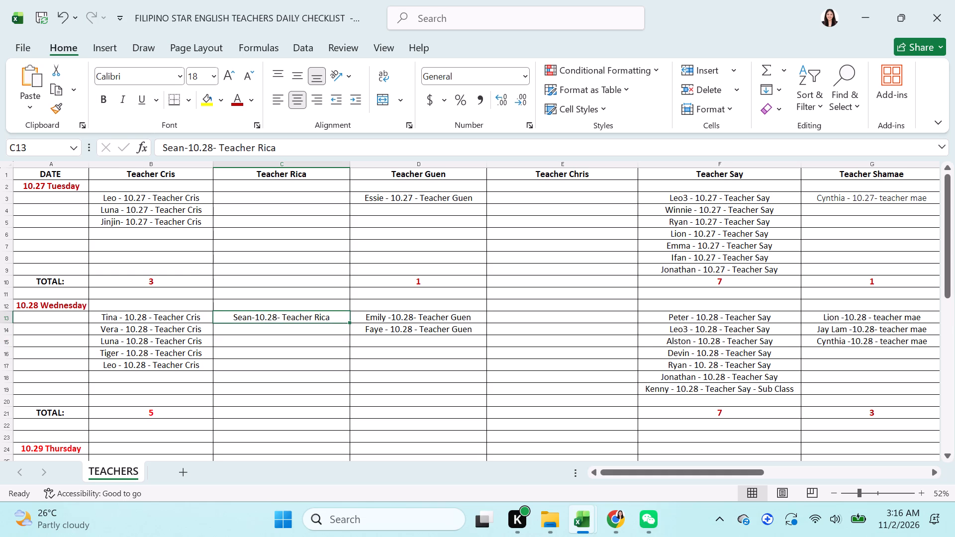
click(308, 342)
Read through the Thursday messages in the Facebook group chat for remaining 10.28 reports and the first 10.29 class reports.
click(647, 520)
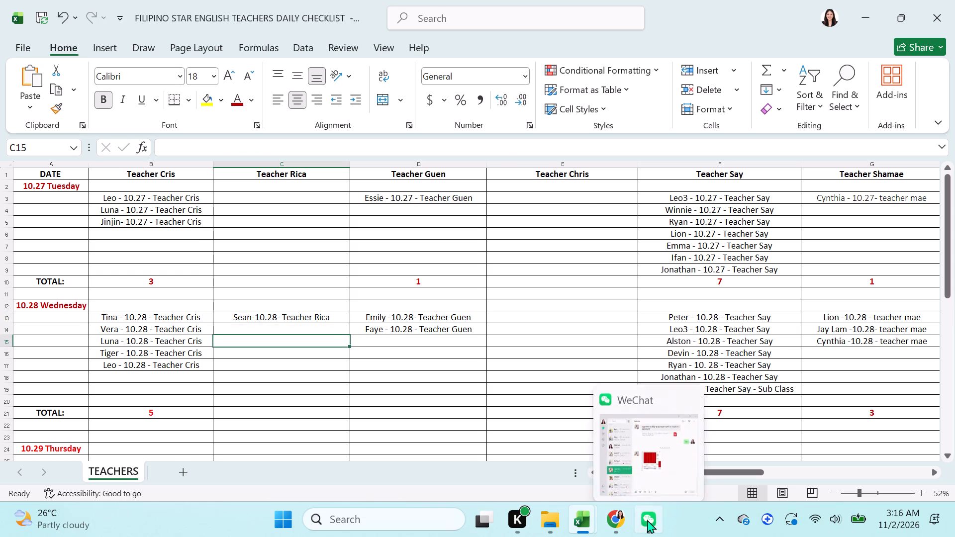
click(647, 520)
click(608, 518)
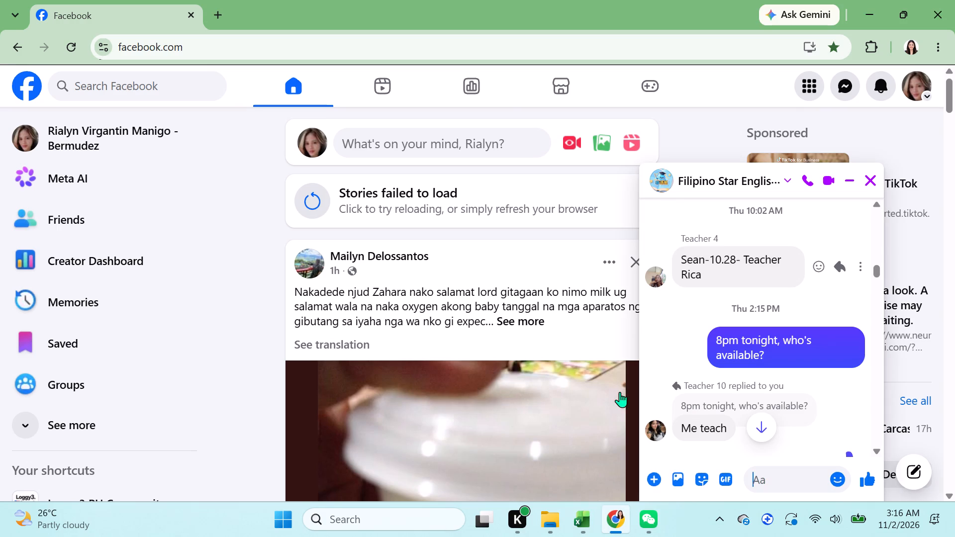
scroll(747, 365, down, 7)
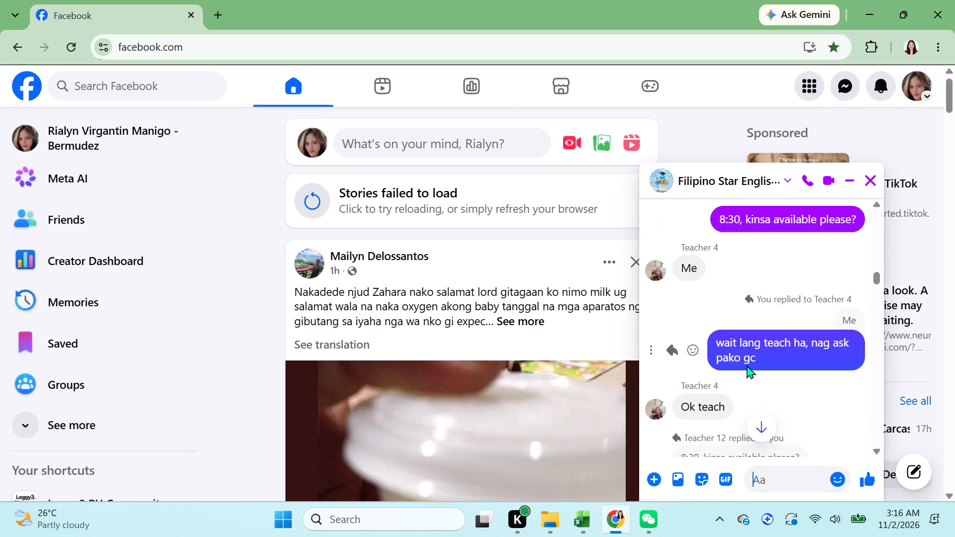
scroll(747, 365, down, 3)
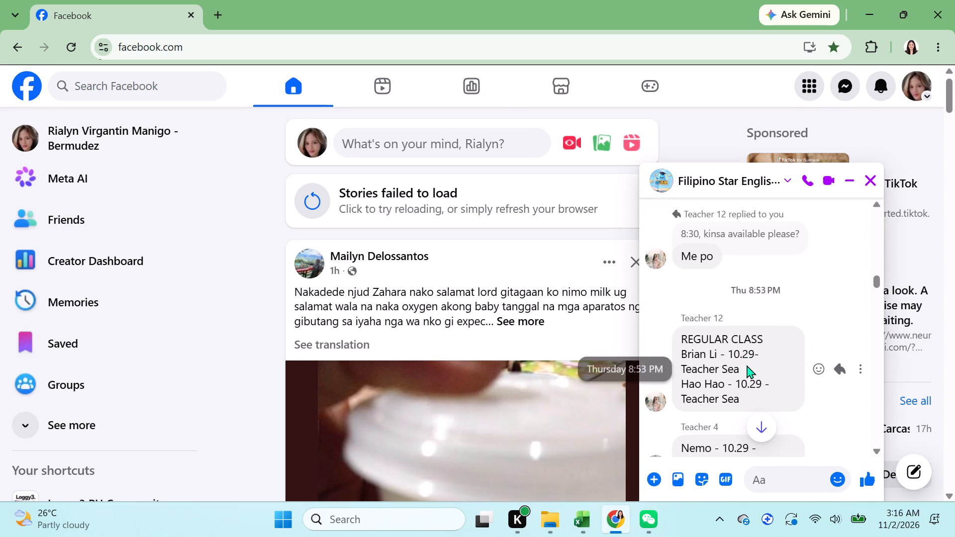
scroll(747, 365, up, 2)
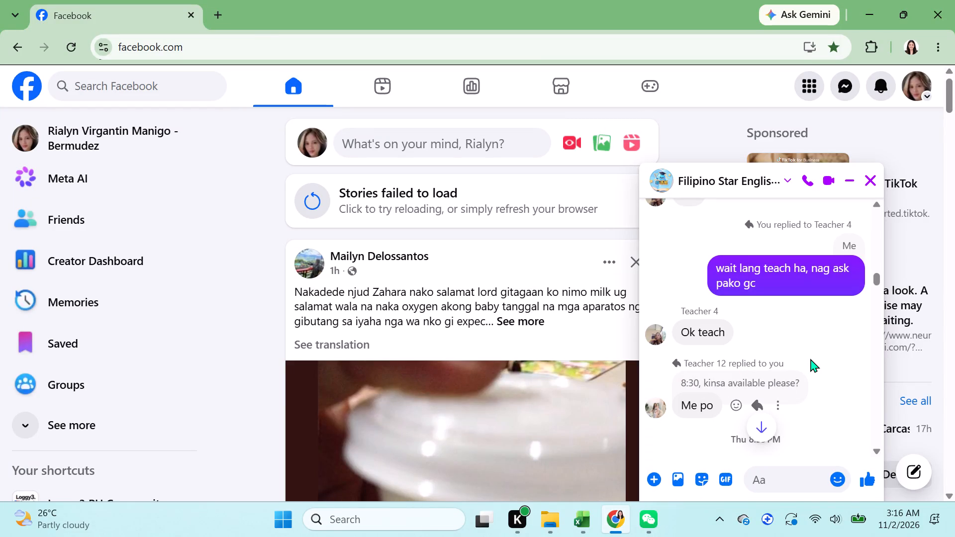
scroll(810, 358, up, 3)
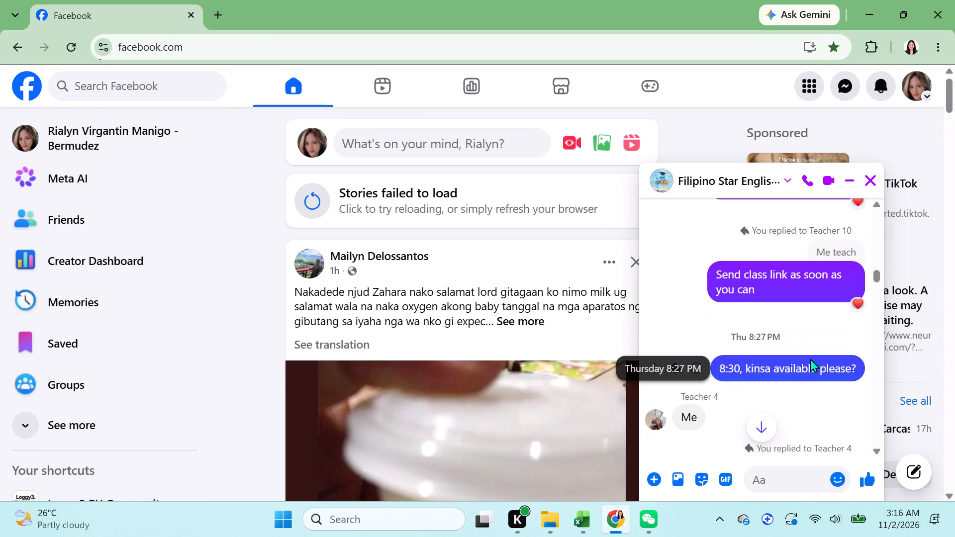
scroll(810, 358, up, 2)
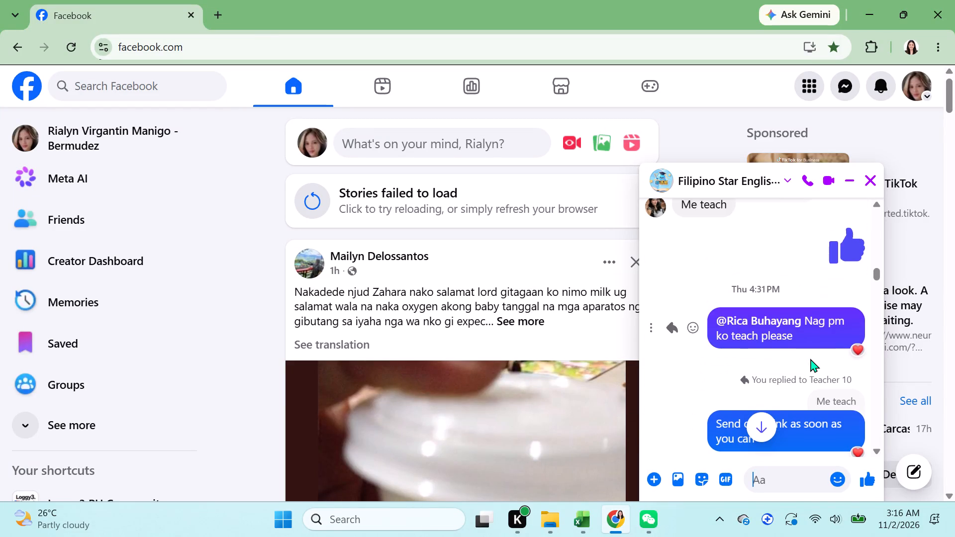
scroll(810, 358, up, 4)
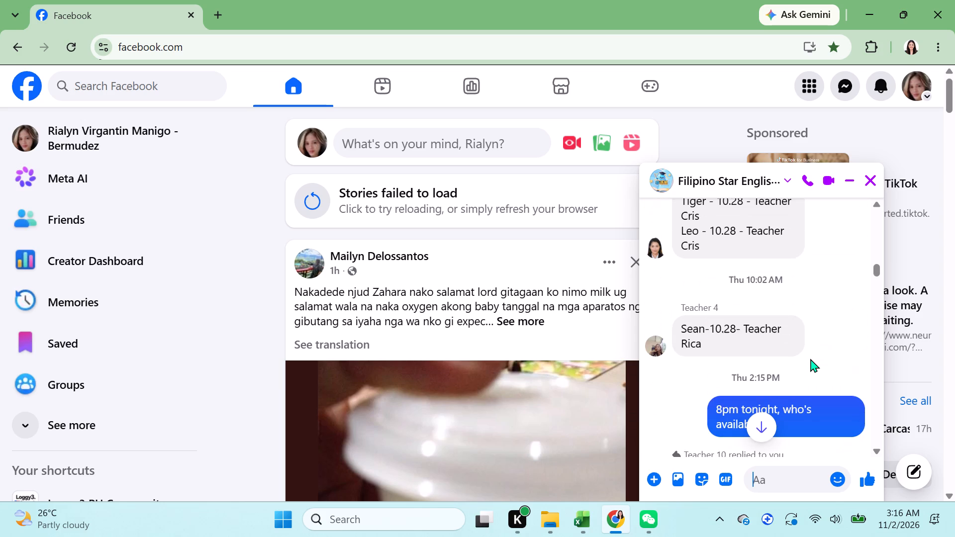
scroll(810, 358, down, 2)
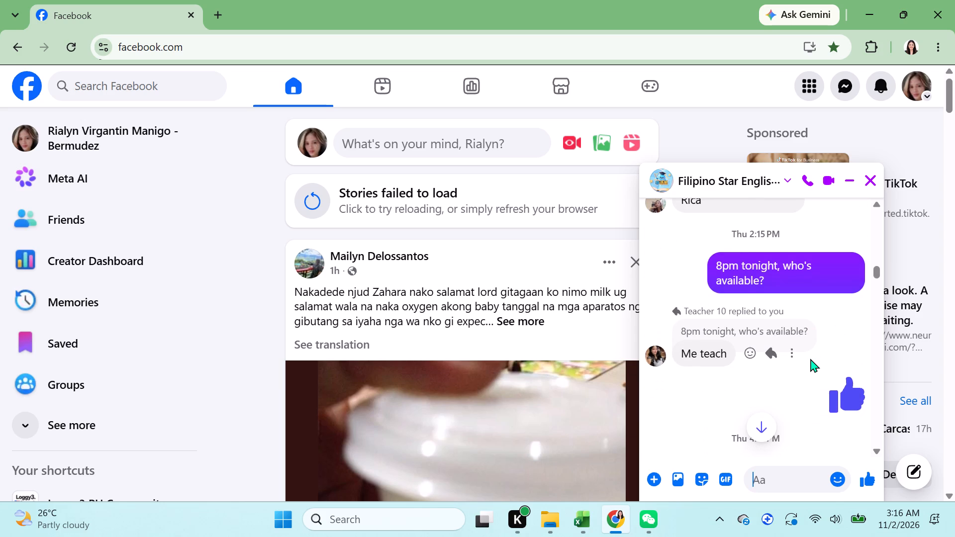
scroll(810, 358, down, 9)
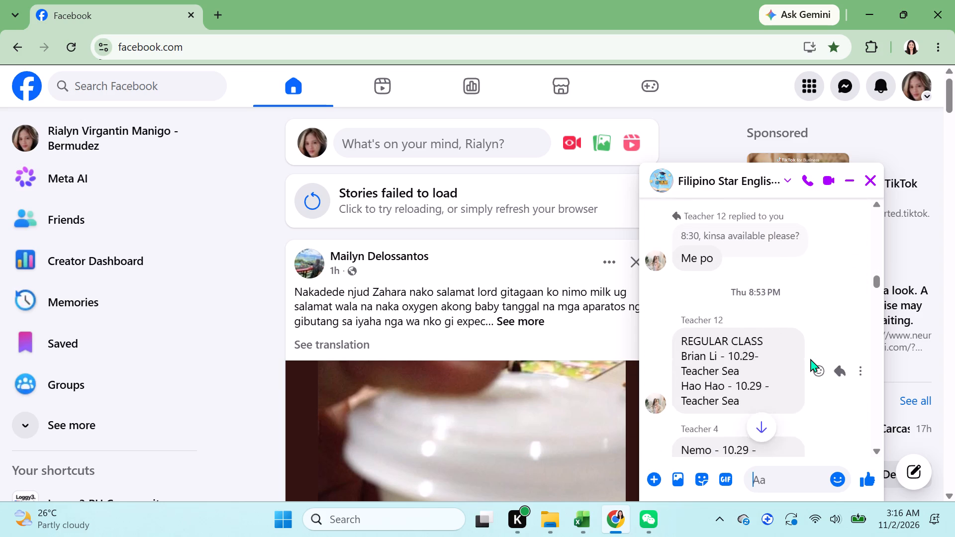
scroll(810, 358, down, 2)
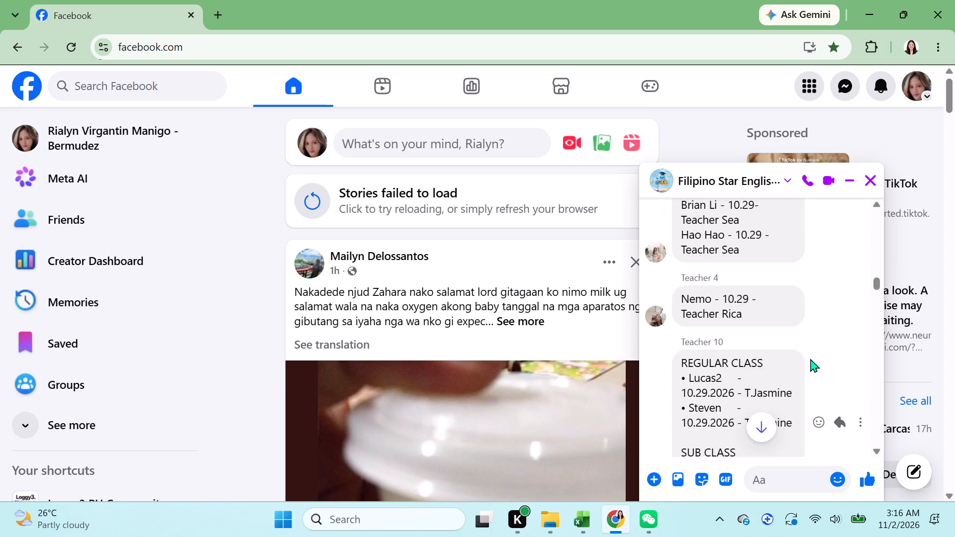
scroll(810, 358, up, 3)
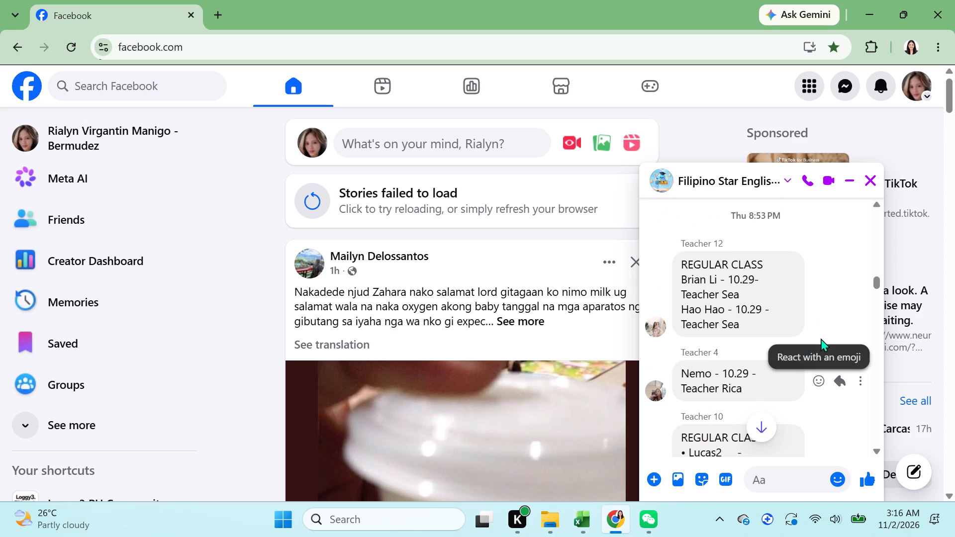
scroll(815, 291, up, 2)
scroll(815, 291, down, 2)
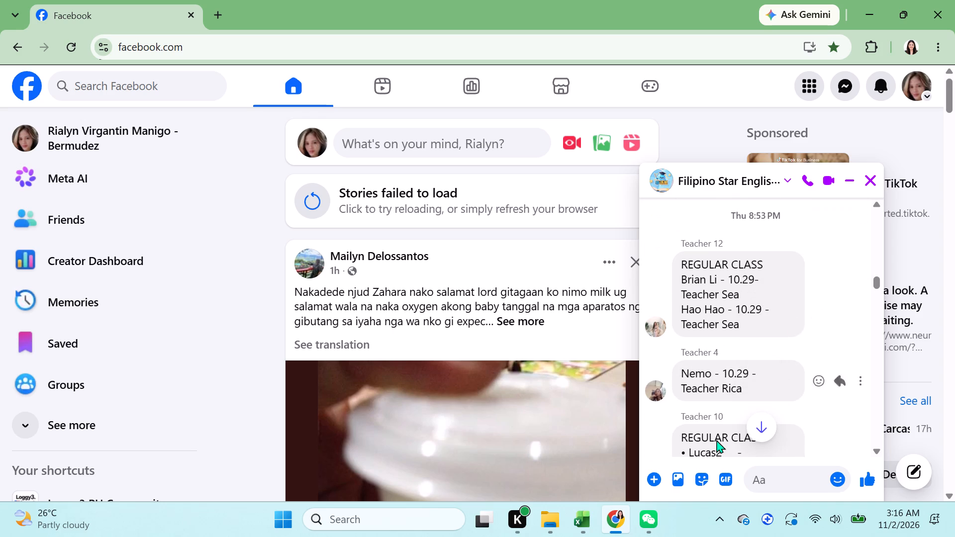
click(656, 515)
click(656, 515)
Switch to the Excel checklist and enter the 10.28 Wednesday totals: 1 for Teacher Rica and 2 for Teacher Guen.
click(586, 523)
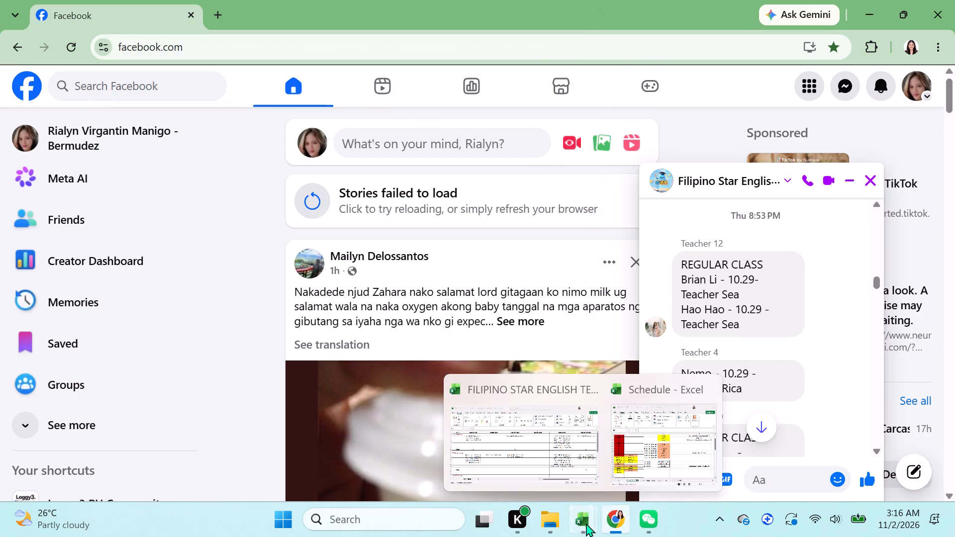
click(546, 463)
click(280, 355)
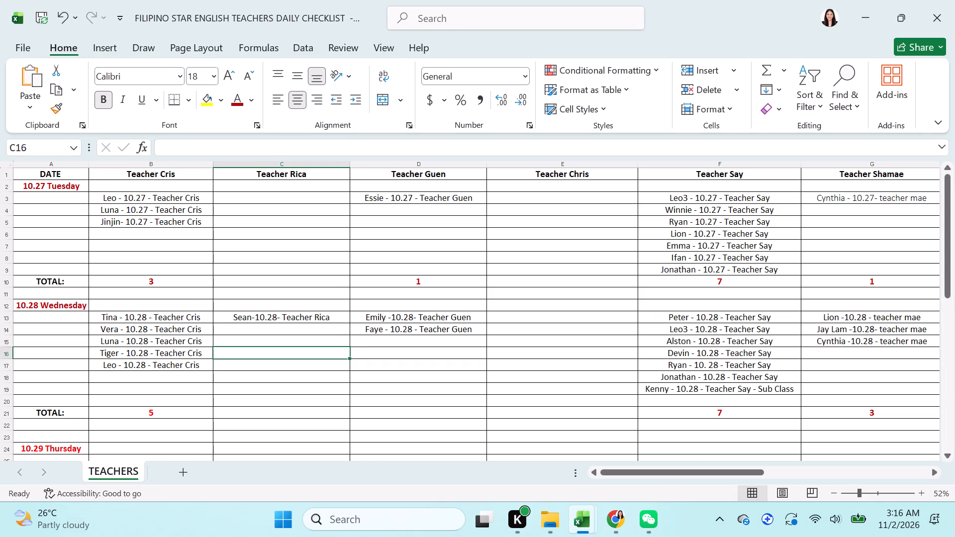
click(249, 407)
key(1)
click(433, 416)
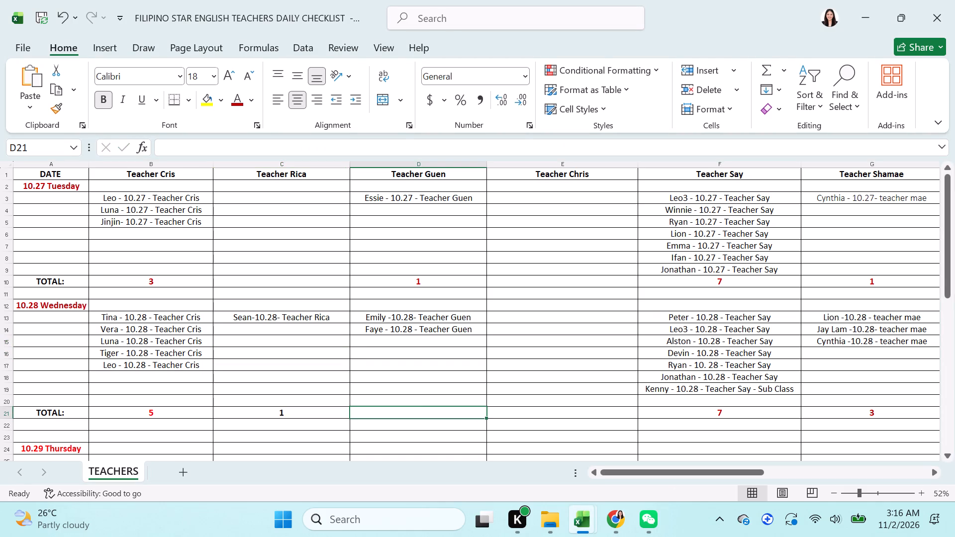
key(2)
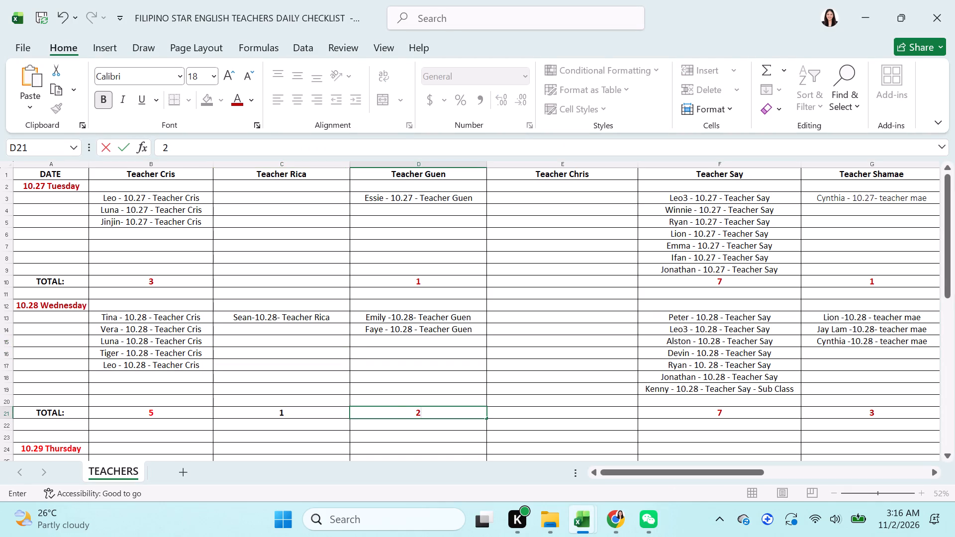
Colour Teacher Rica's 10.28 total in C21 red like the other totals and save the workbook.
click(287, 413)
click(236, 97)
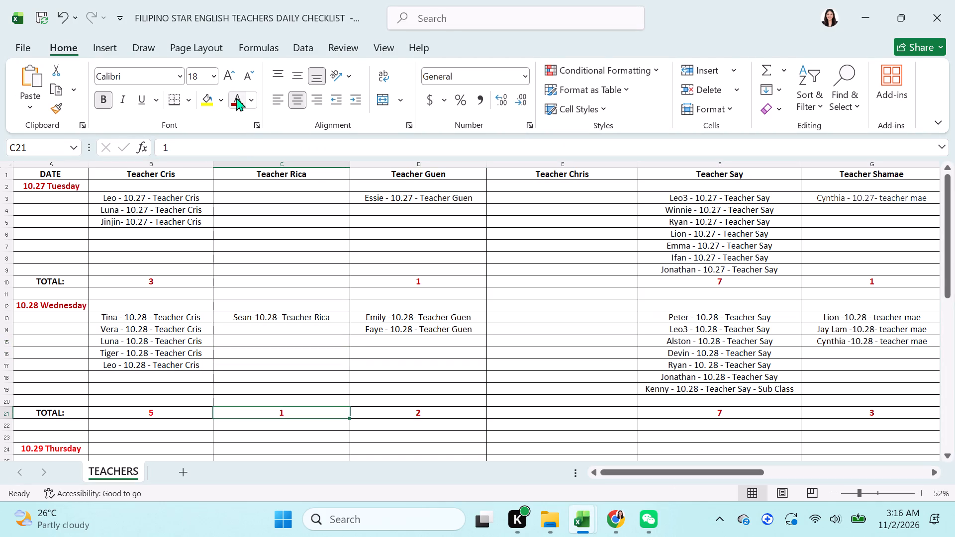
key(ctrl+s)
Colour the Wednesday totals of Teachers Cris, Rica and Guen in B21:D21 dark red, keeping them bold, and save the workbook.
drag(183, 413, 386, 416)
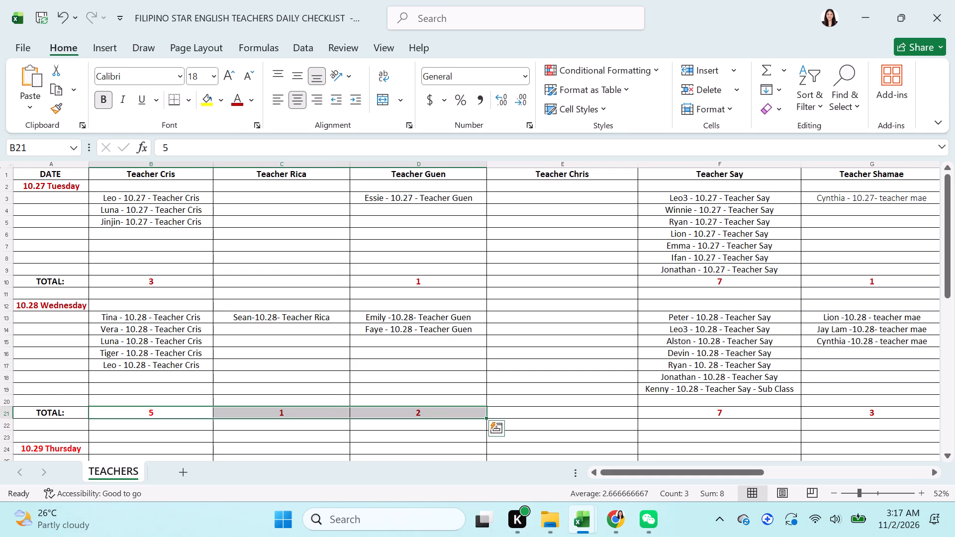
click(235, 98)
key(ctrl+b)
key(ctrl+b)
click(311, 325)
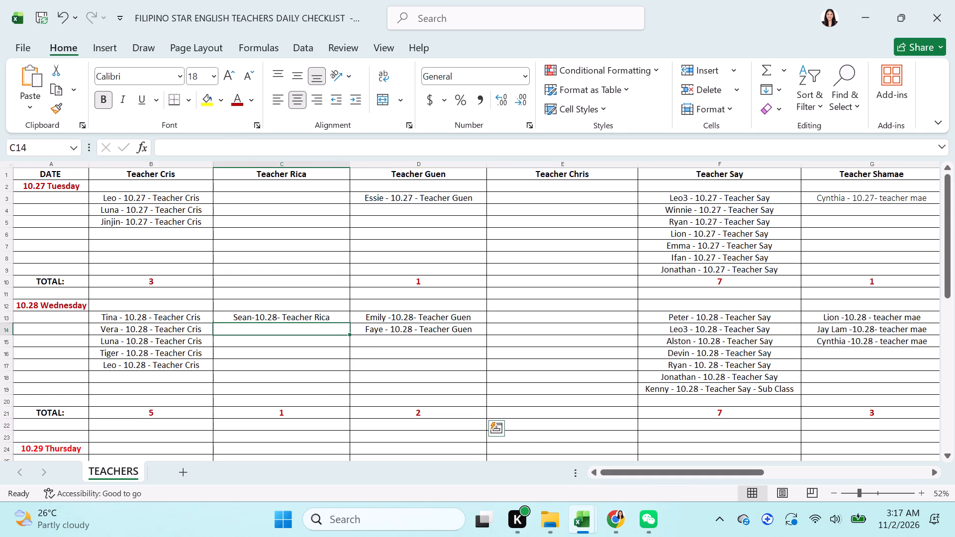
key(ctrl+s)
Check the October 2026 calendar against the date headings below the 10.28 Wednesday section.
drag(637, 472, 624, 470)
scroll(259, 315, down, 4)
scroll(259, 315, up, 2)
scroll(259, 315, down, 1)
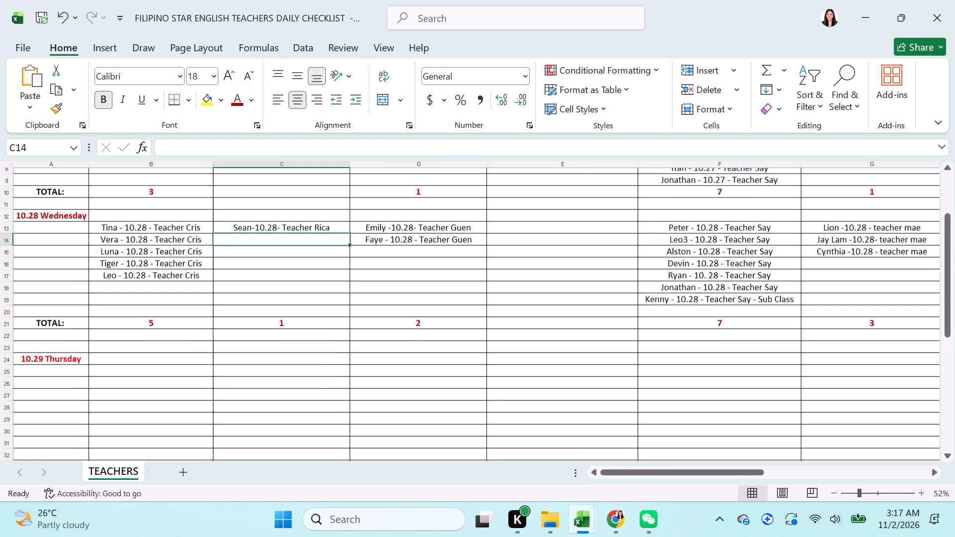
click(888, 514)
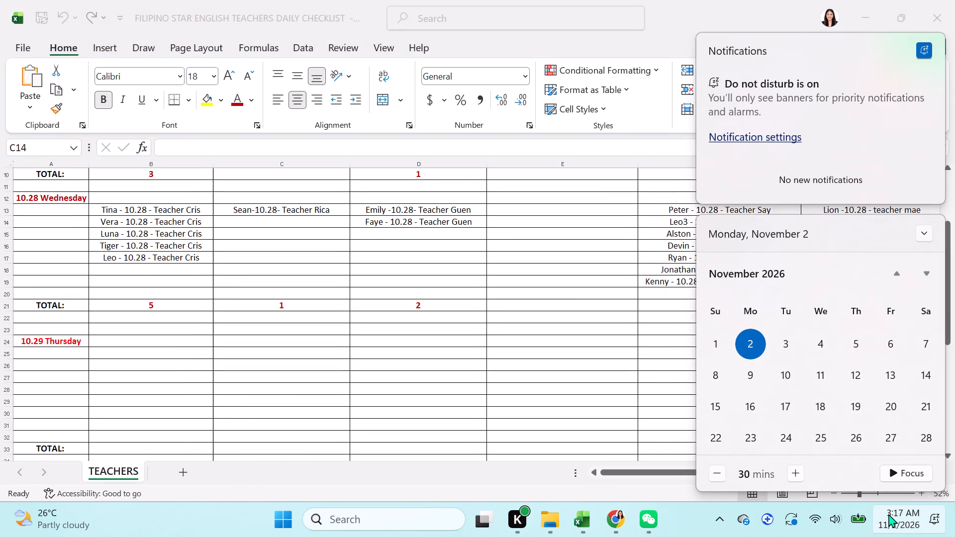
scroll(817, 323, up, 2)
scroll(843, 418, up, 4)
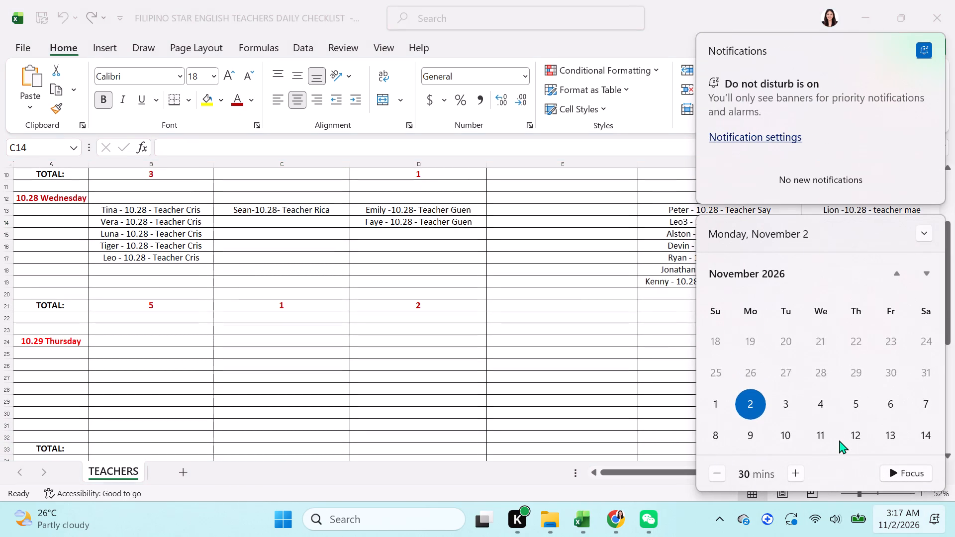
scroll(175, 360, down, 1)
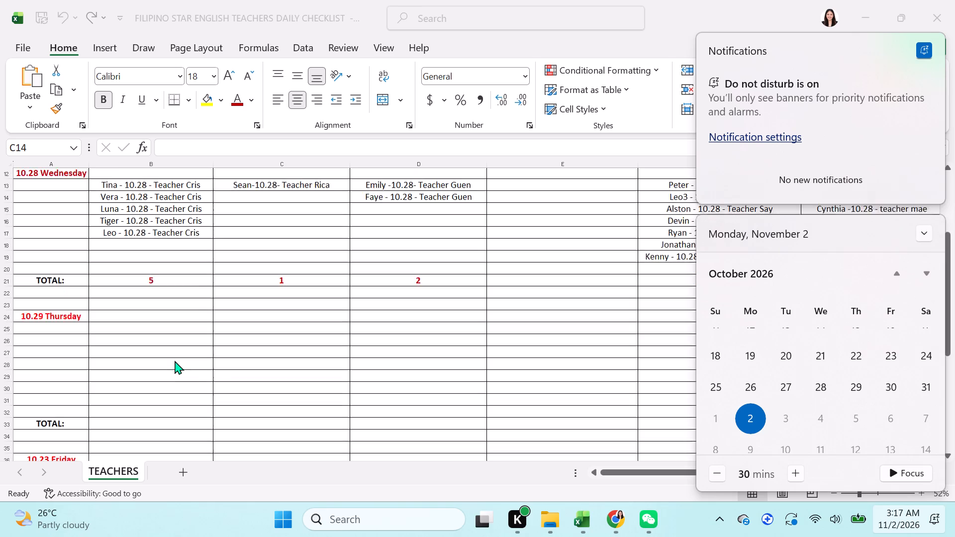
scroll(175, 360, down, 1)
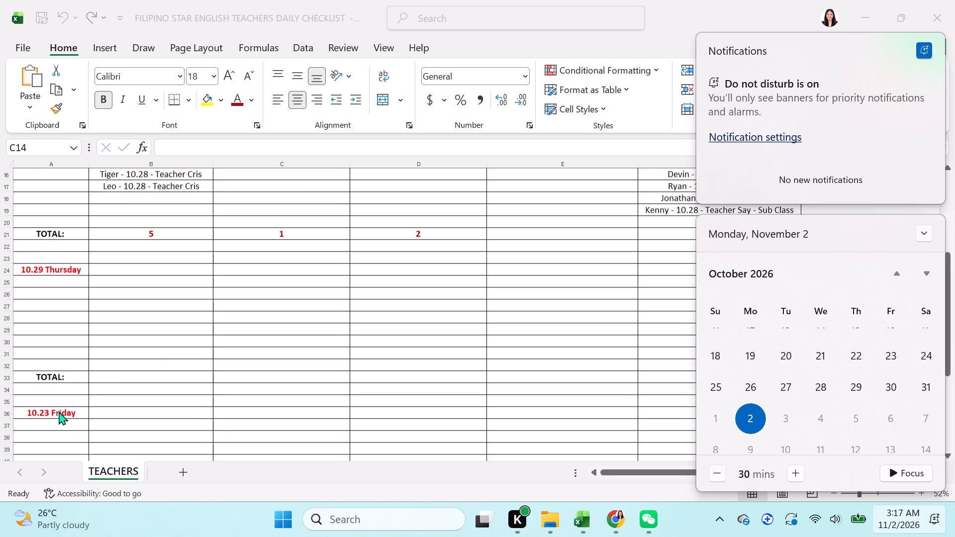
Change the Friday date heading in A36 to 10.30 Friday and save the workbook.
double_click(59, 411)
double_click(50, 438)
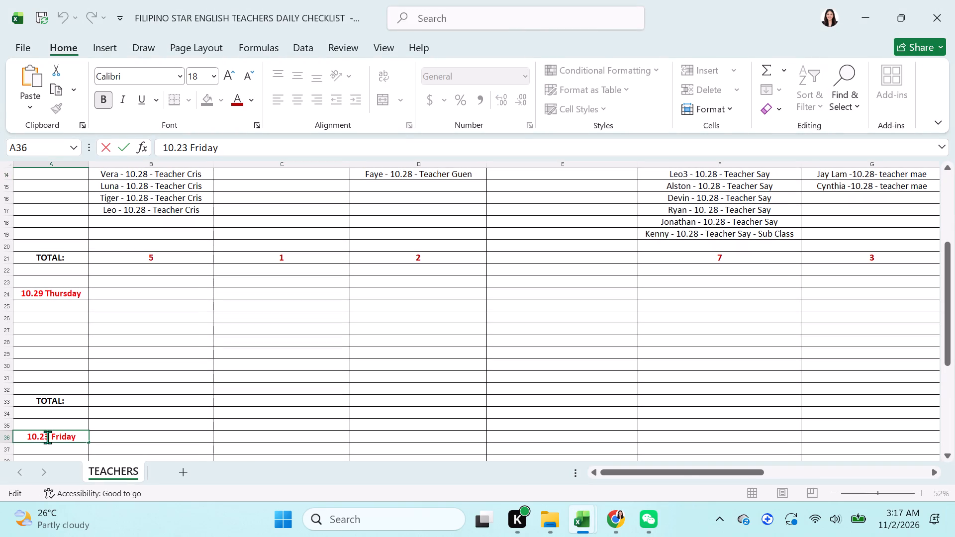
drag(47, 437, 40, 436)
text(30)
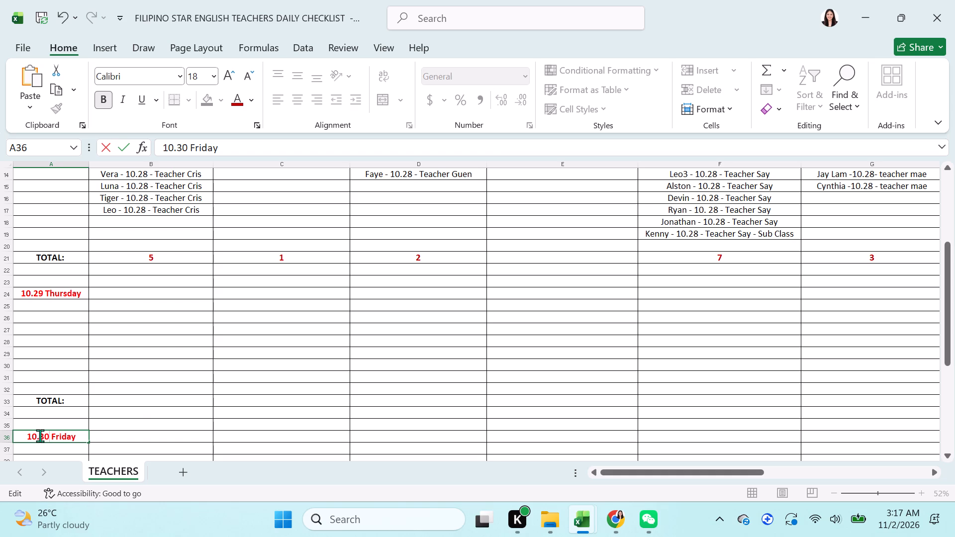
key(ctrl+s)
click(191, 427)
key(ctrl+s)
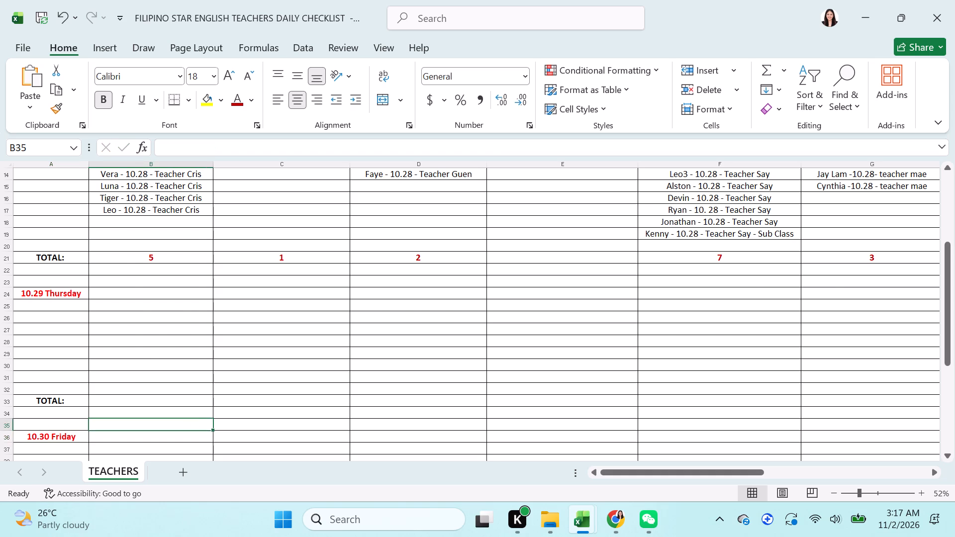
Review the 10.27 Tuesday and 10.28 Wednesday class lists and totals across all teacher columns.
scroll(568, 393, up, 12)
scroll(696, 457, down, 1)
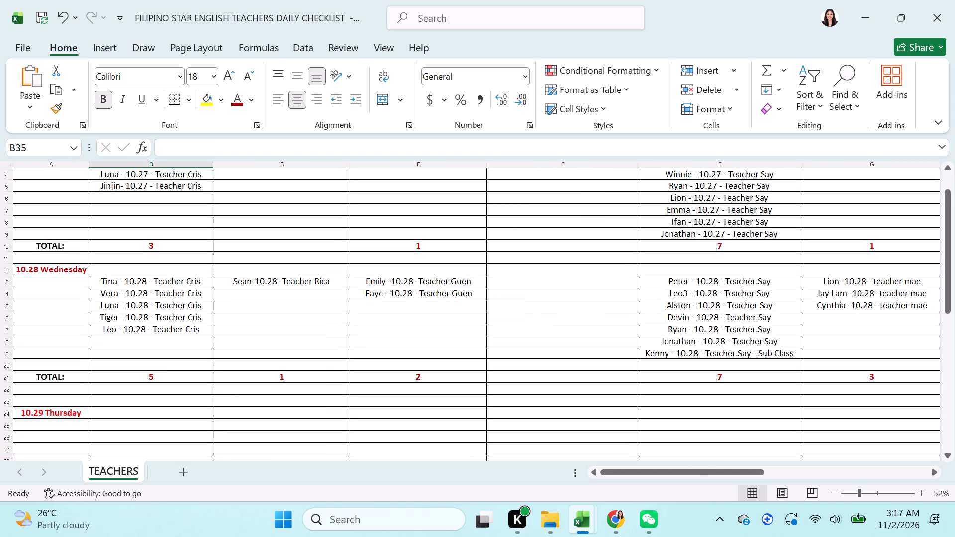
drag(690, 473, 888, 483)
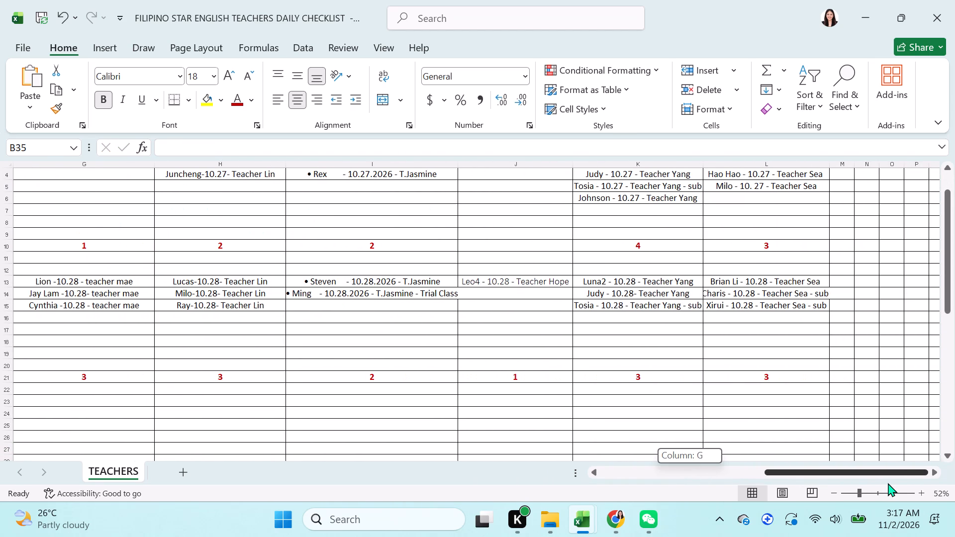
drag(888, 483, 808, 478)
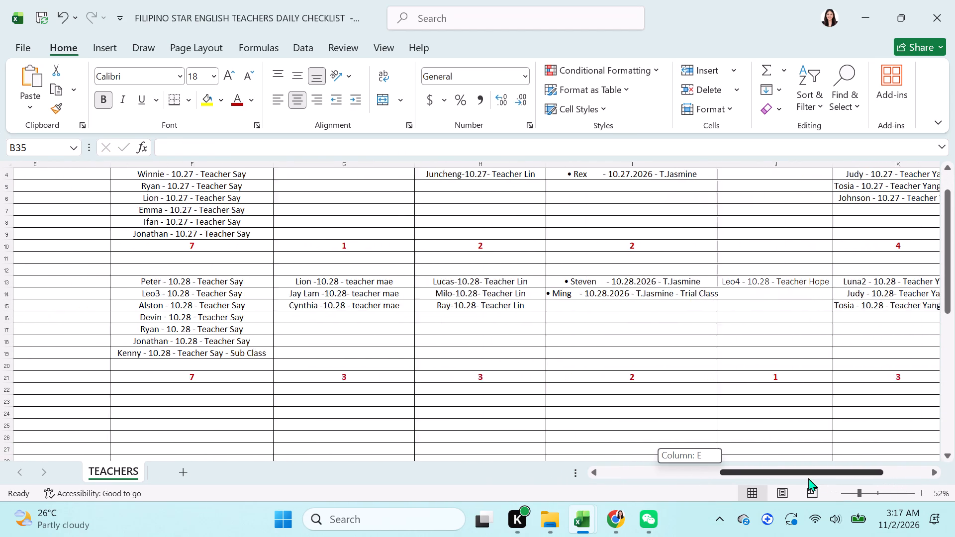
drag(808, 478, 866, 480)
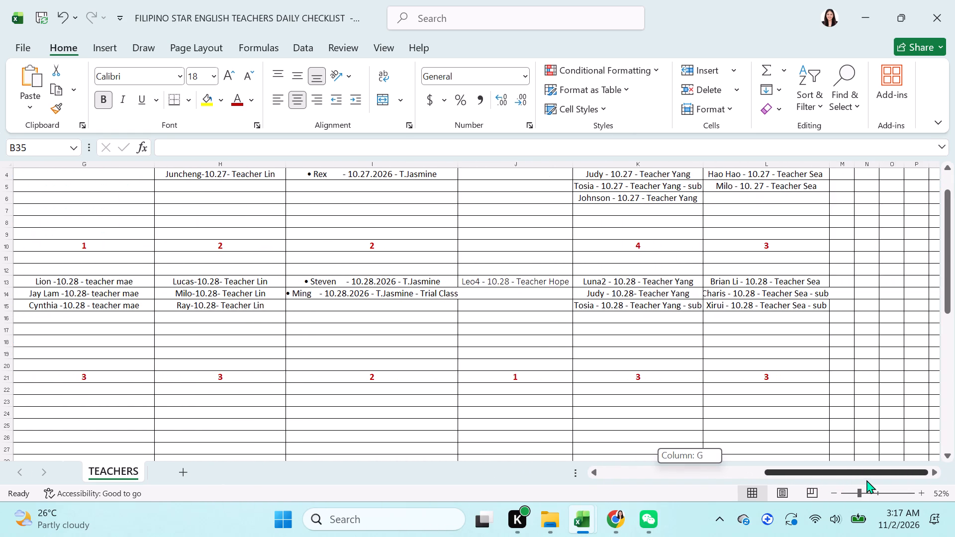
drag(866, 480, 747, 460)
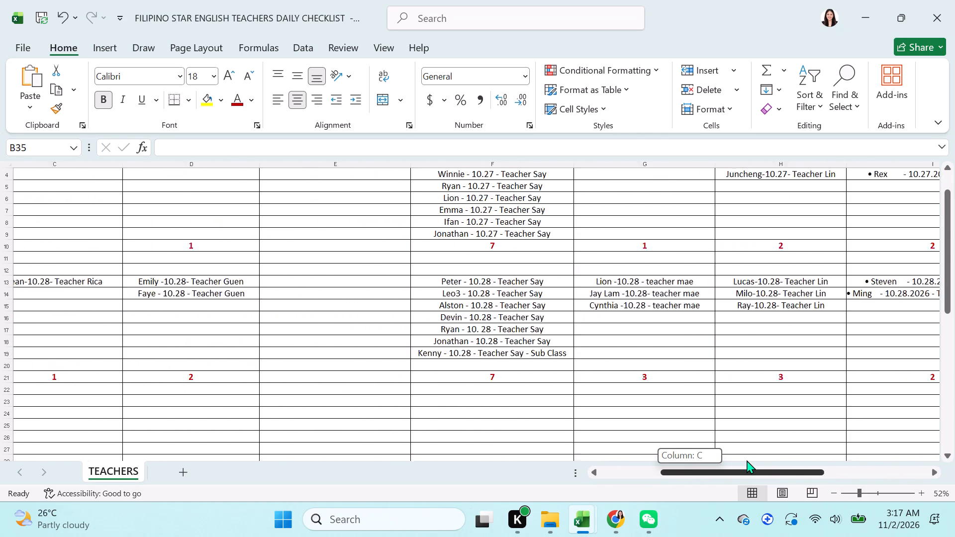
drag(747, 460, 669, 466)
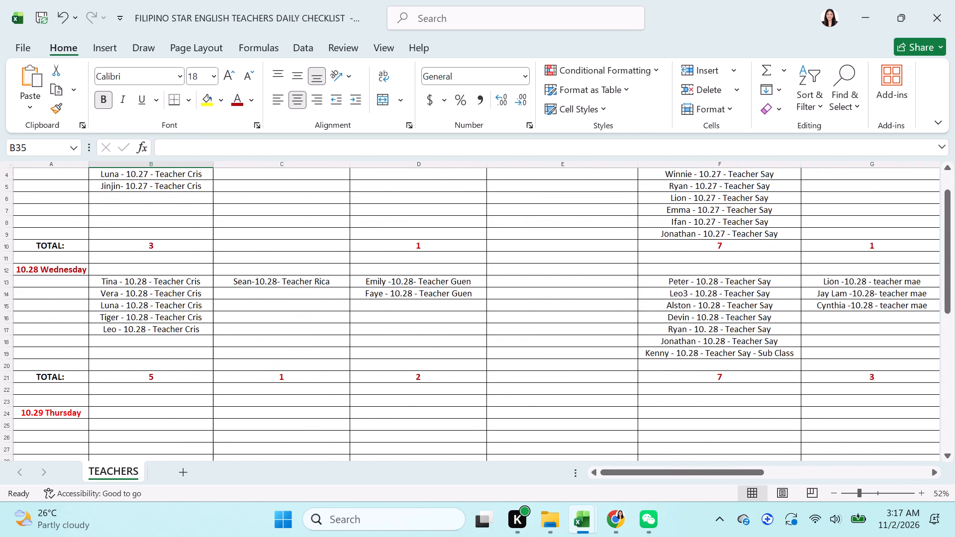
click(837, 492)
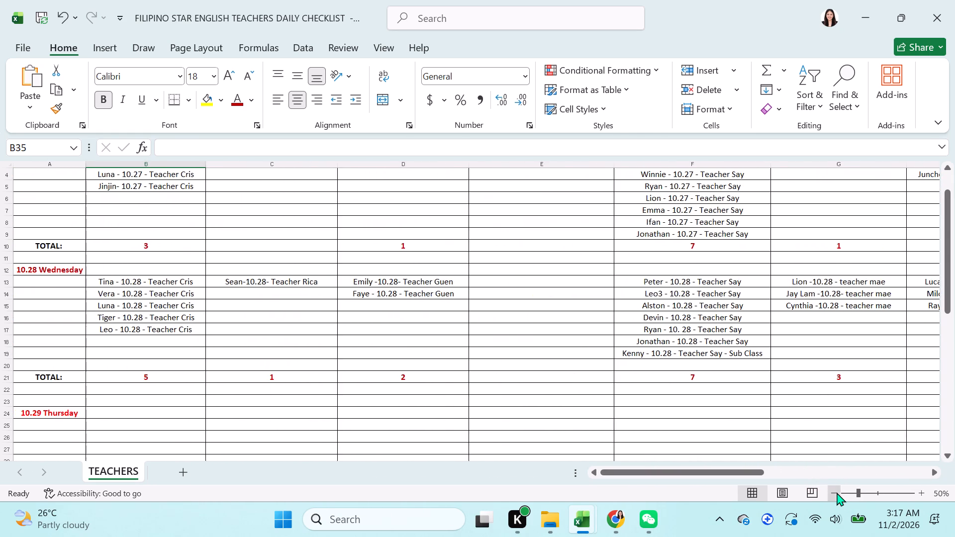
click(837, 492)
click(837, 492)
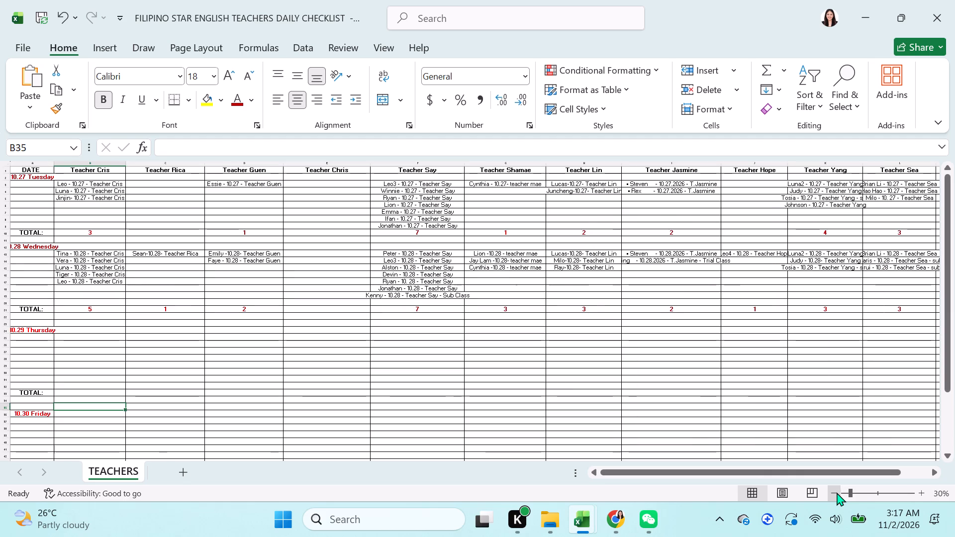
scroll(690, 345, down, 2)
scroll(687, 348, up, 3)
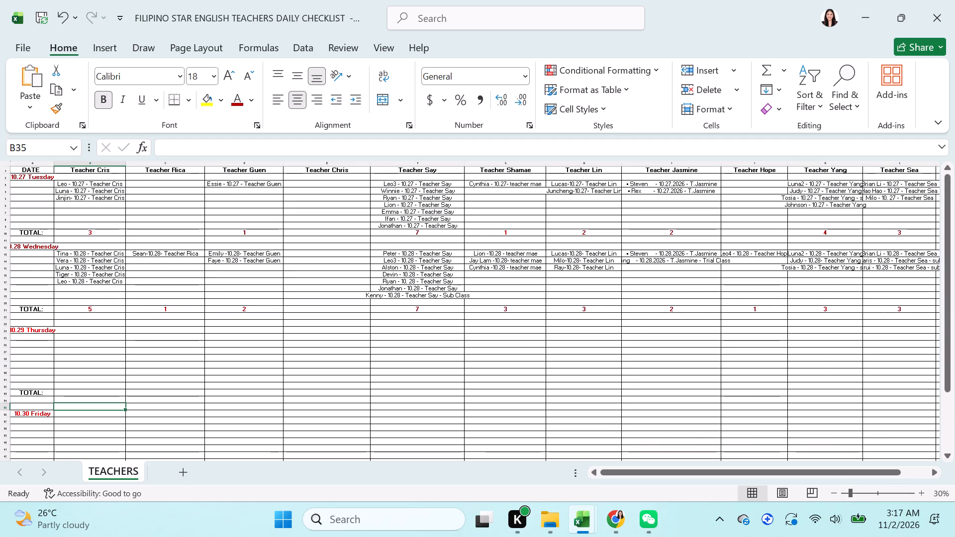
Narrow the Teacher Chris column slightly, widen the Teacher Say column to fit Kenny's Sub Class entry, and save the workbook.
drag(369, 165, 362, 161)
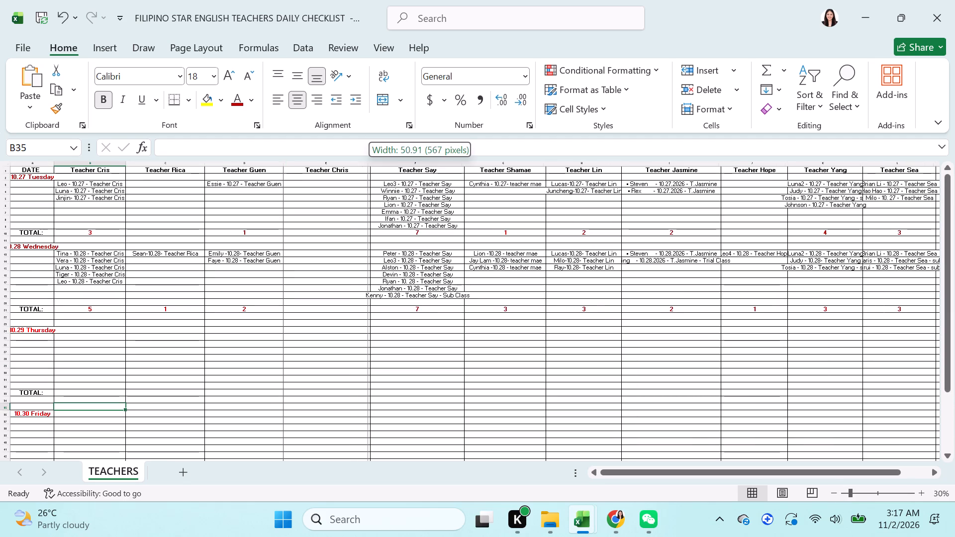
drag(362, 161, 361, 166)
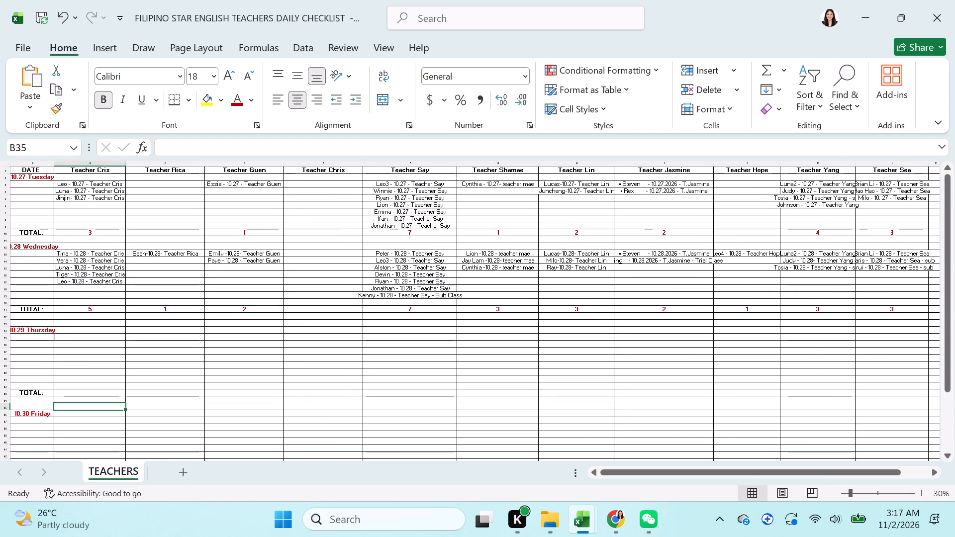
drag(457, 164, 466, 170)
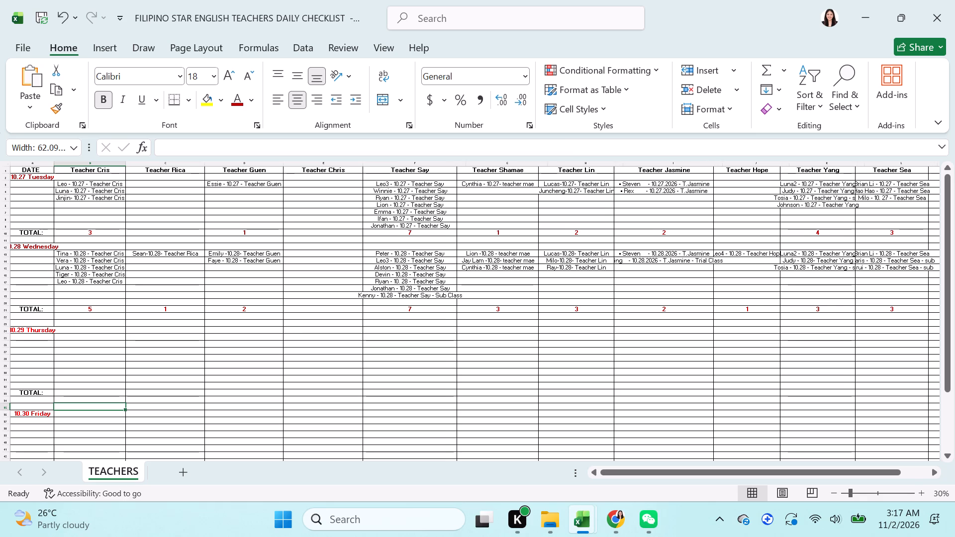
click(492, 337)
key(ctrl+s)
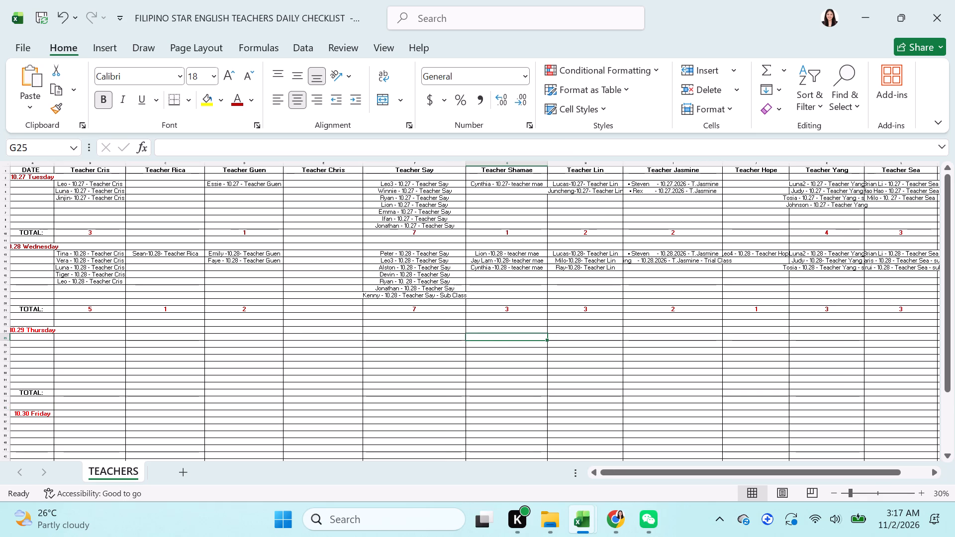
scroll(184, 361, down, 1)
click(92, 307)
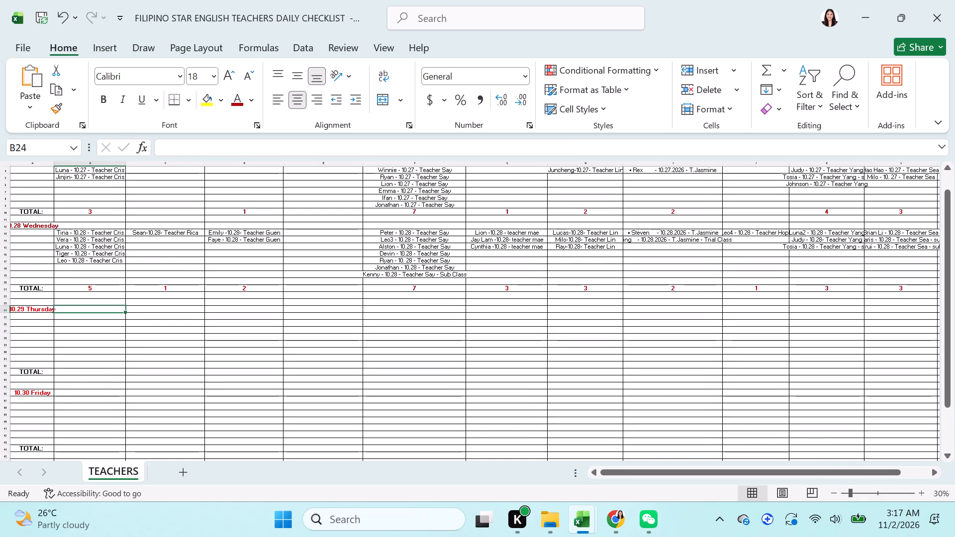
scroll(135, 360, up, 1)
click(94, 339)
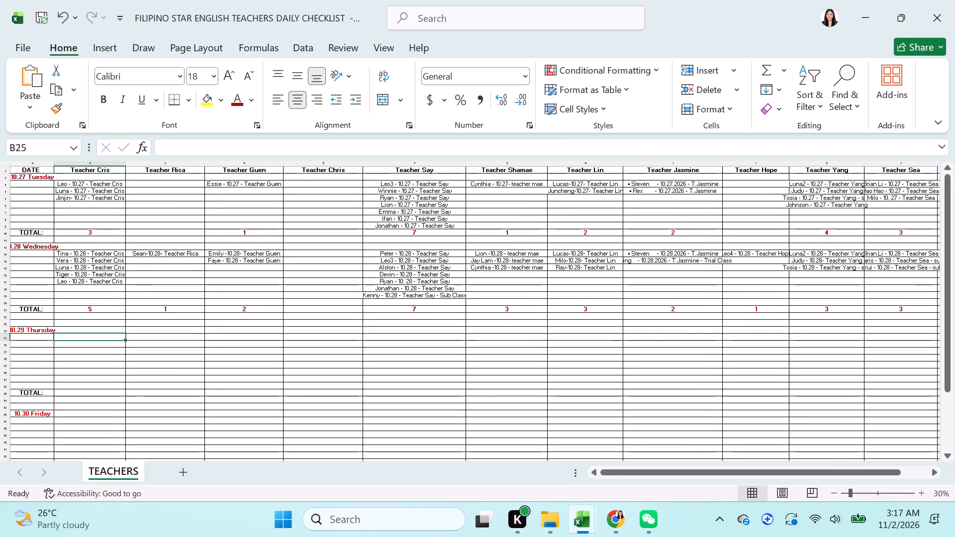
click(621, 515)
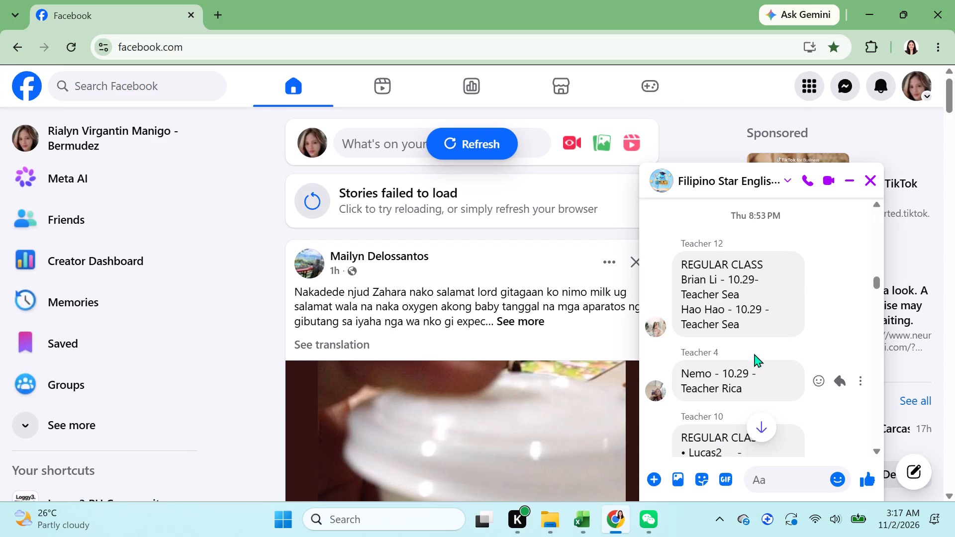
drag(683, 278, 753, 320)
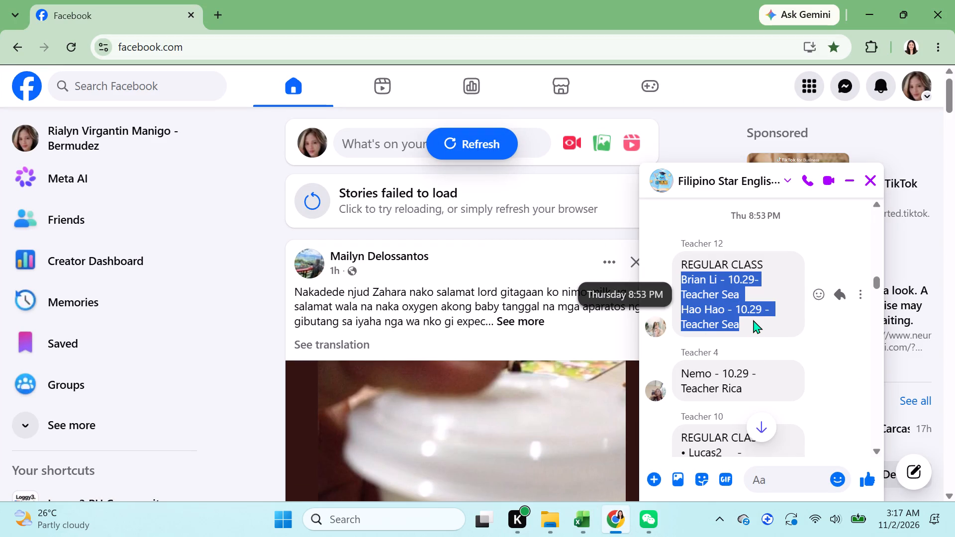
key(ctrl+c)
click(651, 517)
ctrl+click(415, 380)
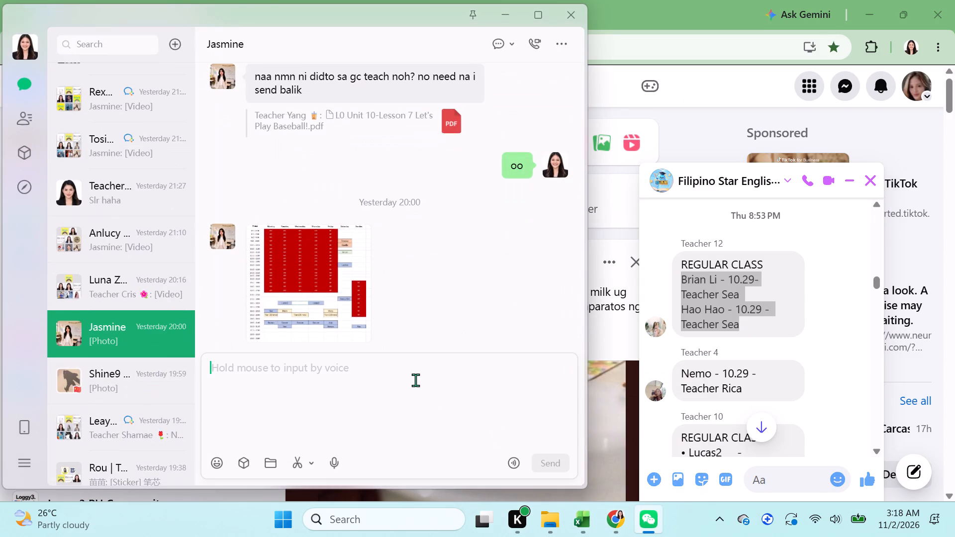
key(ctrl+v)
key(ctrl+a)
key(ctrl+x)
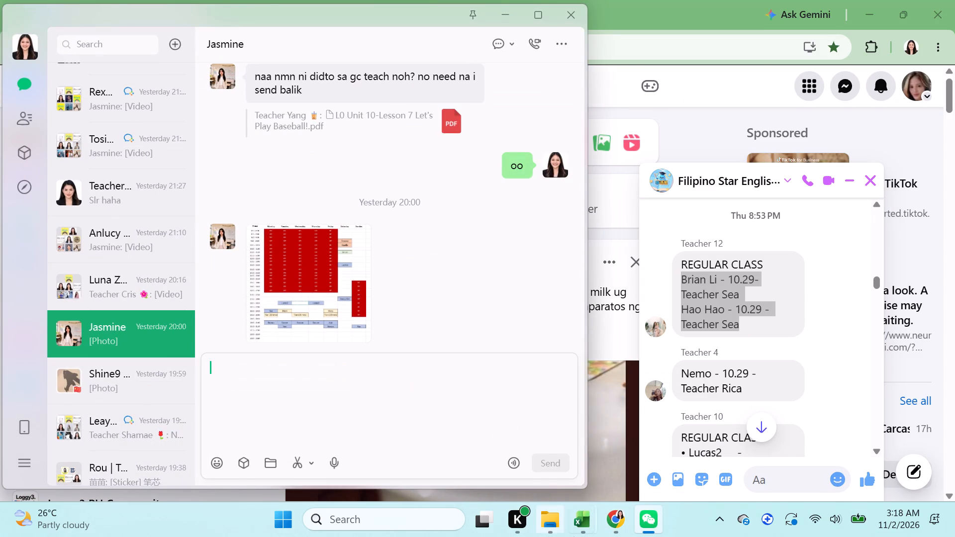
click(553, 466)
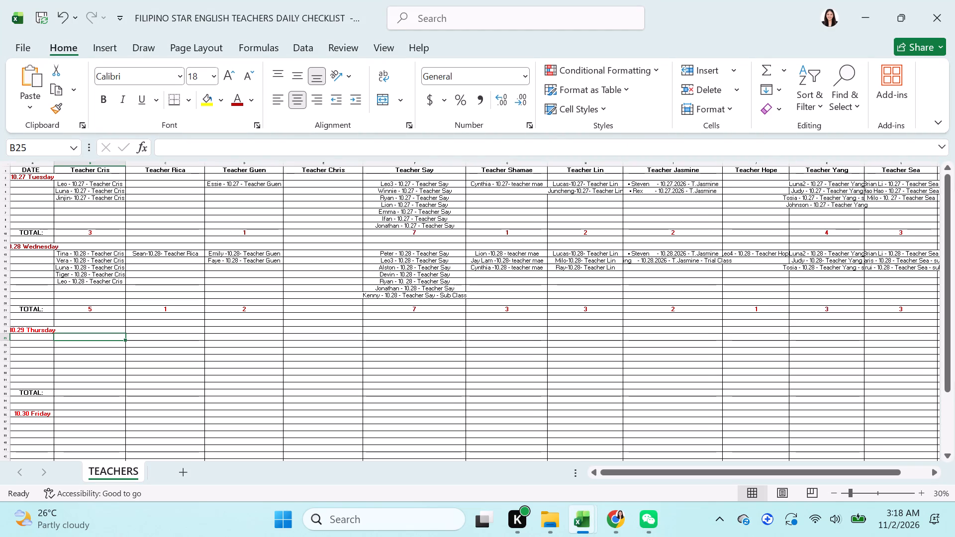
key(Right)
key(Right)
key(Right)
key(Right)
key(Right)
key(Right)
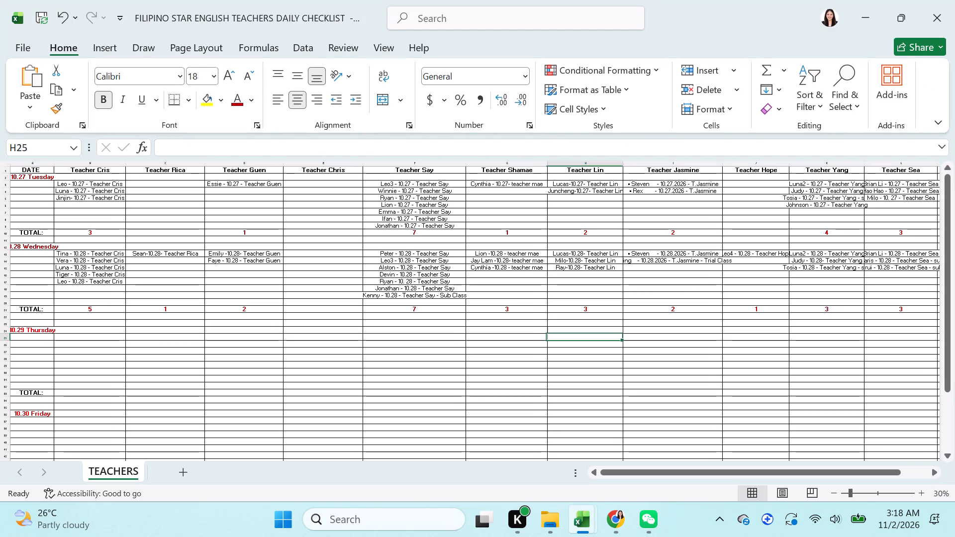
key(Right)
key(Right)
key(Right)
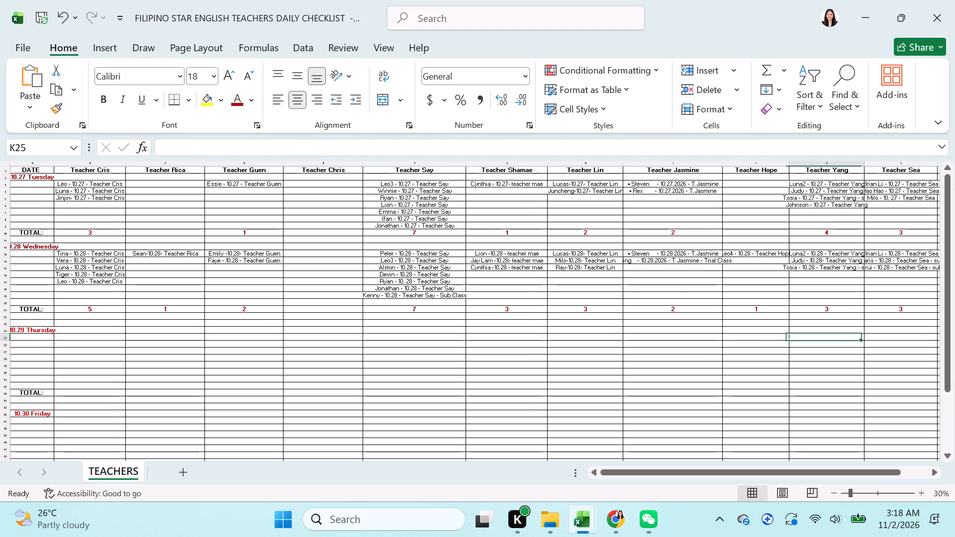
key(Right)
key(ctrl+v)
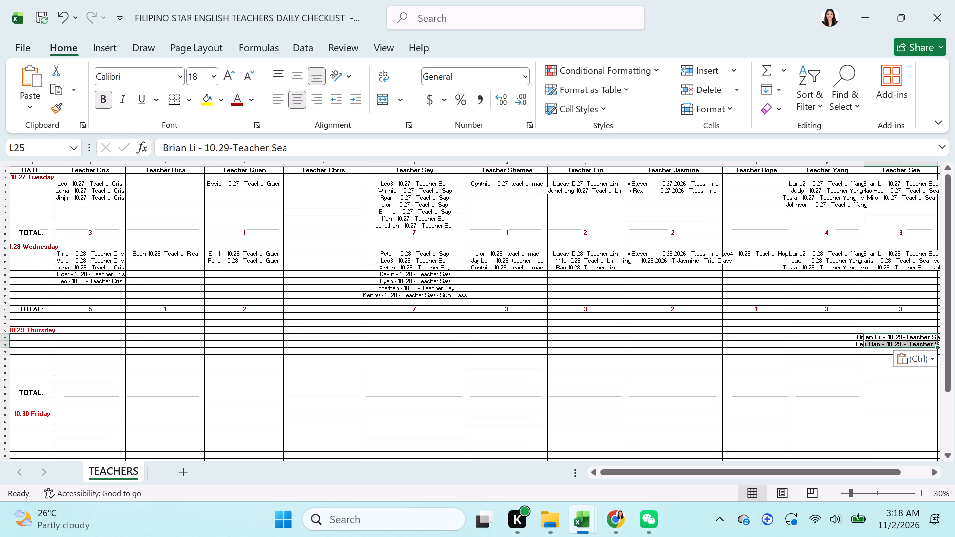
Remove the bold from Teacher Sea's two Thursday entries in L25:L26 to match the Wednesday entries.
click(900, 253)
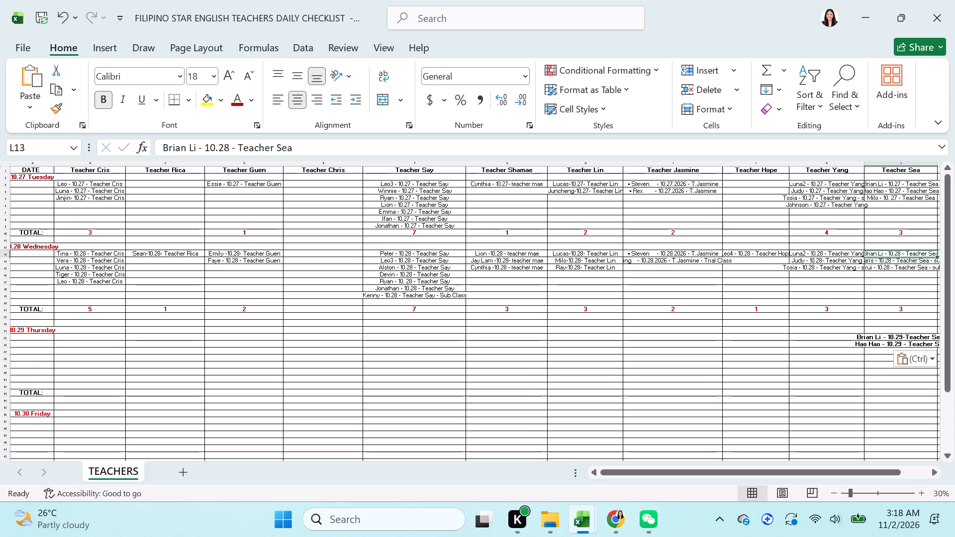
click(889, 336)
drag(881, 336, 883, 344)
key(ctrl+b)
click(890, 351)
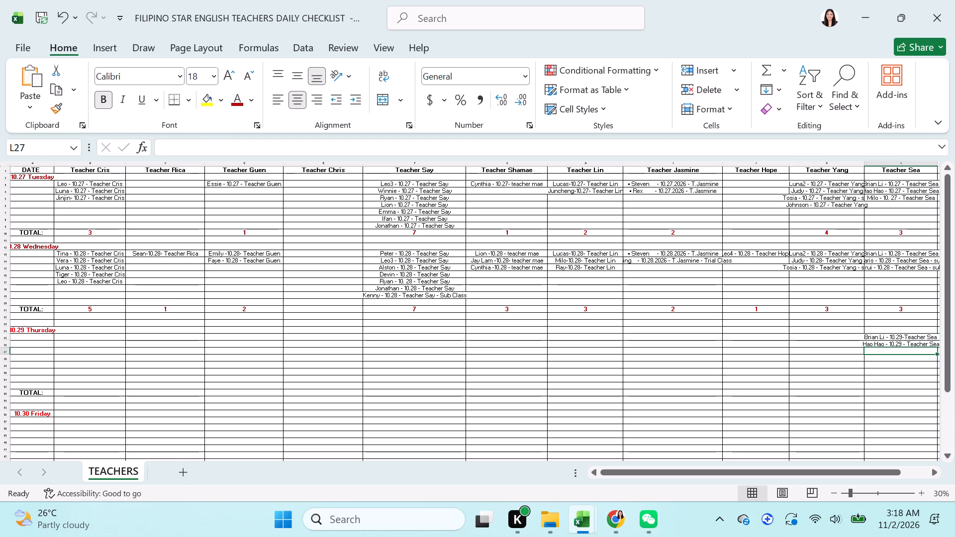
Widen the Teacher Sea and Teacher Yang columns so their longest sub-class entries fit, and save the workbook.
drag(937, 165, 950, 166)
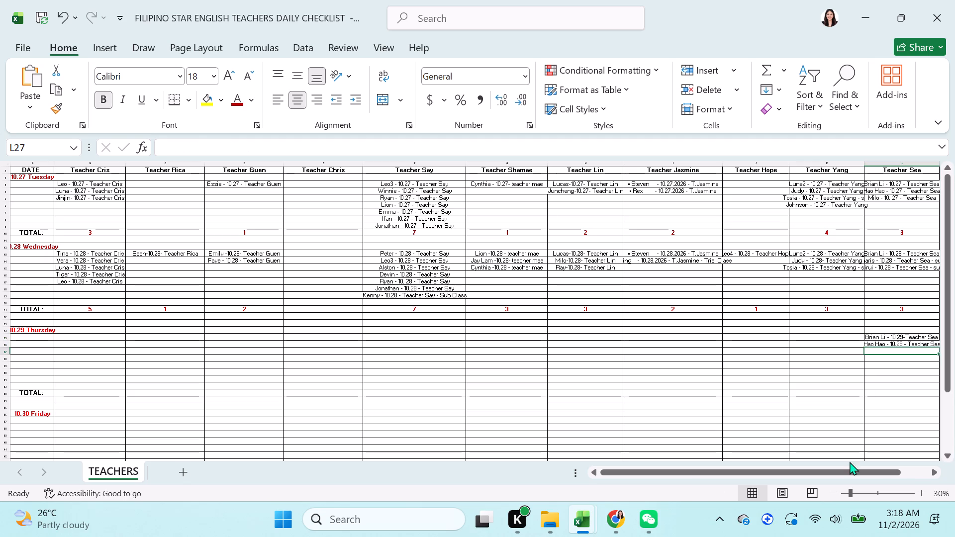
drag(847, 470, 887, 469)
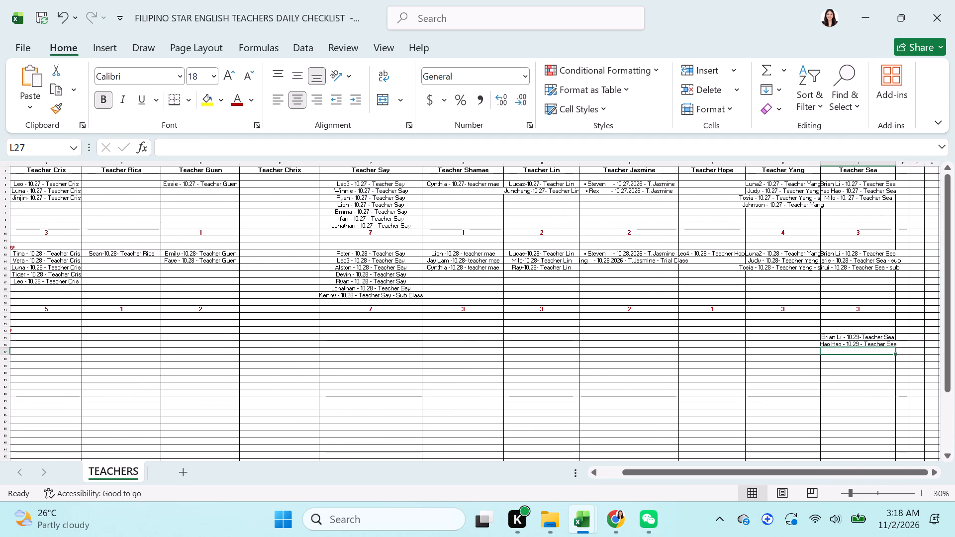
drag(893, 162, 903, 162)
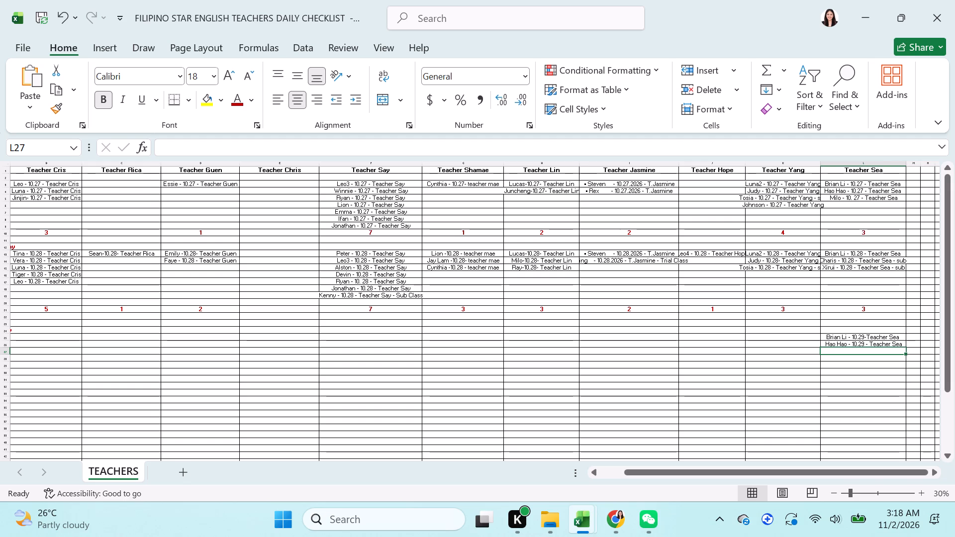
drag(903, 162, 920, 168)
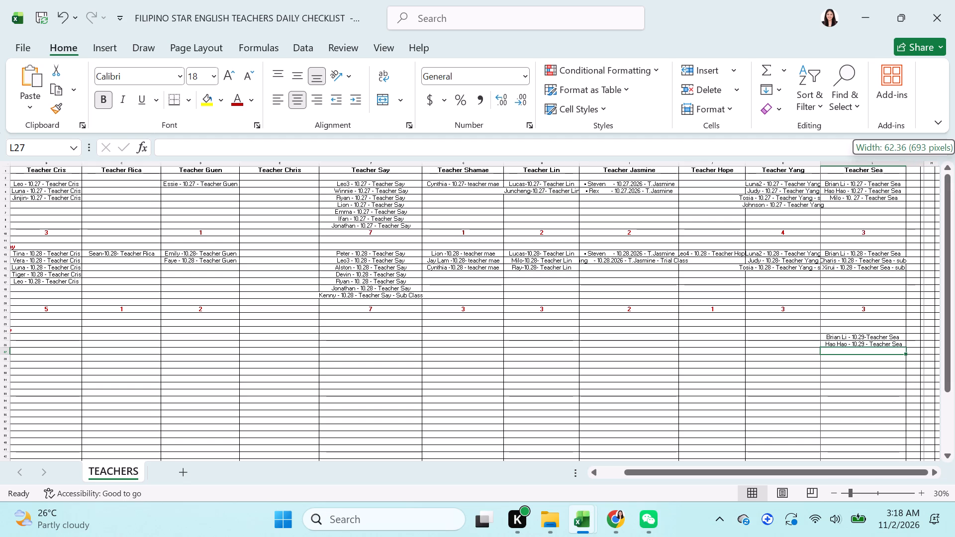
drag(920, 168, 912, 166)
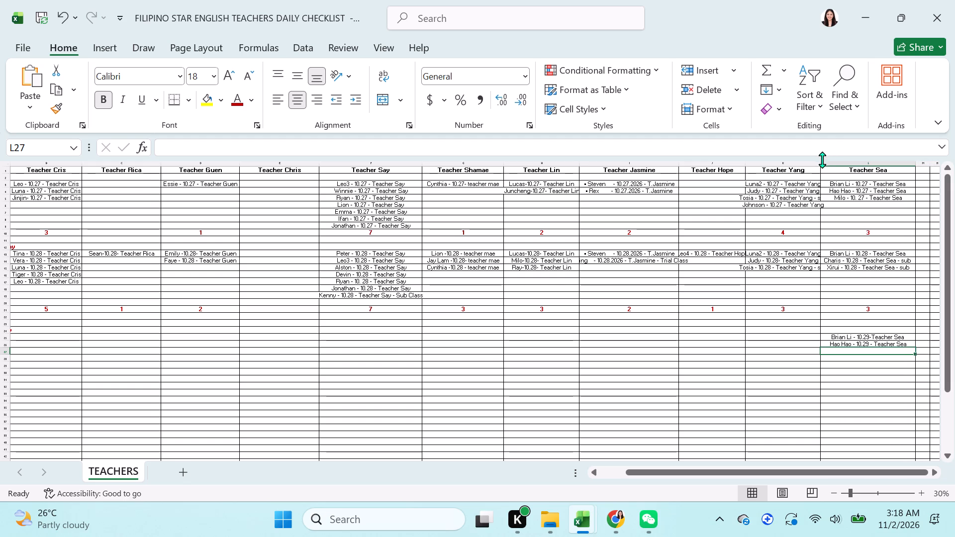
drag(819, 164, 830, 169)
drag(829, 168, 840, 170)
drag(830, 163, 842, 166)
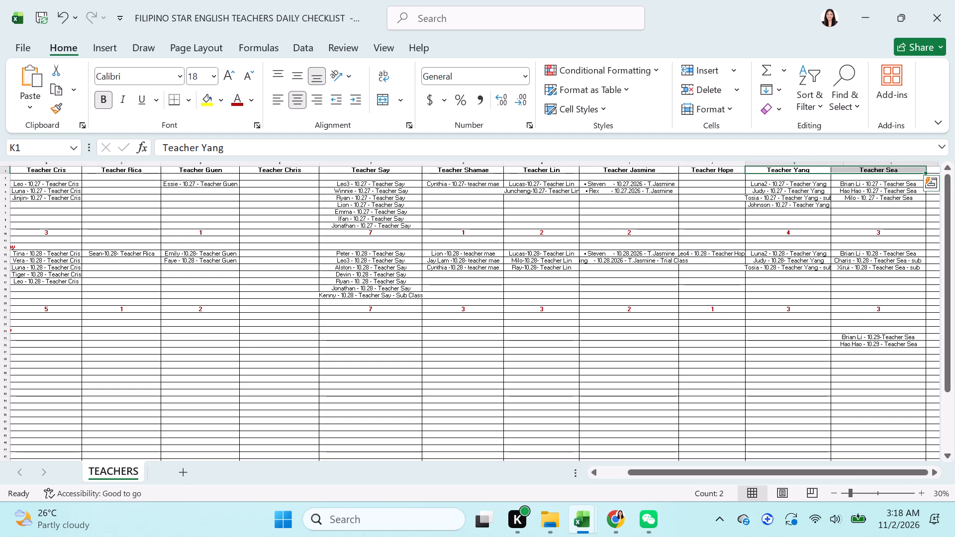
click(914, 219)
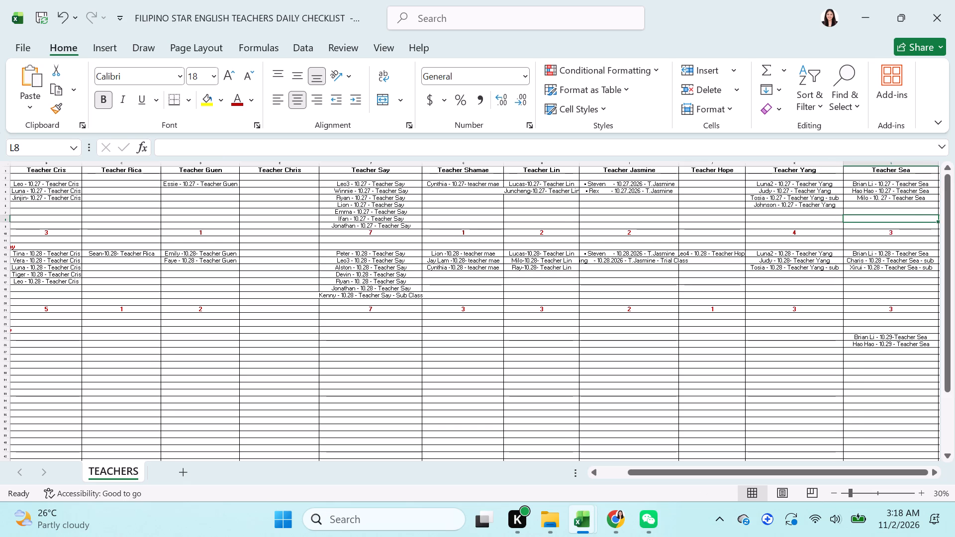
key(ctrl+s)
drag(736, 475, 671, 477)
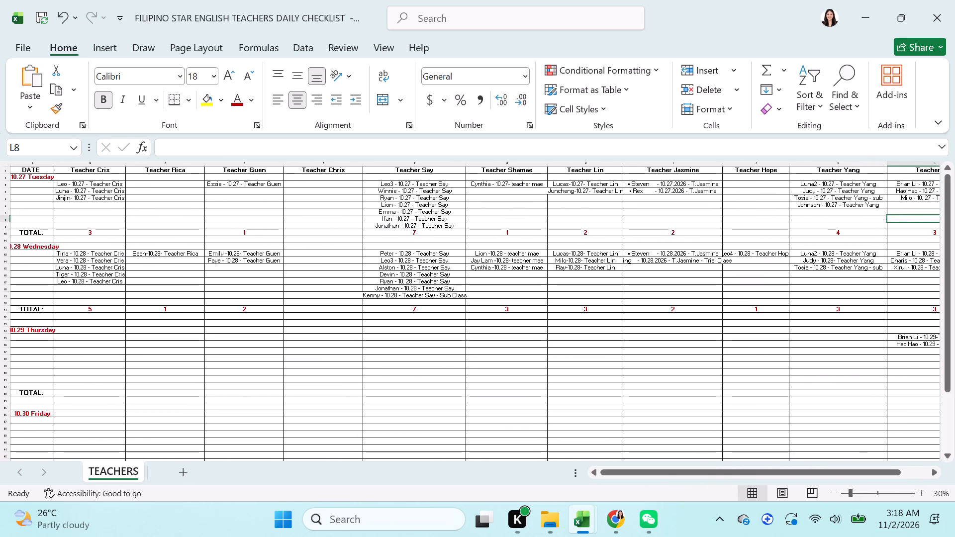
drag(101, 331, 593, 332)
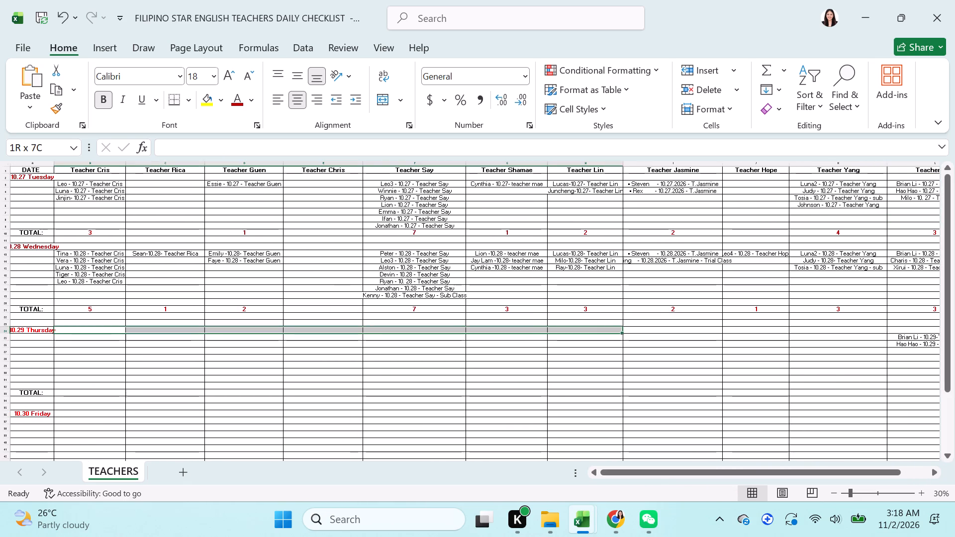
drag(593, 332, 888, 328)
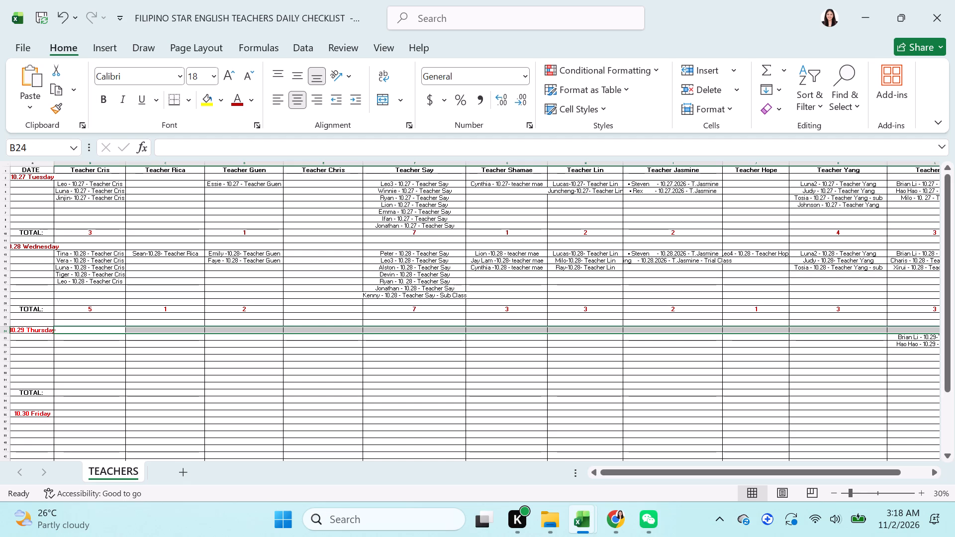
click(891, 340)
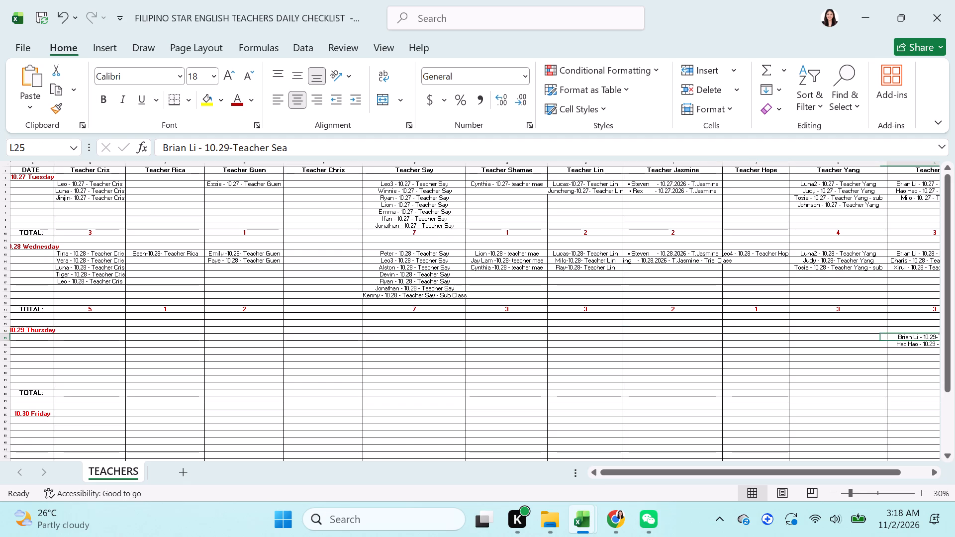
Copy Teacher Rica's Nemo 10.29 entry from the Facebook group chat and re-cut it as plain text in WeChat's message box.
click(624, 521)
scroll(717, 352, down, 1)
drag(749, 316, 746, 315)
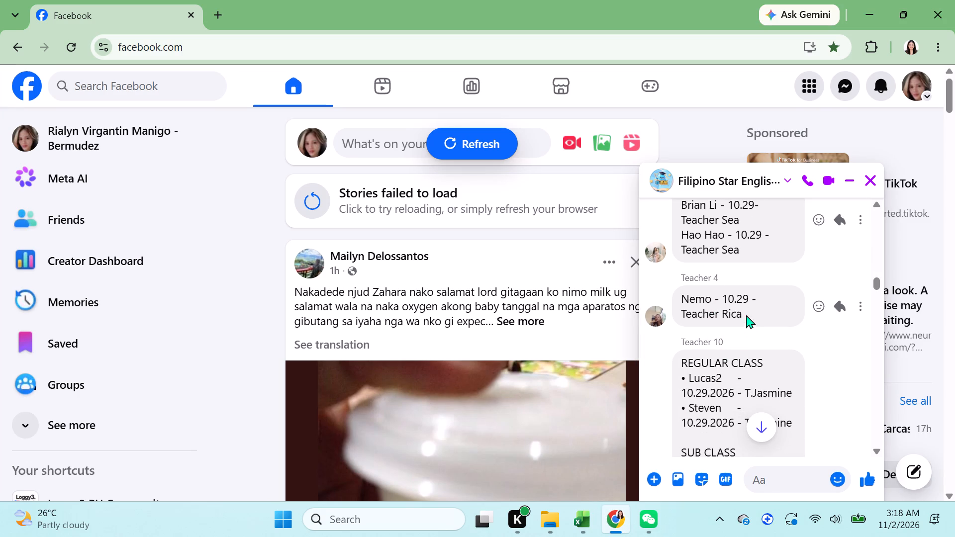
drag(746, 315, 679, 295)
key(ctrl+c)
click(650, 515)
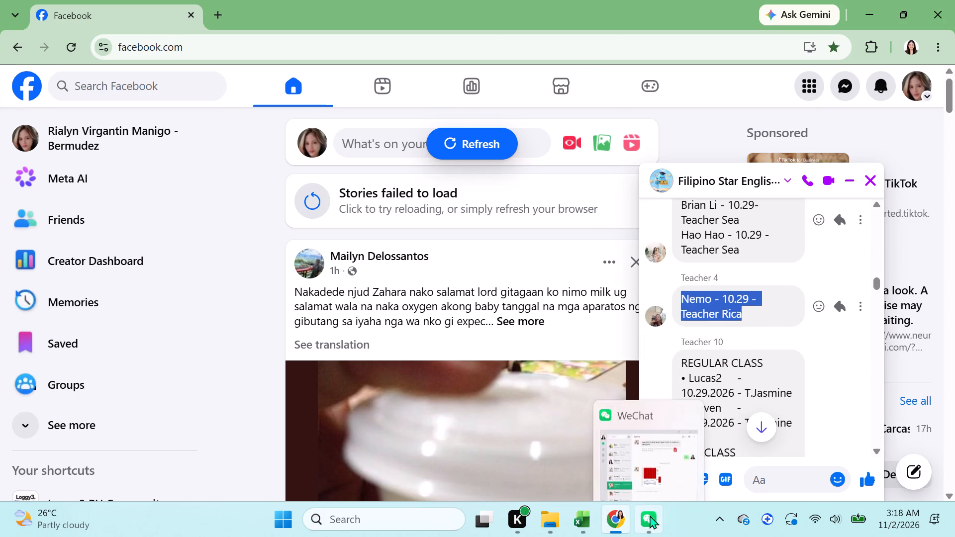
click(476, 392)
key(ctrl+v)
key(ctrl+a)
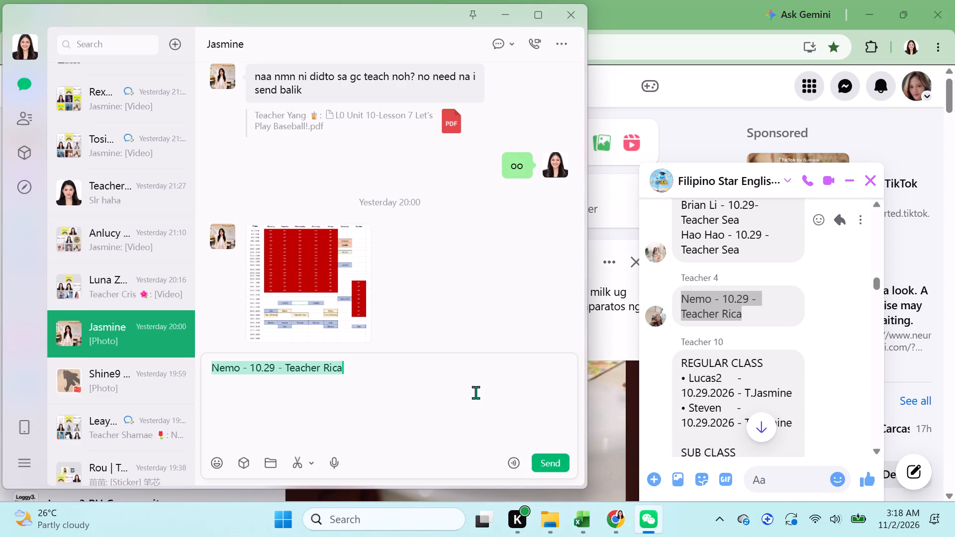
key(ctrl+x)
Paste the Nemo entry into Teacher Rica's 10.29 Thursday cell C25 in the Excel checklist and remove its bold.
drag(642, 442, 518, 444)
click(504, 439)
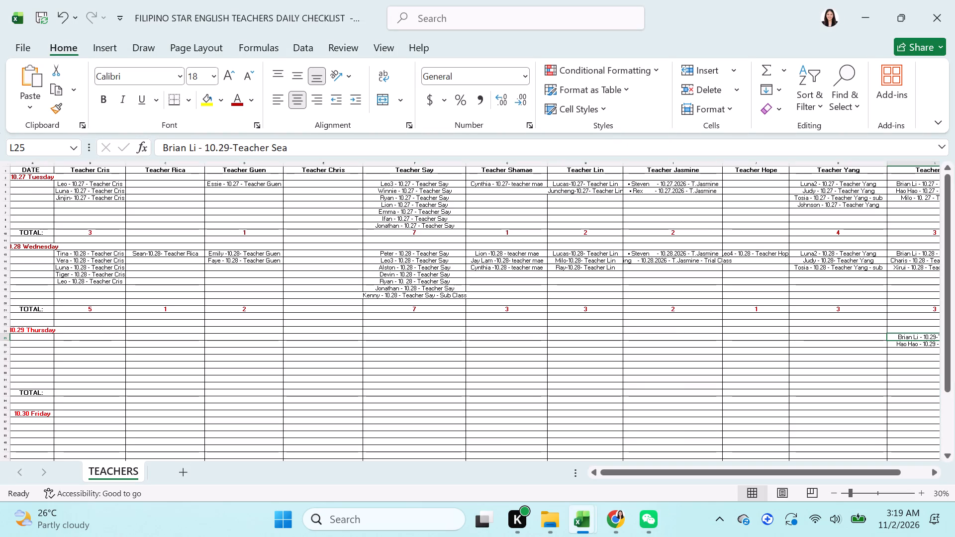
click(136, 338)
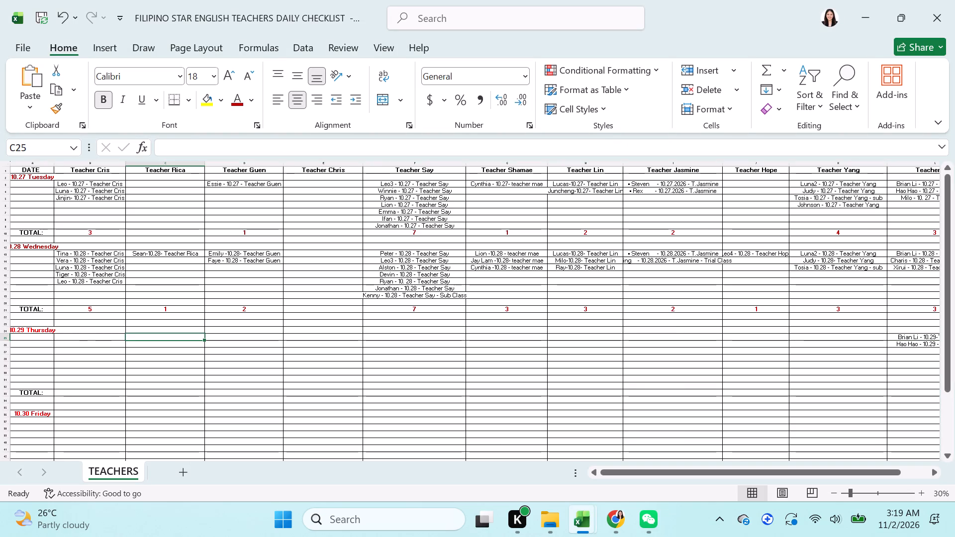
key(ctrl+v)
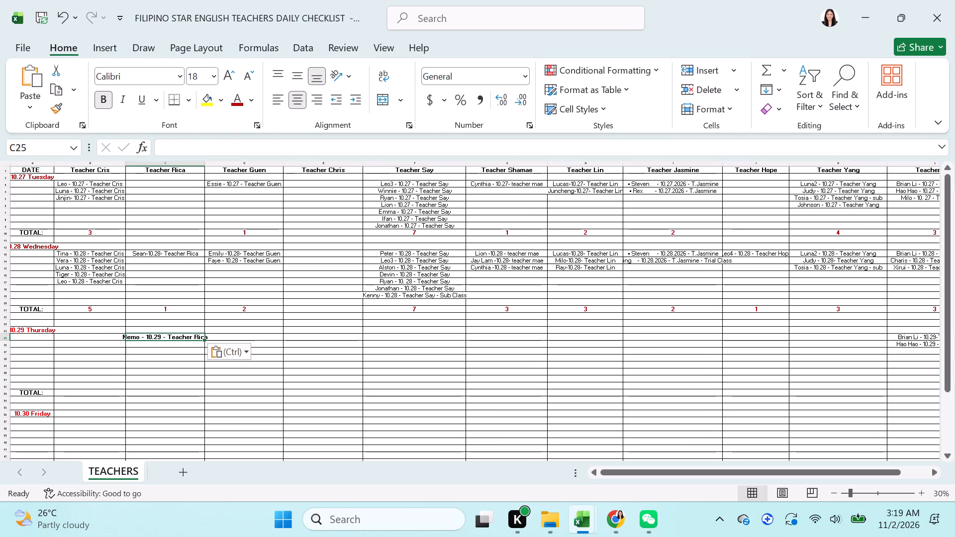
key(ctrl+b)
click(393, 374)
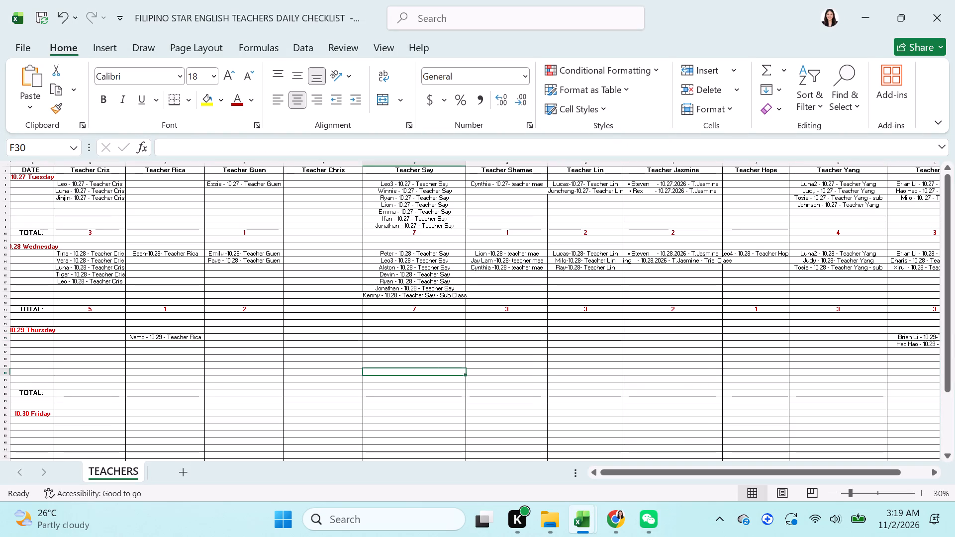
Copy Teacher Jasmine's 10.29 entries, Lucas2 through the sub class Eric, from the Facebook group chat into WeChat's message box.
click(649, 531)
click(654, 515)
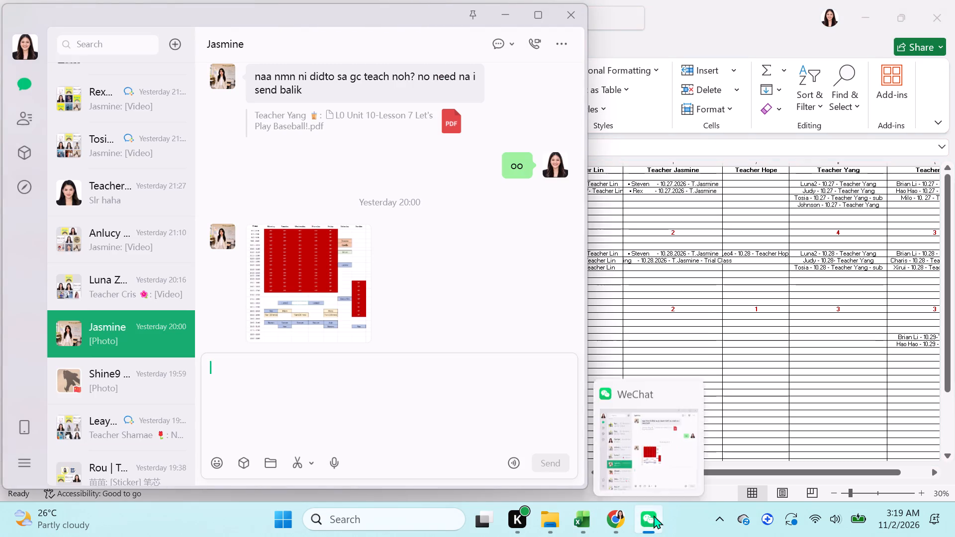
click(627, 524)
scroll(756, 352, down, 1)
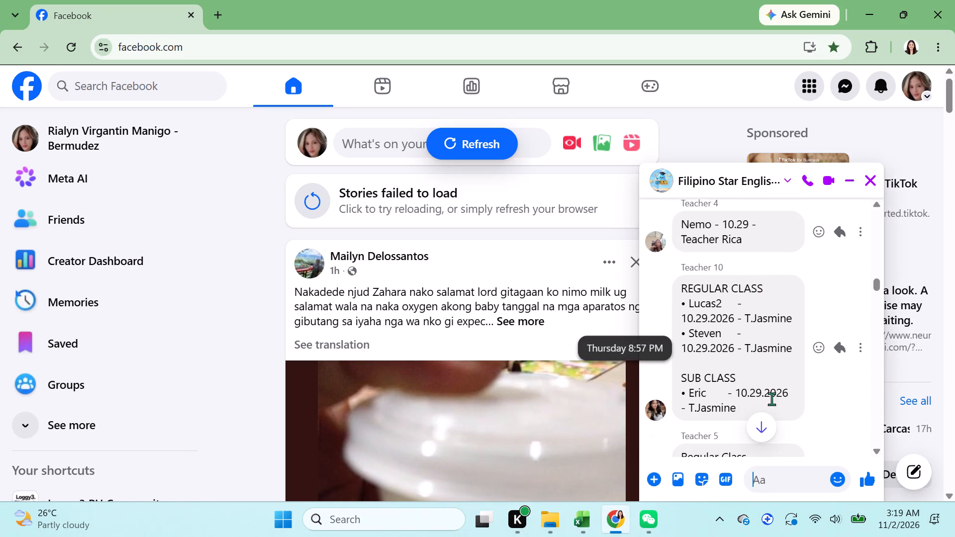
drag(738, 410, 708, 377)
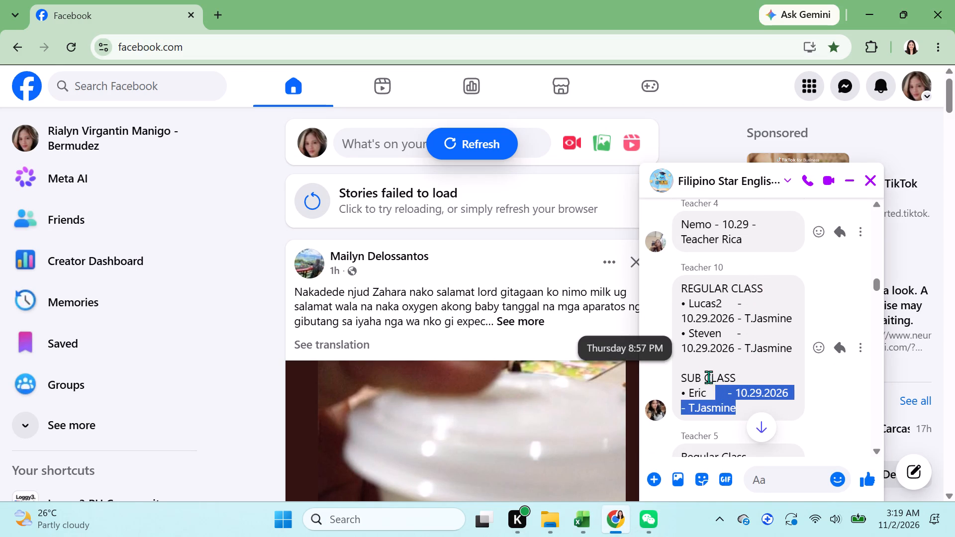
drag(708, 377, 680, 305)
key(ctrl+c)
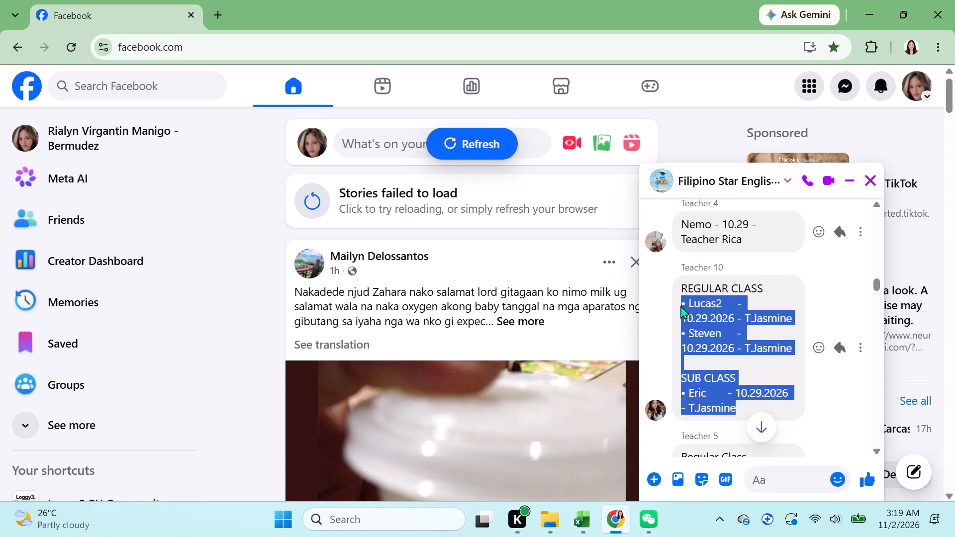
click(647, 526)
click(308, 378)
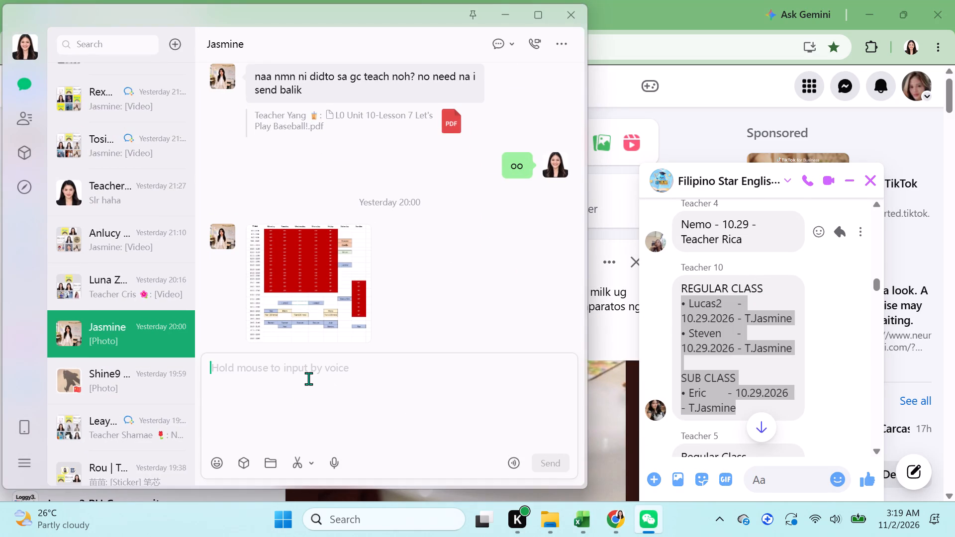
key(ctrl+v)
Delete the SUB CLASS heading and blank line, append "- sub" to the Eric entry, and copy all three lines.
drag(263, 408, 204, 404)
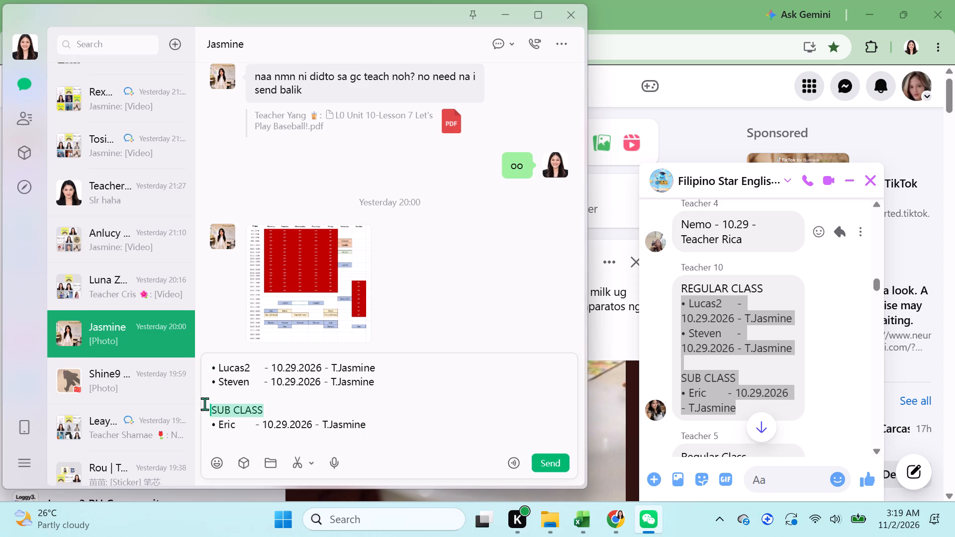
drag(204, 404, 202, 403)
key(BackSpace)
key(BackSpace)
key(BackSpace)
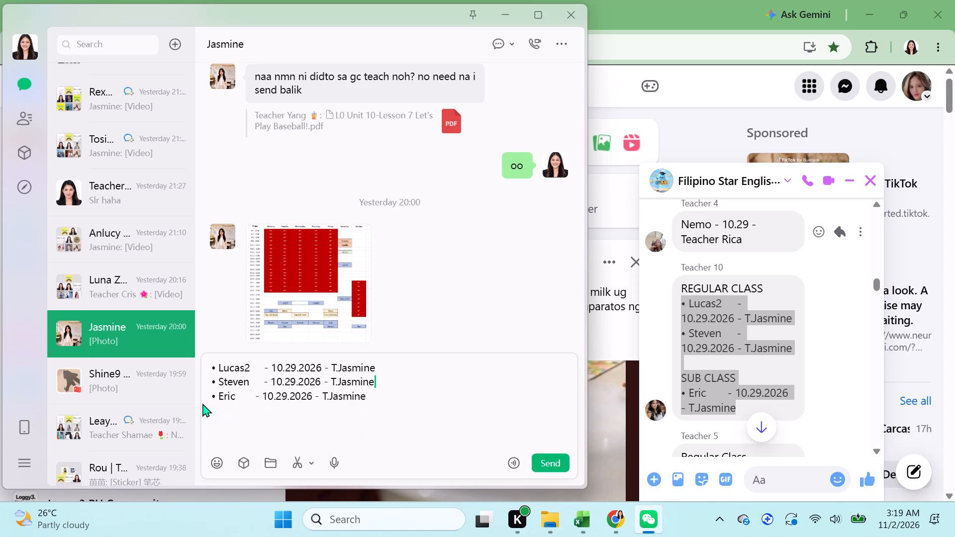
click(380, 398)
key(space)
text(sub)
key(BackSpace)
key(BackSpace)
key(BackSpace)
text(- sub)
drag(402, 402, 219, 374)
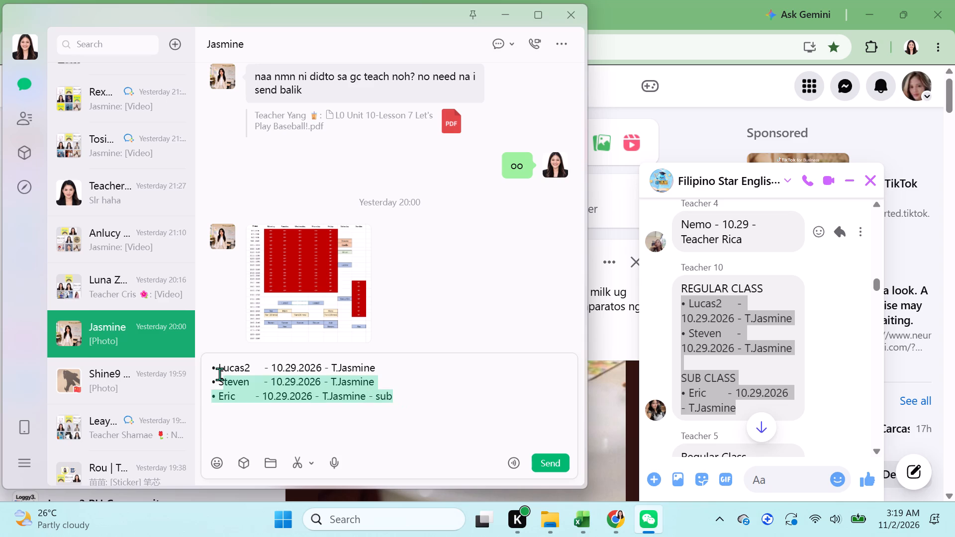
drag(219, 374, 205, 367)
key(ctrl+c)
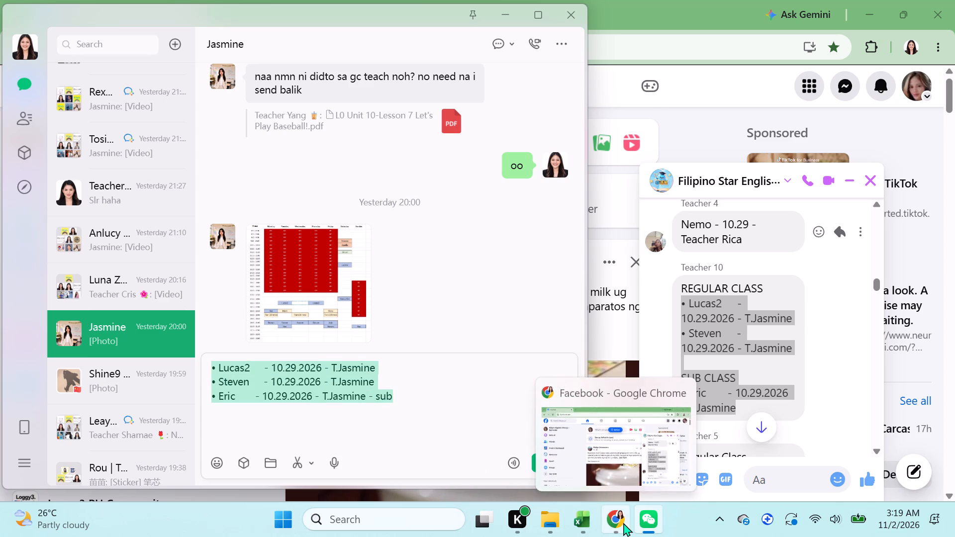
Paste the Lucas2, Steven and Eric entries into Teacher Jasmine's 10.29 Thursday cells in the Excel checklist, starting at I25.
click(584, 527)
click(520, 463)
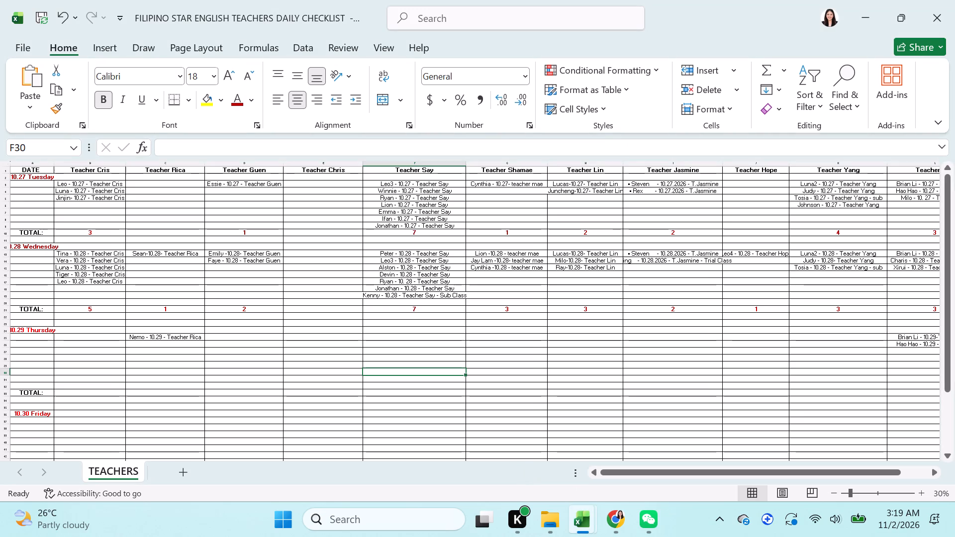
drag(293, 338, 312, 338)
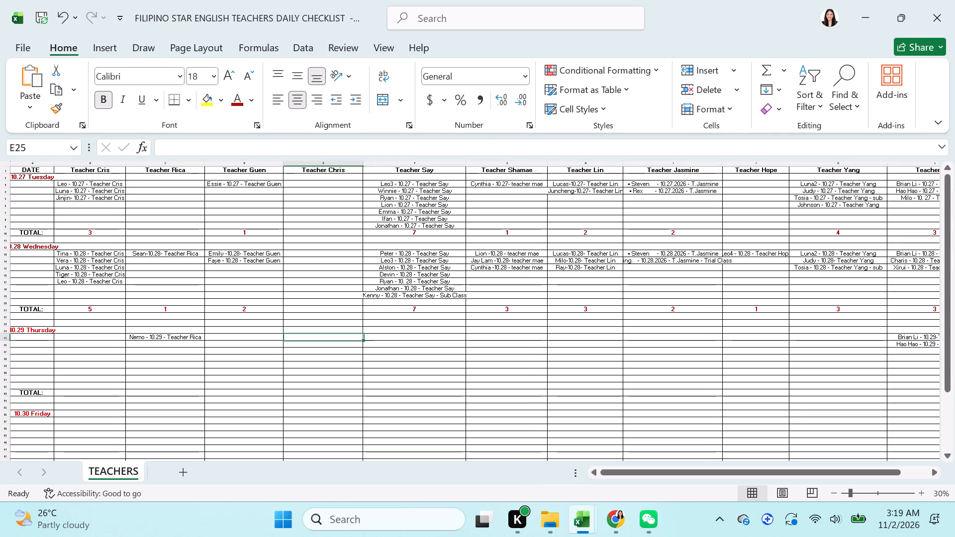
drag(312, 338, 562, 340)
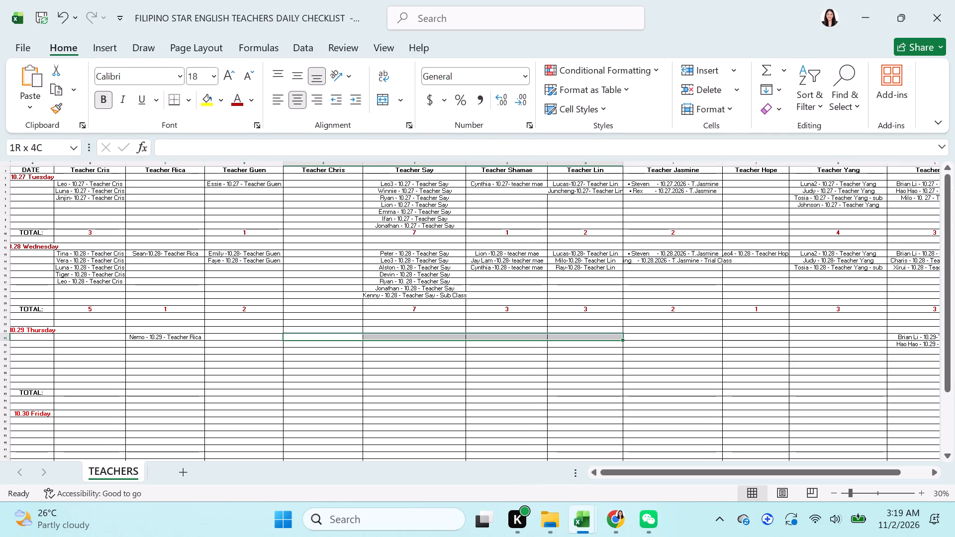
drag(562, 340, 646, 336)
click(656, 338)
key(ctrl+v)
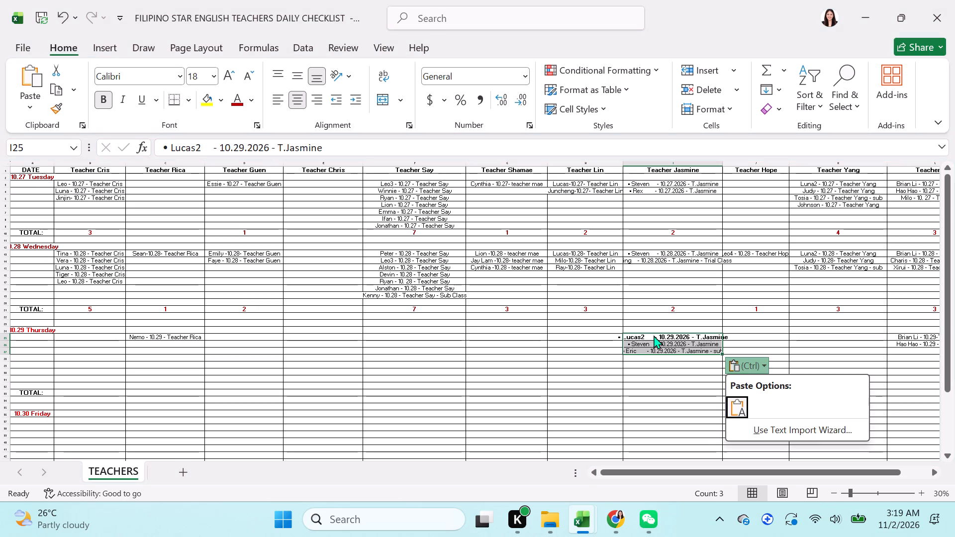
Remove the bold from Teacher Jasmine's 10.29 entries for Lucas2, Steven and Eric in I25:I27.
click(674, 360)
drag(661, 335, 667, 350)
key(ctrl+b)
key(ctrl+b)
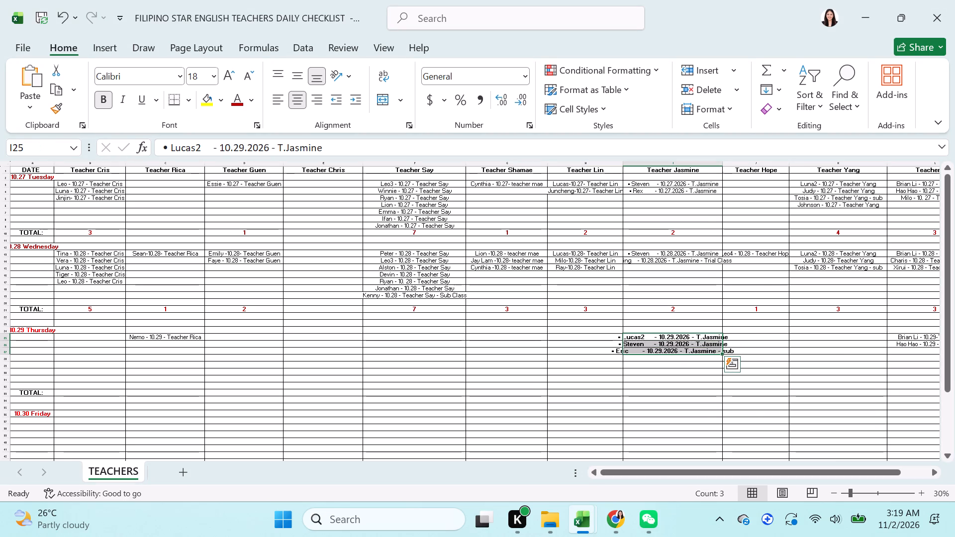
key(ctrl+b)
Widen the Teacher Jasmine column to fit its entries and save the workbook.
click(721, 161)
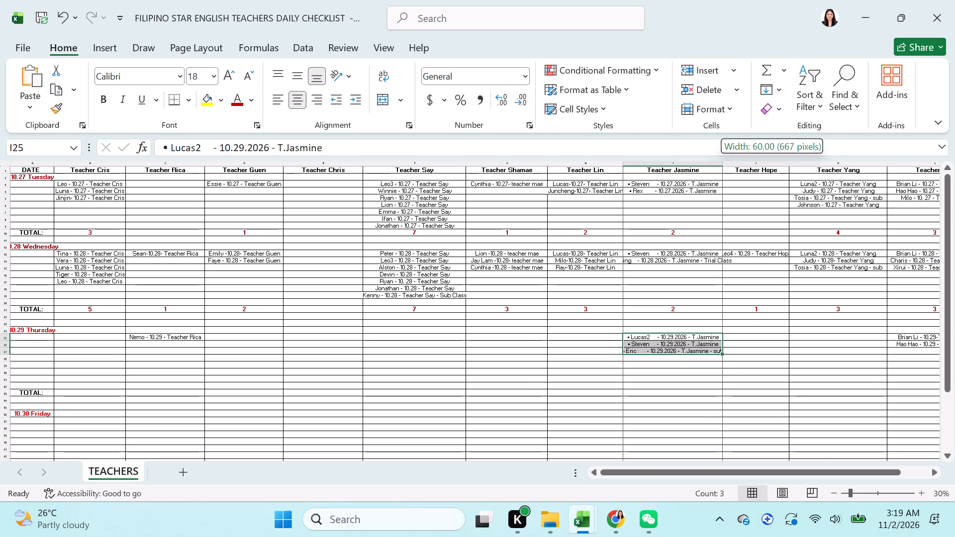
click(764, 335)
key(ctrl+s)
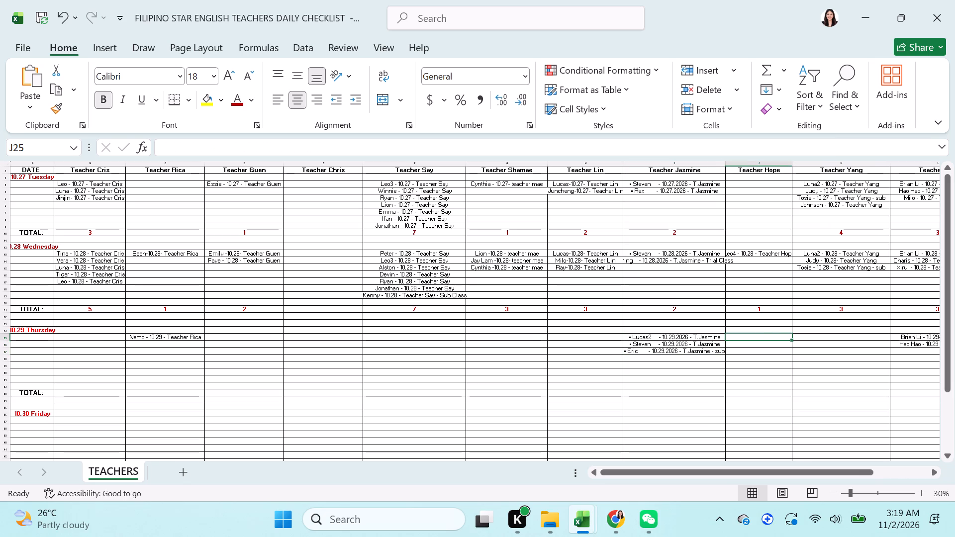
Switch to WeChat.
click(651, 511)
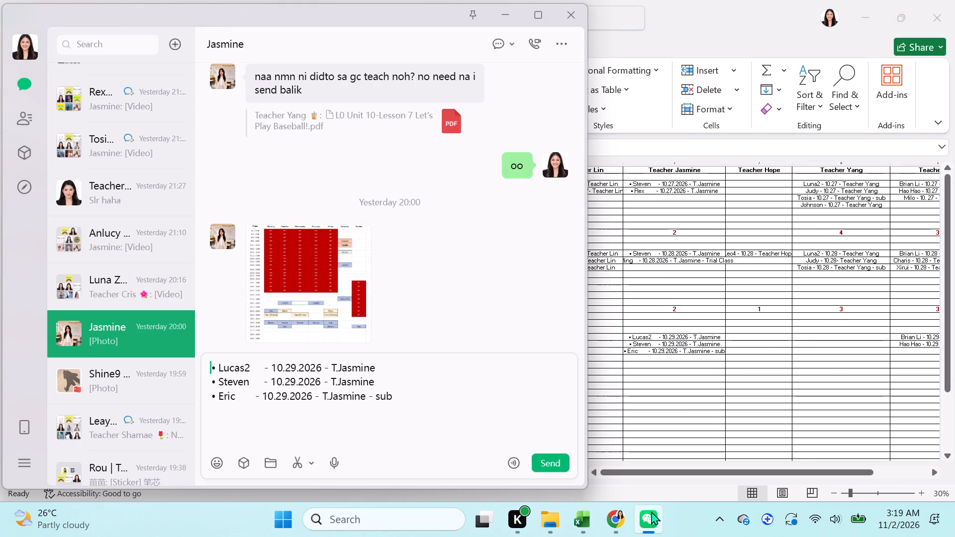
Clear the leftover Teacher Jasmine class entries from the WeChat message draft.
drag(406, 399, 195, 364)
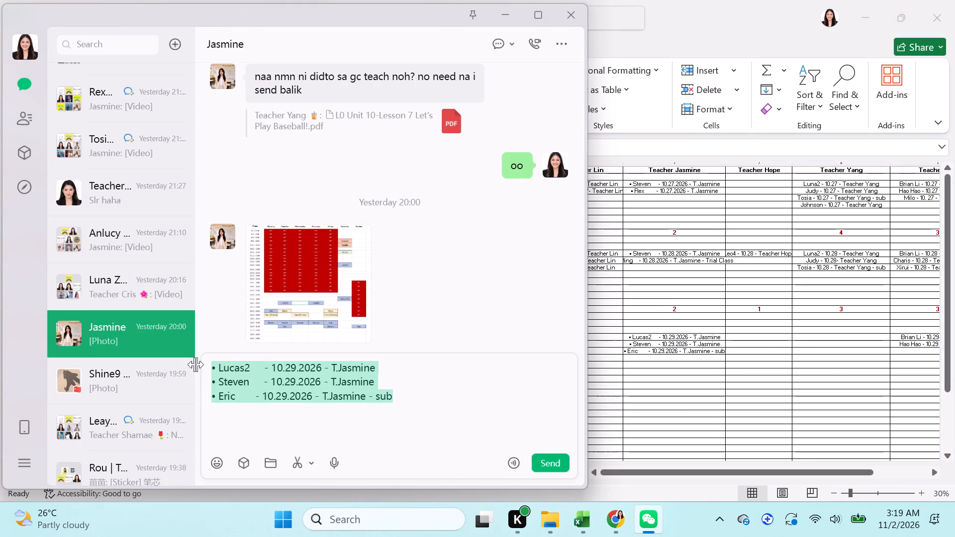
key(BackSpace)
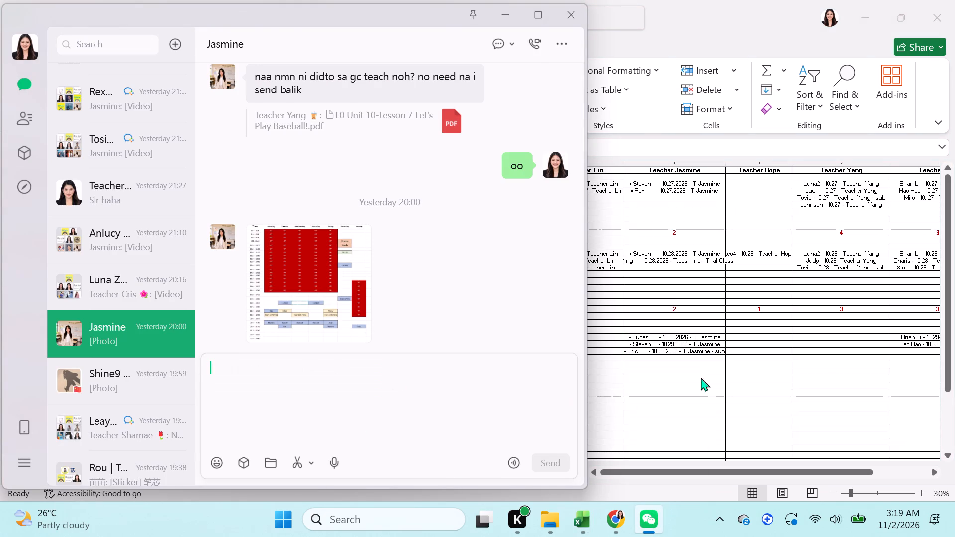
Copy Teacher Guen's 10.29 entries for Jerry, Xirui and Miki from the Facebook group chat and cut them as plain text via the WeChat draft.
click(701, 377)
double_click(647, 516)
click(612, 529)
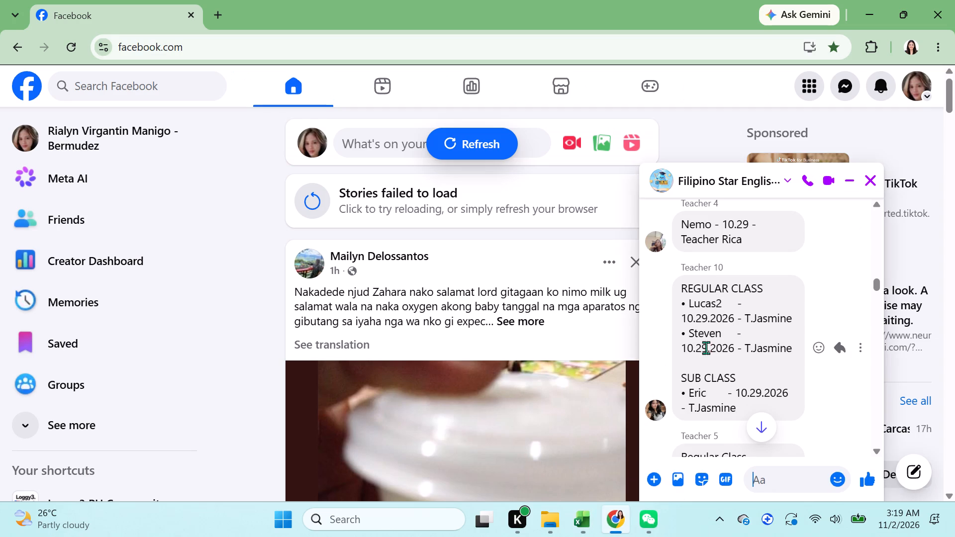
scroll(758, 345, down, 2)
drag(708, 399, 706, 395)
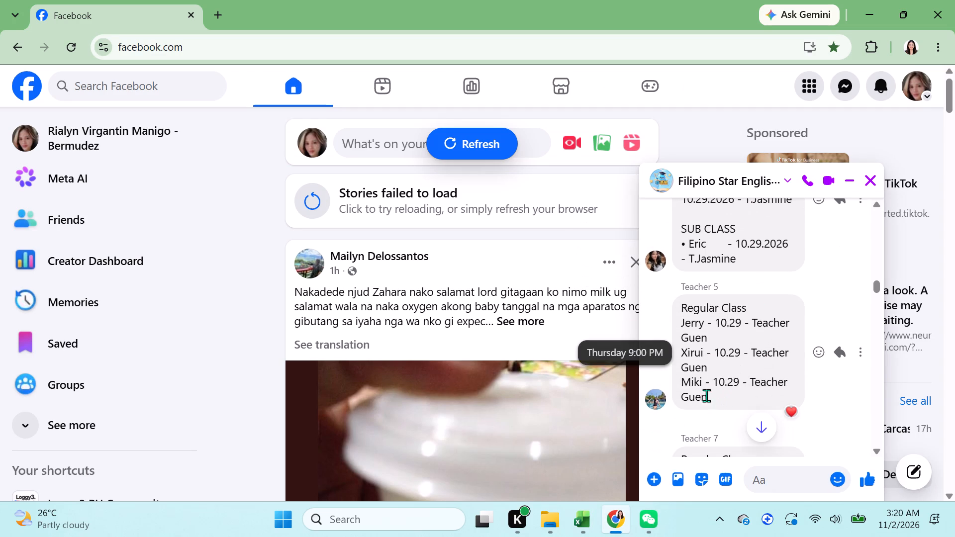
drag(706, 395, 681, 322)
key(ctrl+c)
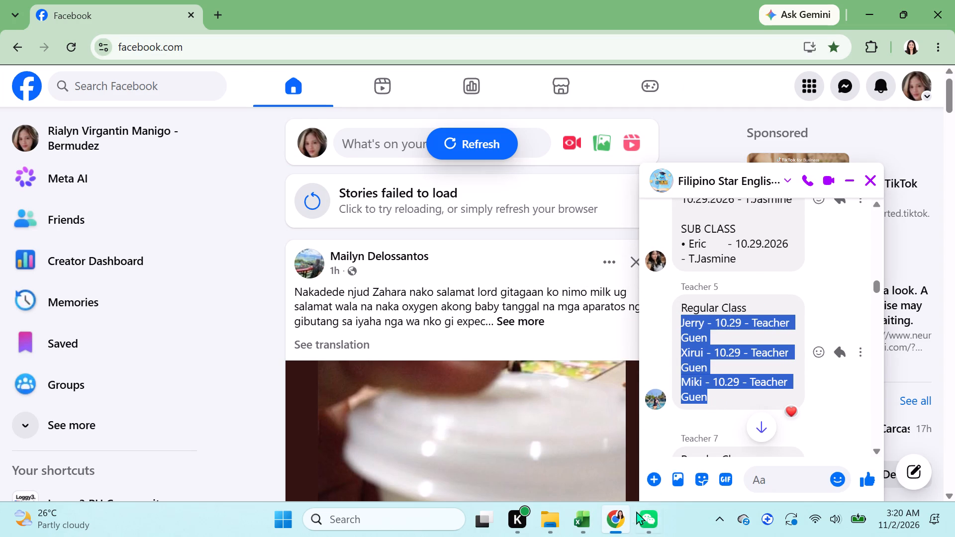
click(637, 523)
click(351, 404)
key(ctrl+v)
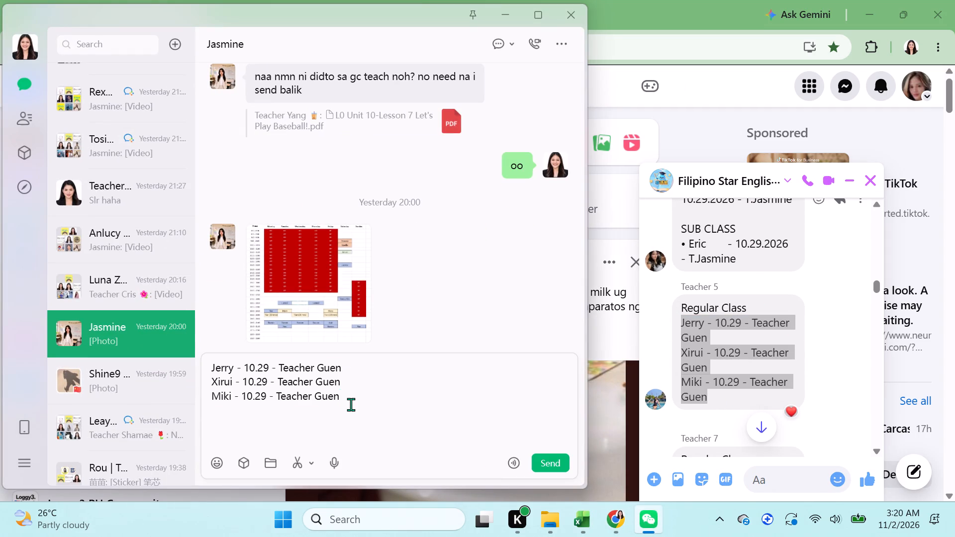
key(ctrl+a)
key(ctrl+x)
Paste Teacher Guen's 10.29 entries into D25:D27 of the Excel teachers checklist and remove their bold.
click(587, 520)
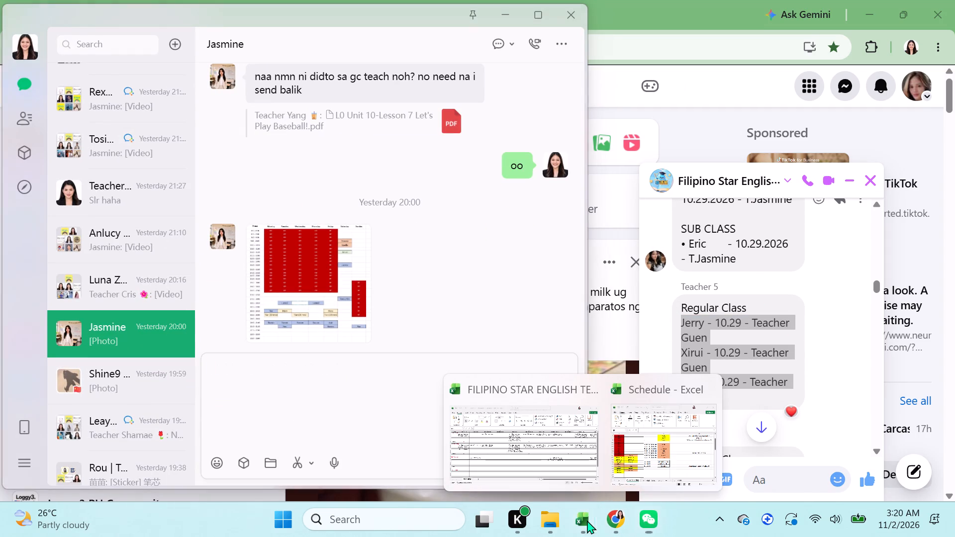
click(532, 458)
click(230, 337)
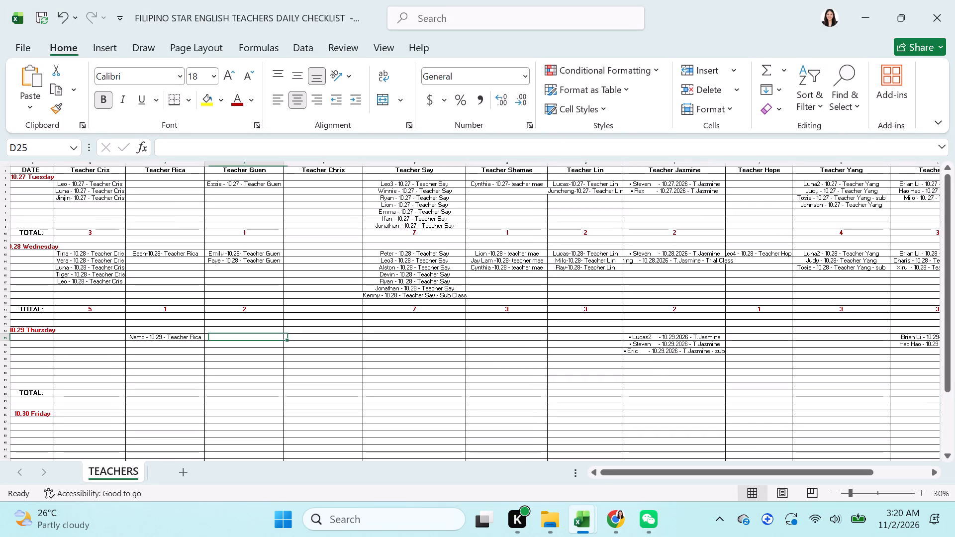
key(ctrl+v)
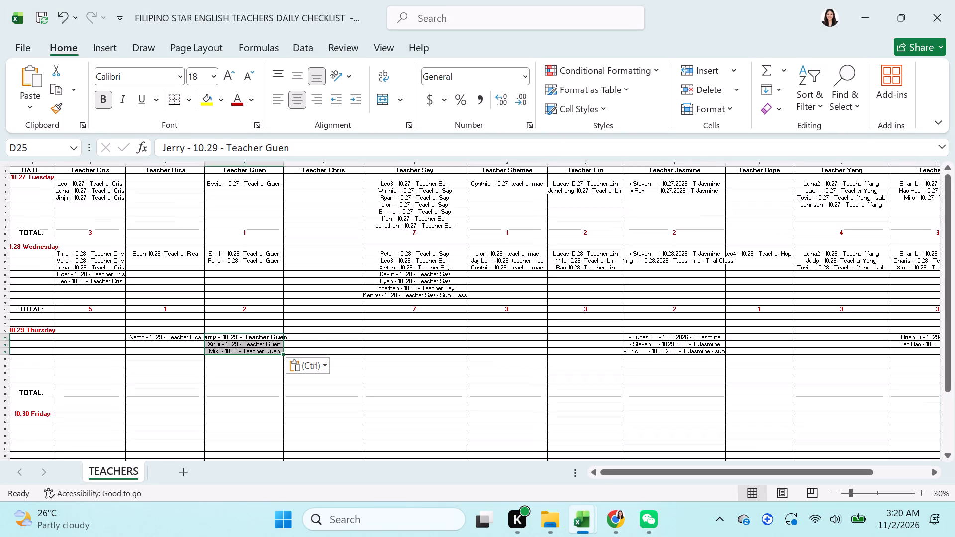
key(ctrl+b)
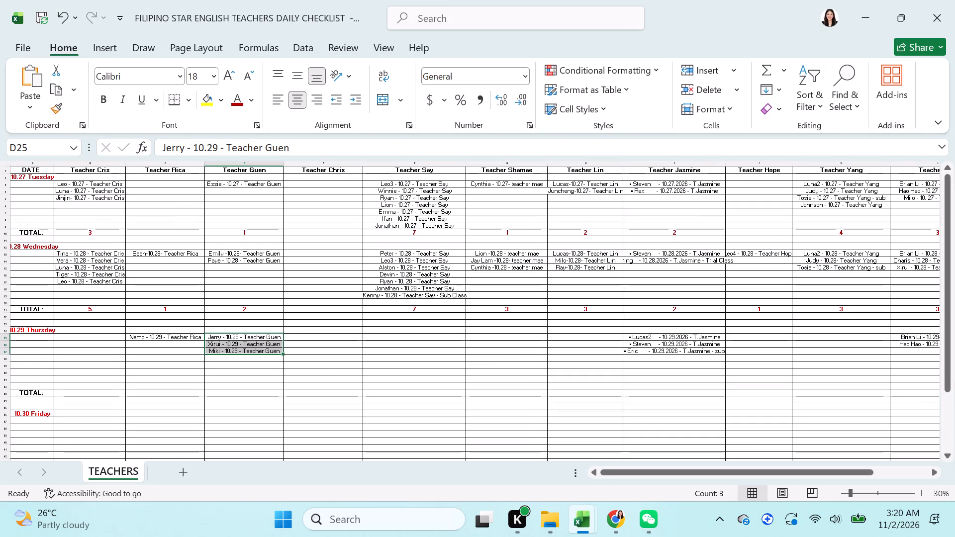
Copy Teacher Say's 10.29 regular and trial classes from the Facebook group chat into the WeChat message draft.
click(622, 523)
scroll(696, 339, down, 2)
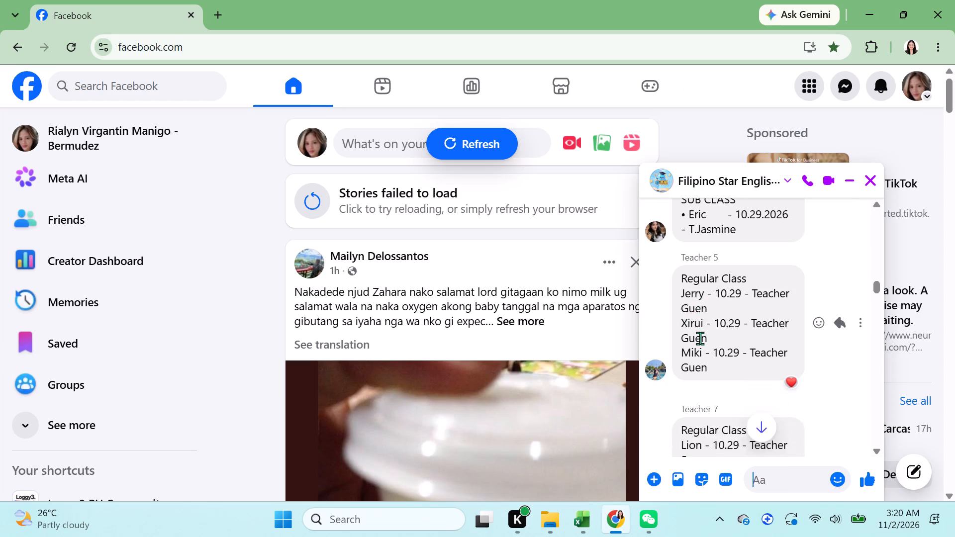
scroll(700, 338, down, 1)
drag(739, 387, 701, 313)
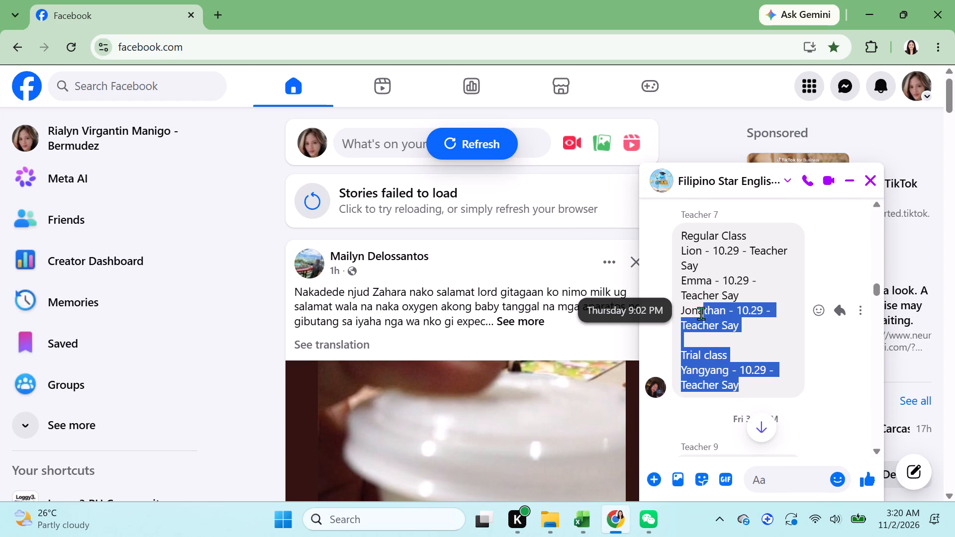
drag(701, 313, 679, 254)
key(ctrl+c)
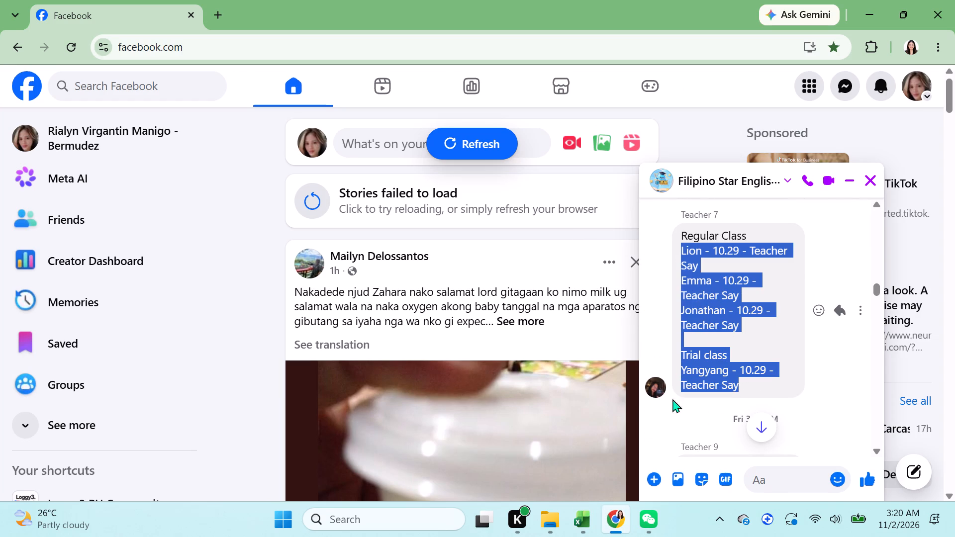
click(650, 516)
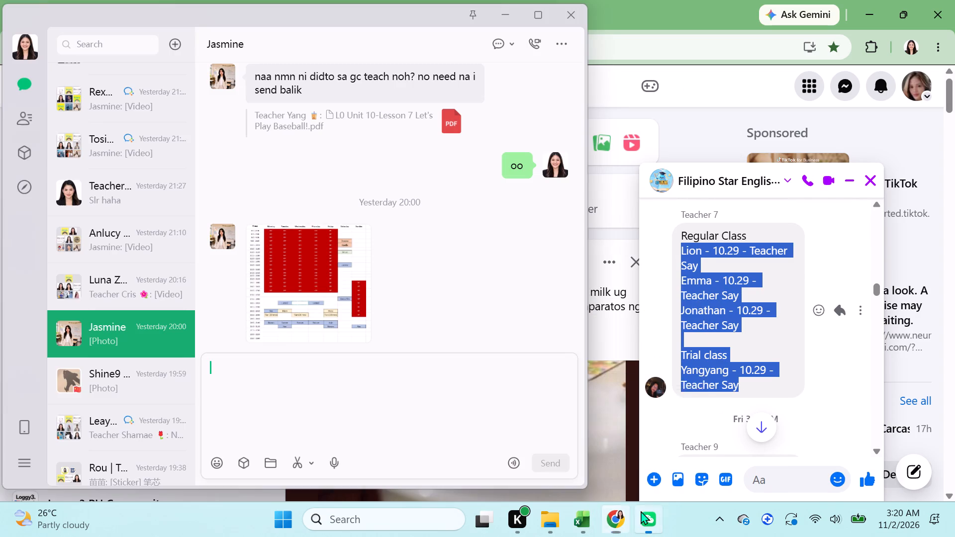
click(347, 414)
key(ctrl+v)
Remove the Trial class heading and blank line from the draft, and append "- T.C" to the Yangyang entry.
drag(268, 422, 194, 422)
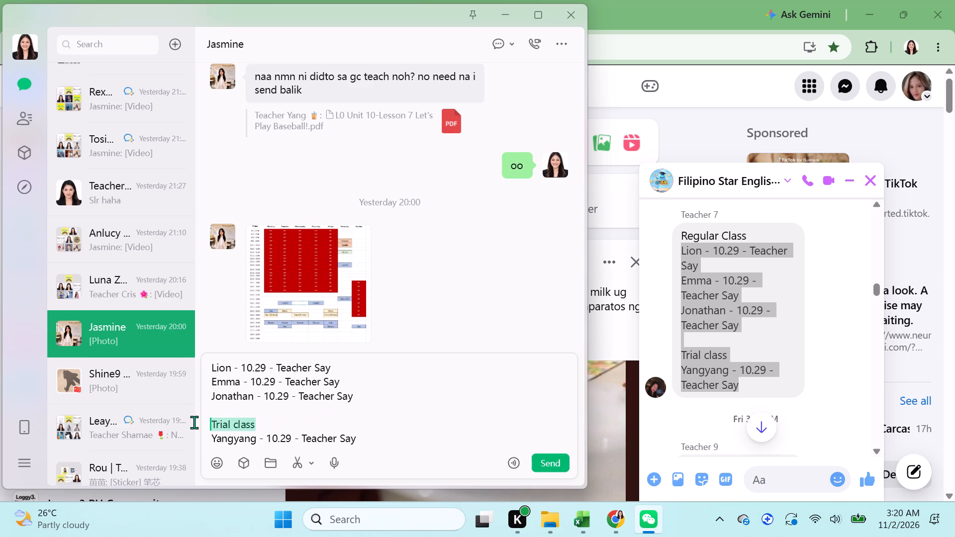
drag(194, 422, 192, 422)
key(BackSpace)
key(BackSpace)
key(BackSpace)
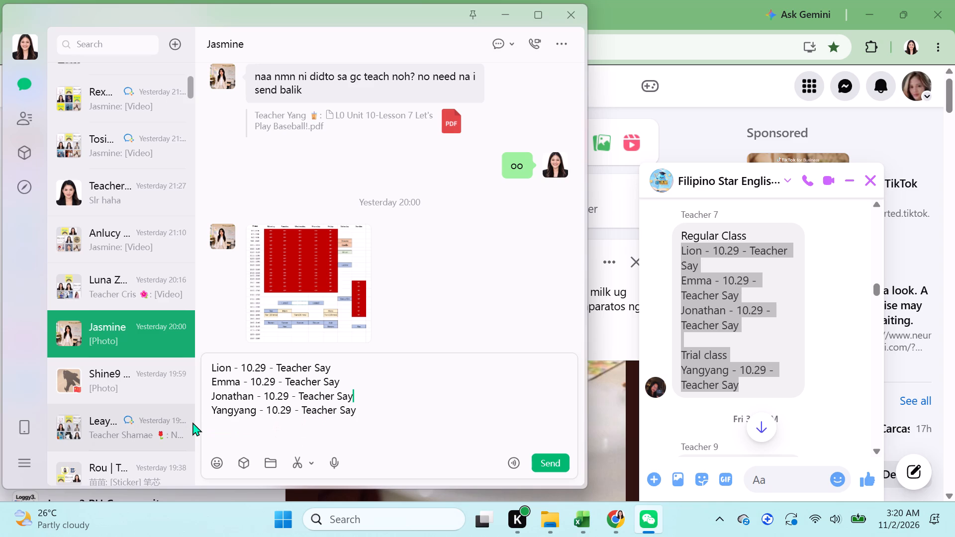
click(359, 408)
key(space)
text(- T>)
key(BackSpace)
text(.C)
Move Teacher Say's four 10.29 entries from the draft to F25:F28 of the Excel checklist, remove their bold and save.
drag(397, 417, 202, 370)
key(ctrl+x)
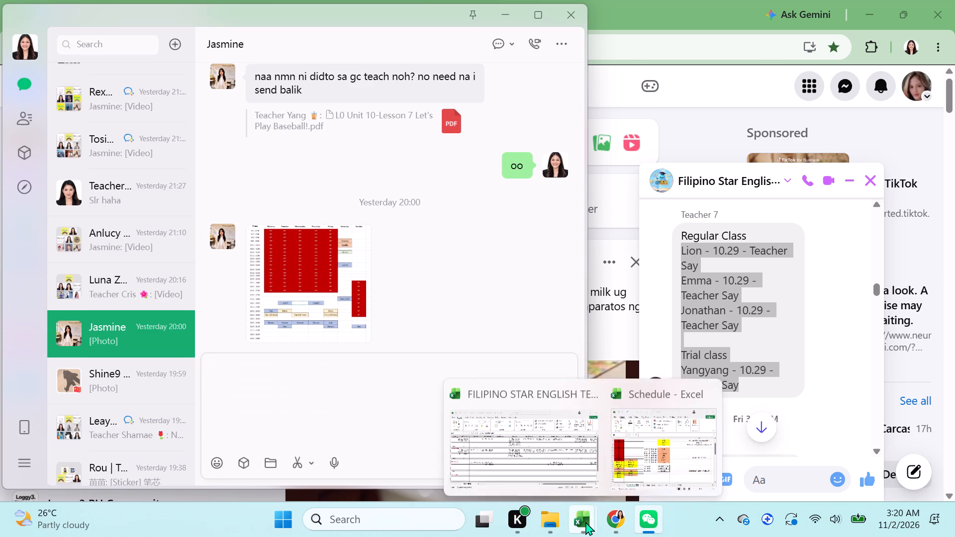
click(521, 446)
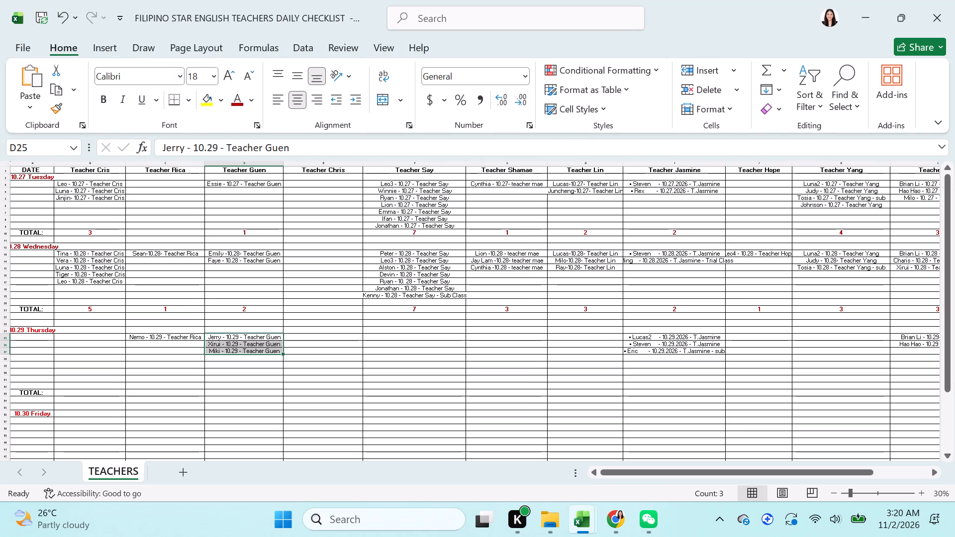
click(401, 334)
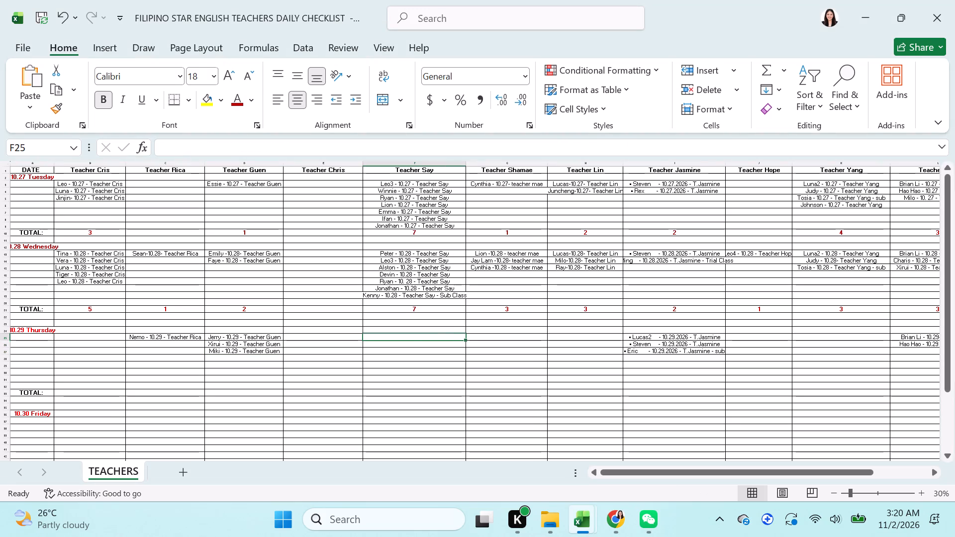
key(ctrl+v)
key(ctrl+b)
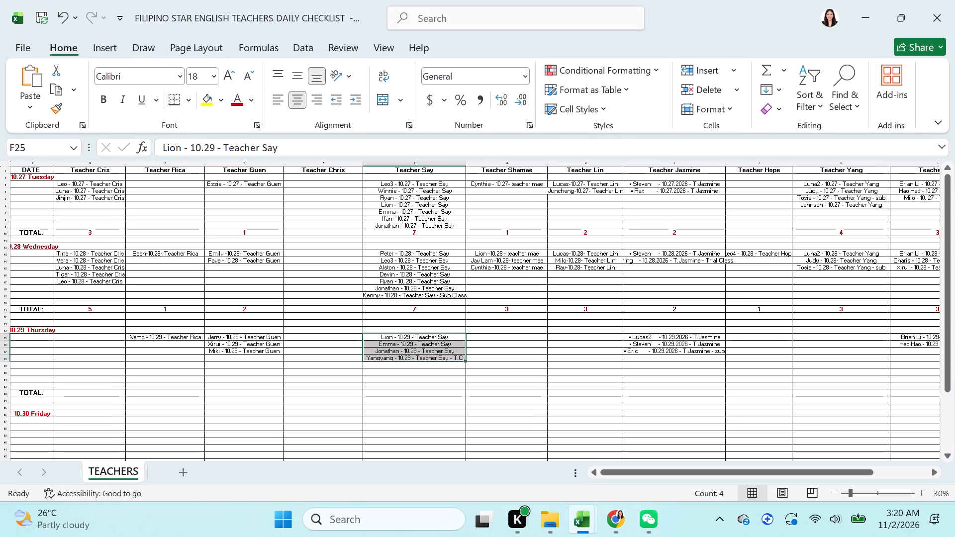
click(490, 371)
key(ctrl+s)
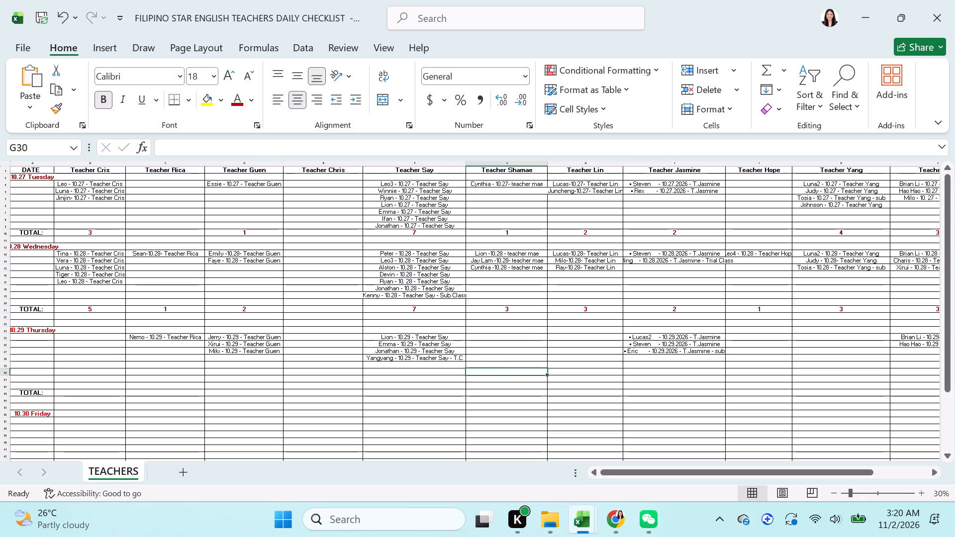
Copy Teacher Lin's 10.29 entries for Lucas and Milo from the Facebook group chat and cut them as plain text via the WeChat draft.
click(646, 519)
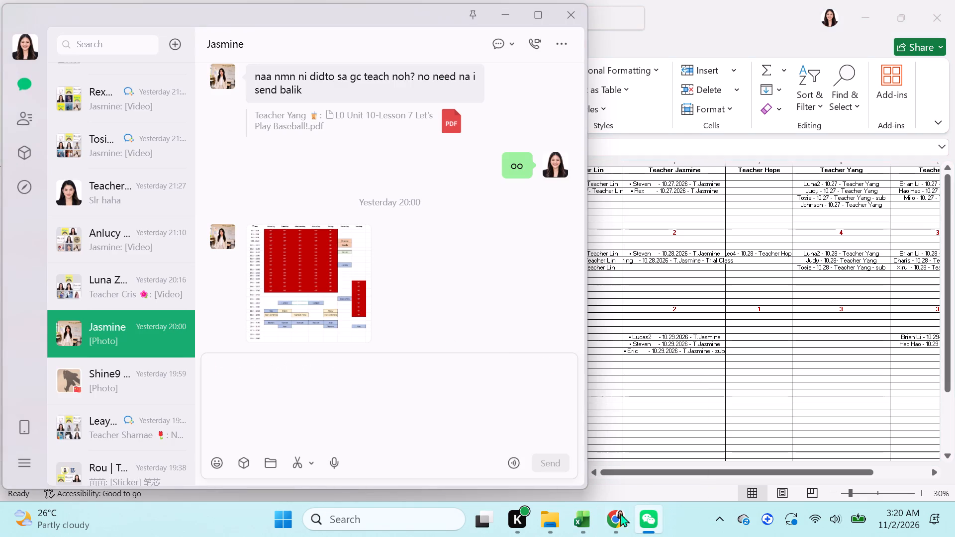
click(647, 526)
click(613, 521)
scroll(742, 365, down, 3)
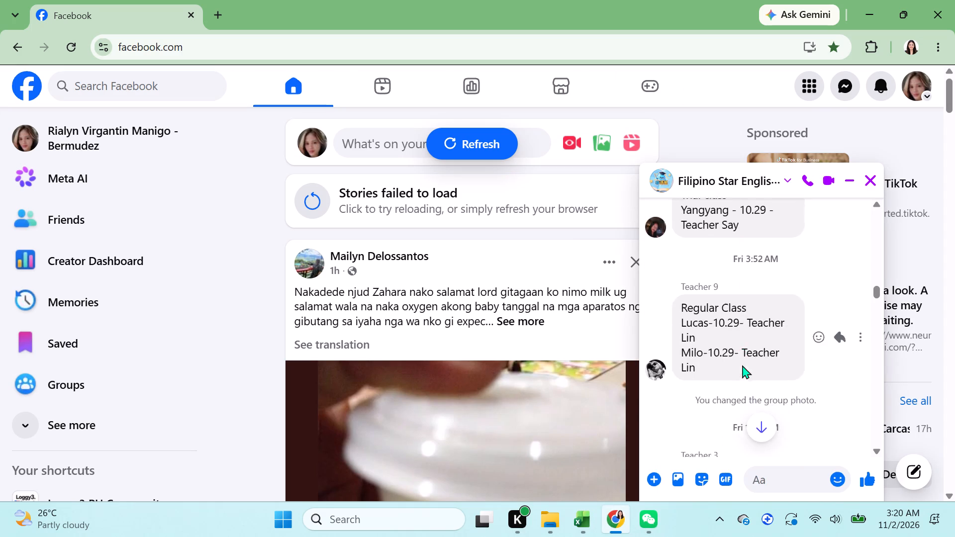
scroll(742, 365, up, 1)
drag(698, 380, 685, 342)
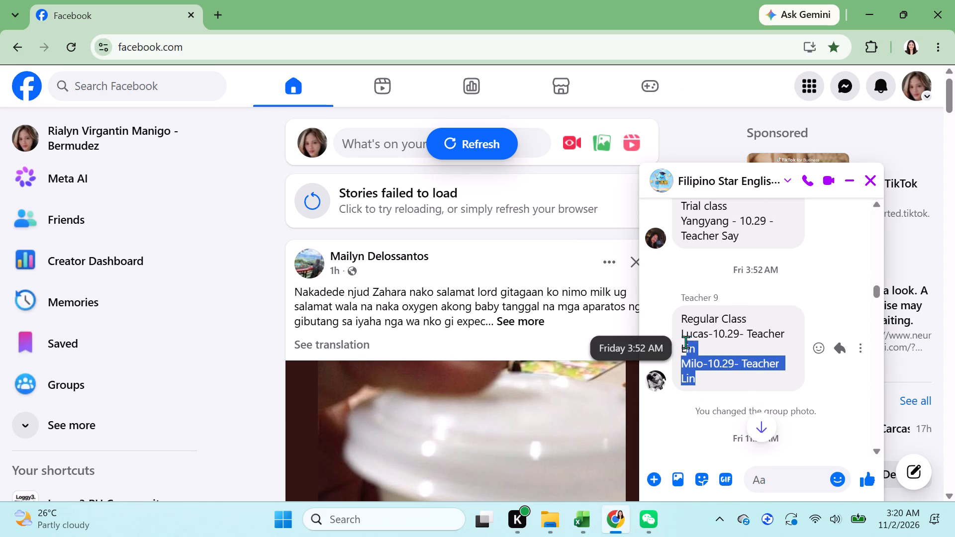
drag(685, 342, 679, 334)
key(ctrl+c)
scroll(732, 362, down, 1)
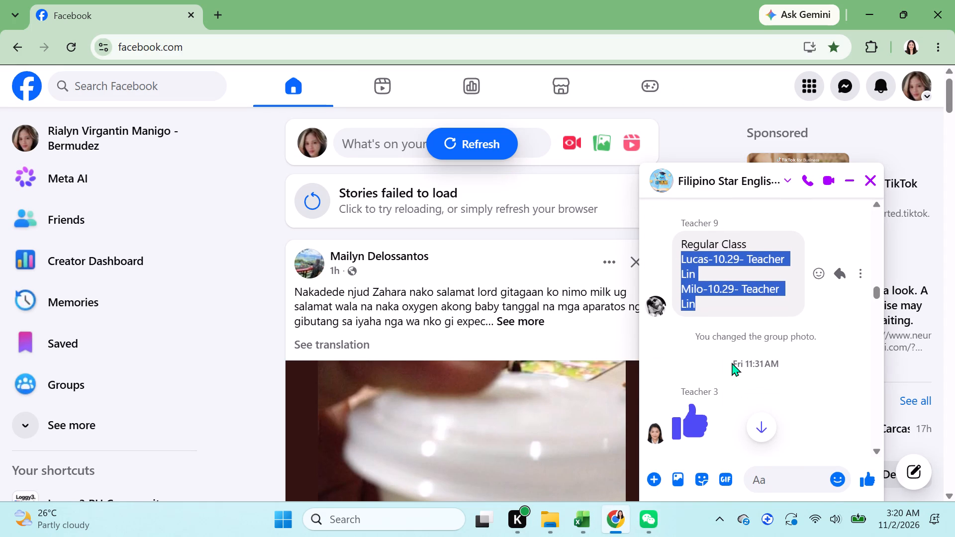
click(645, 528)
click(326, 421)
key(ctrl+v)
key(ctrl+a)
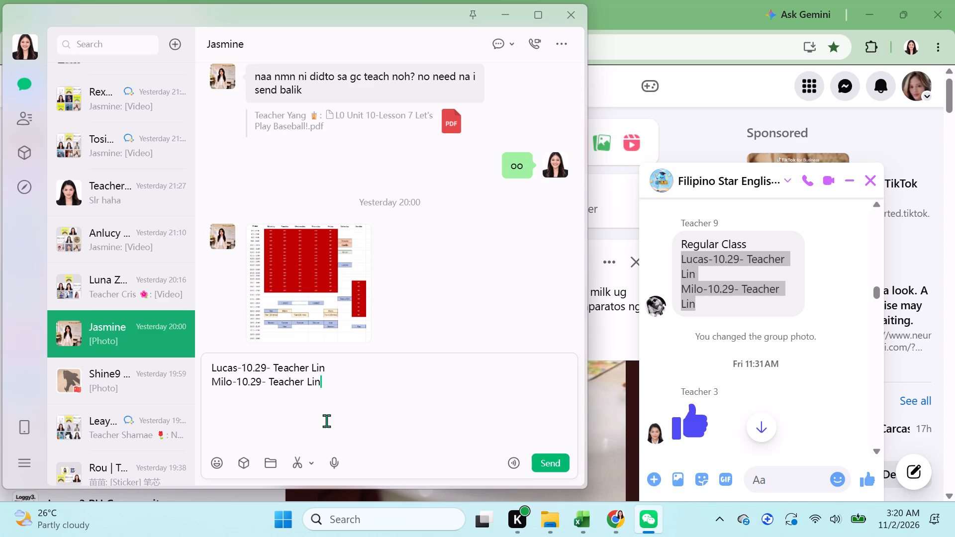
key(ctrl+x)
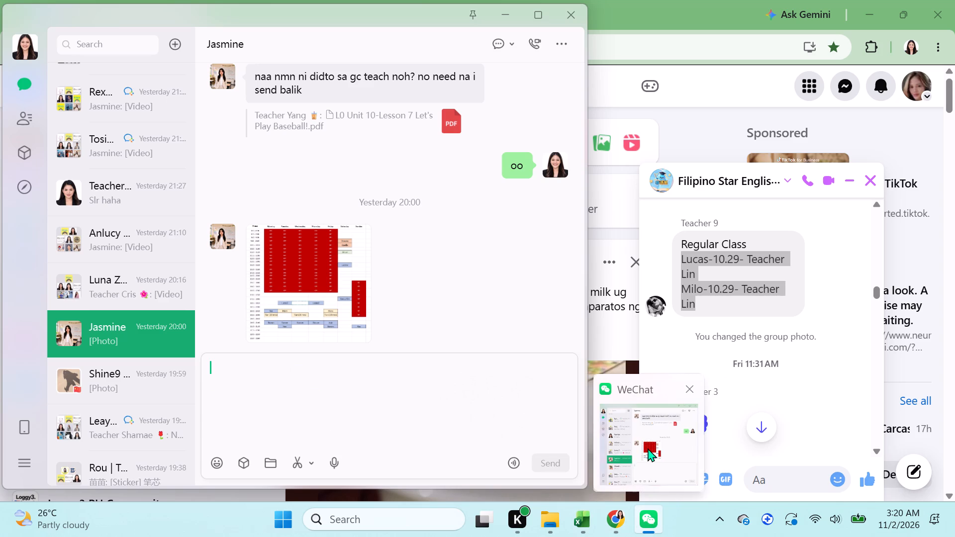
Paste Teacher Lin's 10.29 entries into H25:H26 of the Excel checklist, remove their bold and save the workbook.
click(546, 455)
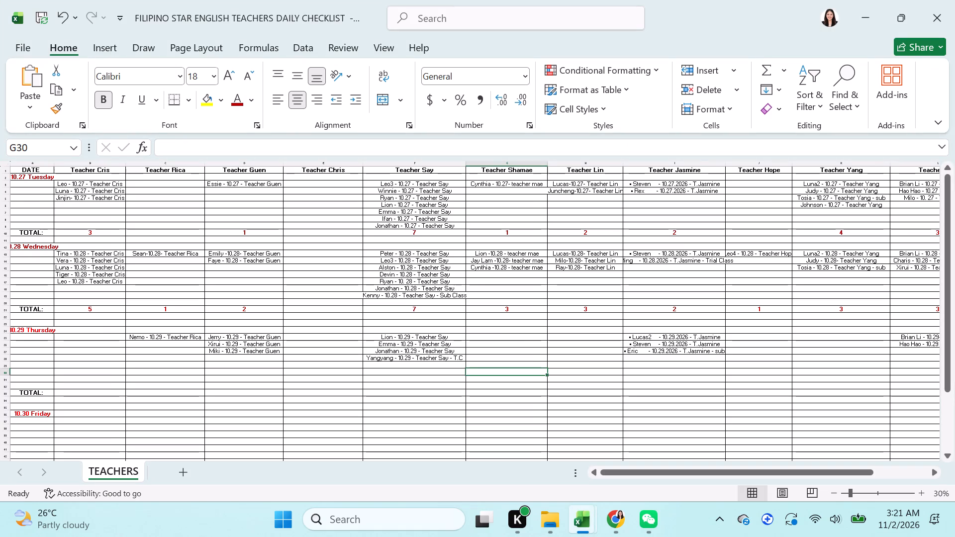
click(569, 338)
key(ctrl+v)
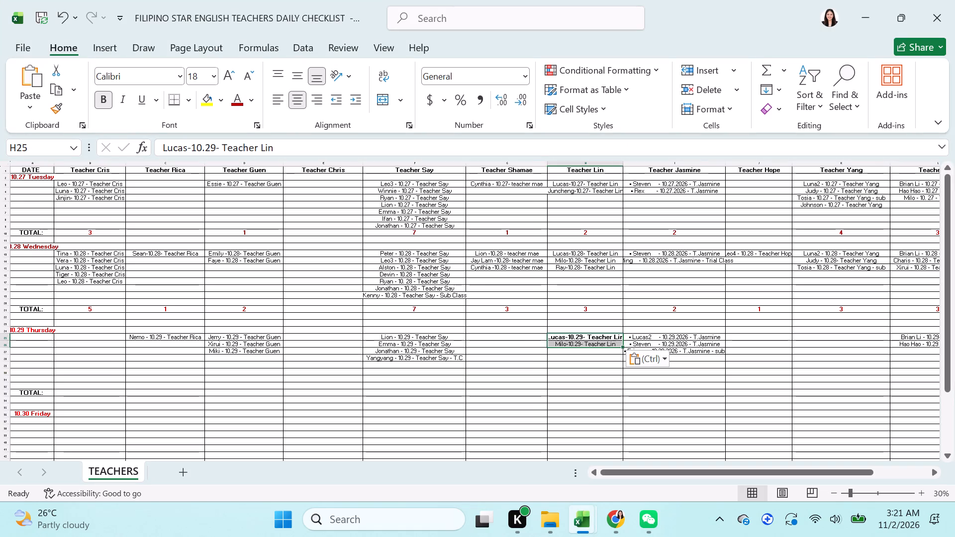
key(ctrl+b)
click(642, 385)
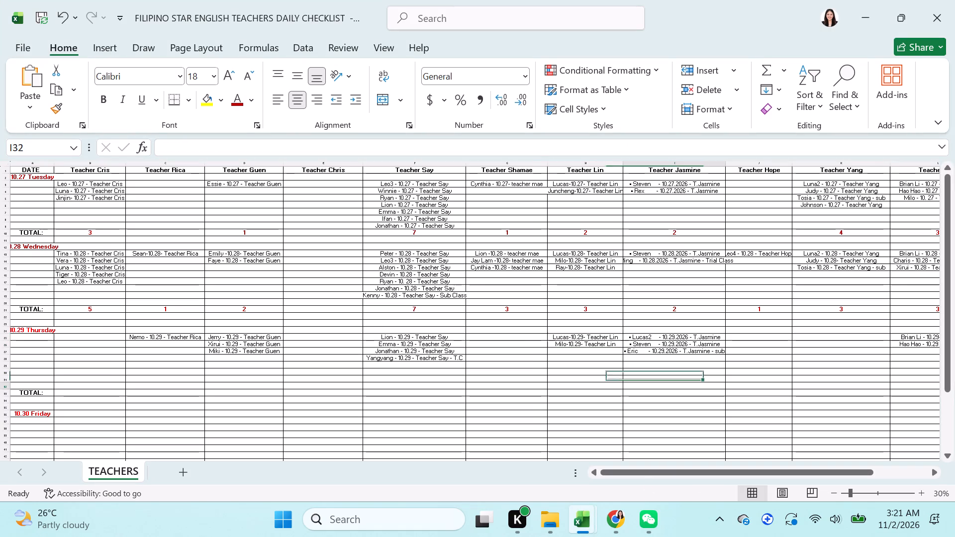
key(ctrl+s)
Look through the following messages in the Facebook group chat for any remaining 10.29 class reports.
click(650, 520)
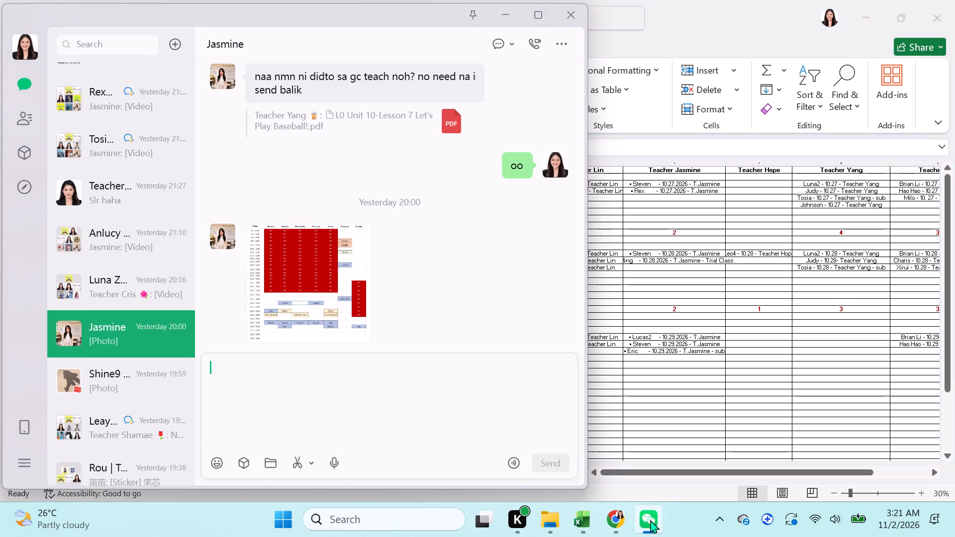
click(649, 519)
click(617, 520)
scroll(774, 330, down, 14)
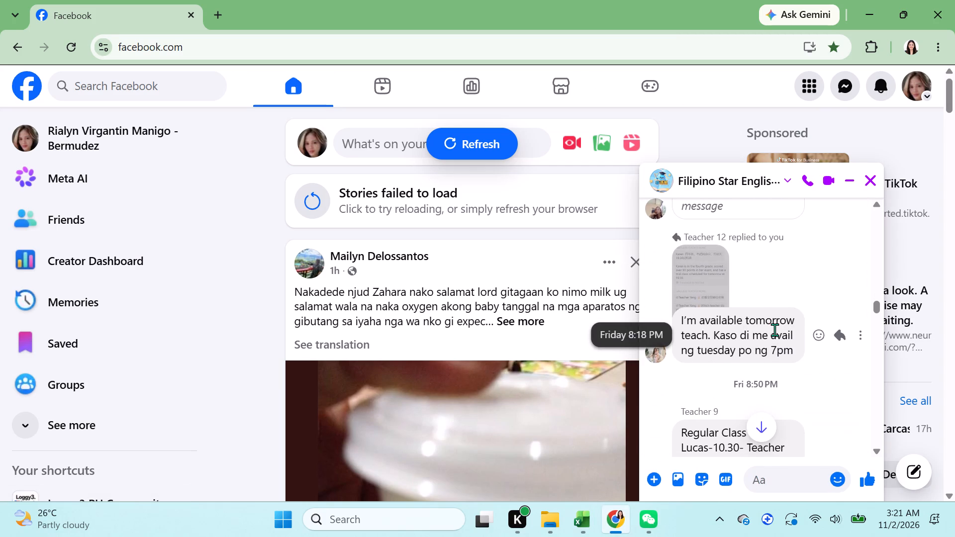
scroll(774, 330, down, 2)
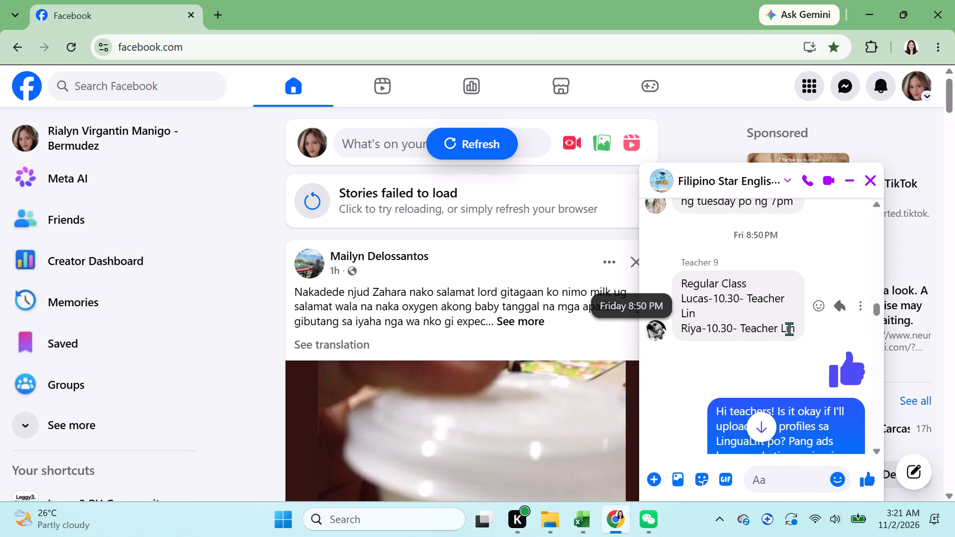
click(642, 529)
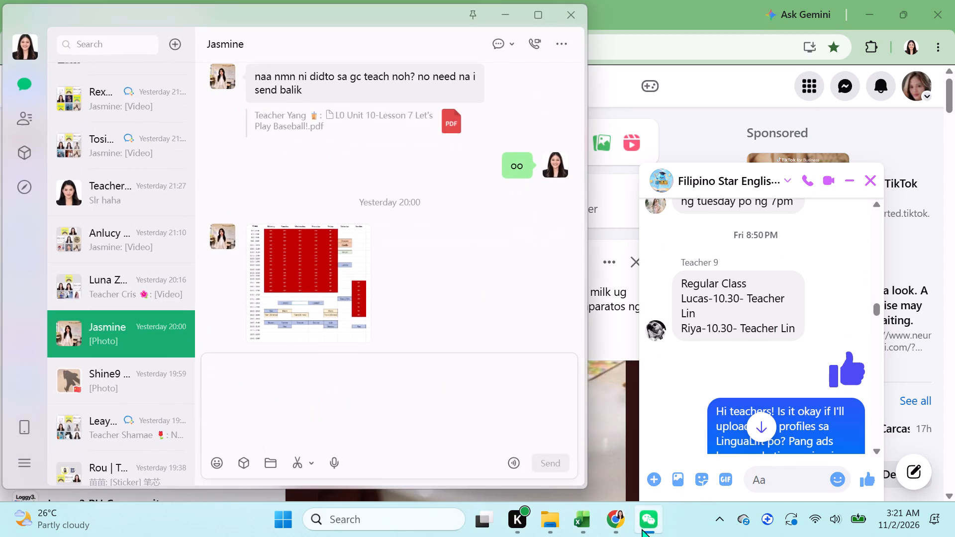
click(642, 529)
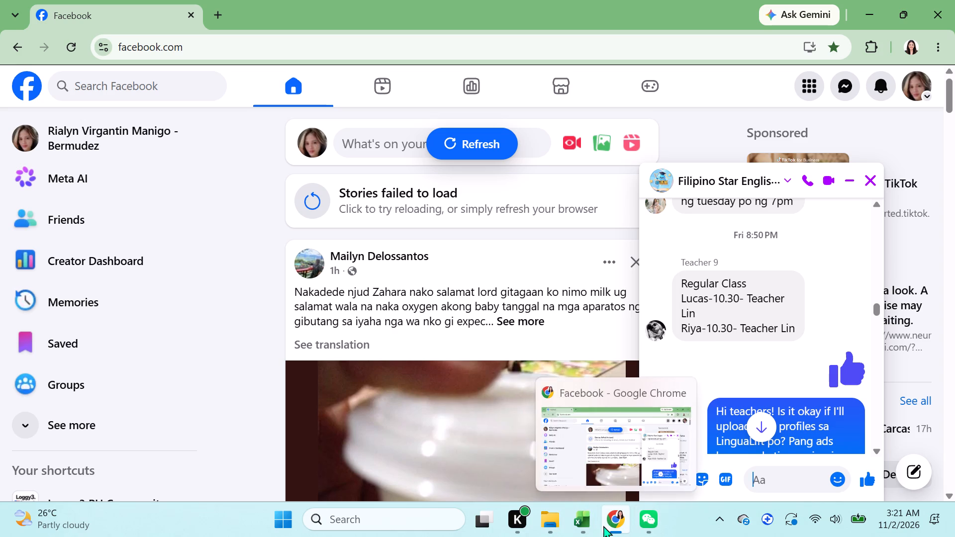
Fill in the 10.29 Thursday TOTAL row in the Excel checklist with 1 for Teacher Rica and 3 for Teacher Guen.
click(563, 476)
click(104, 340)
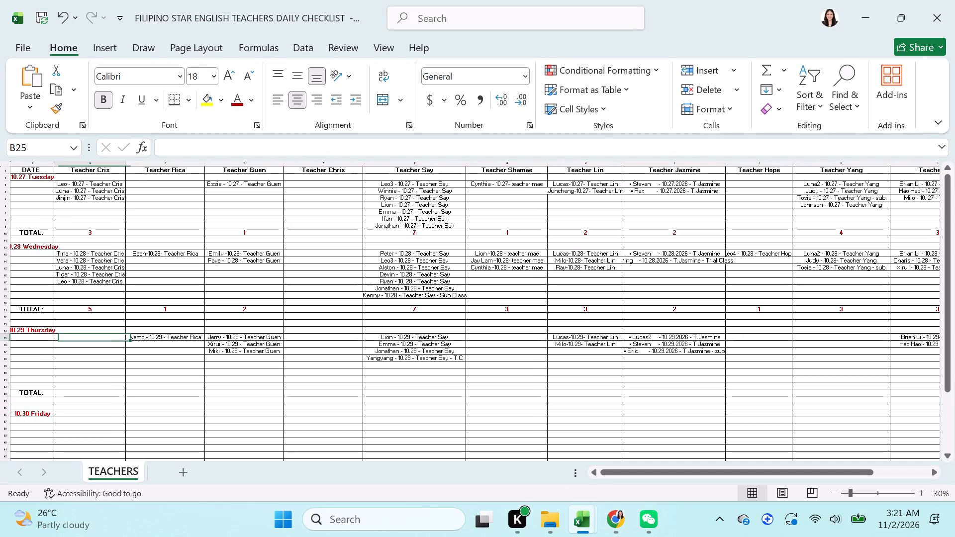
click(160, 395)
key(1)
click(237, 389)
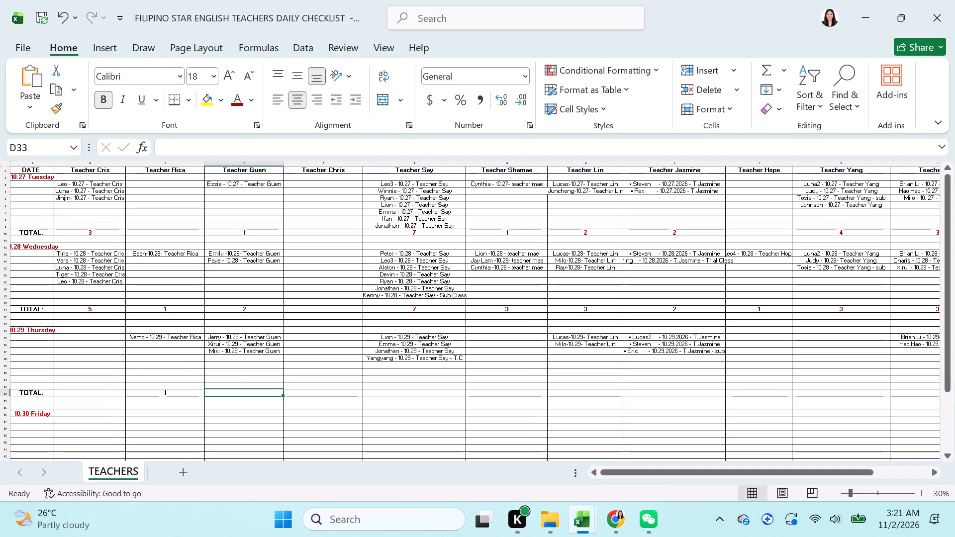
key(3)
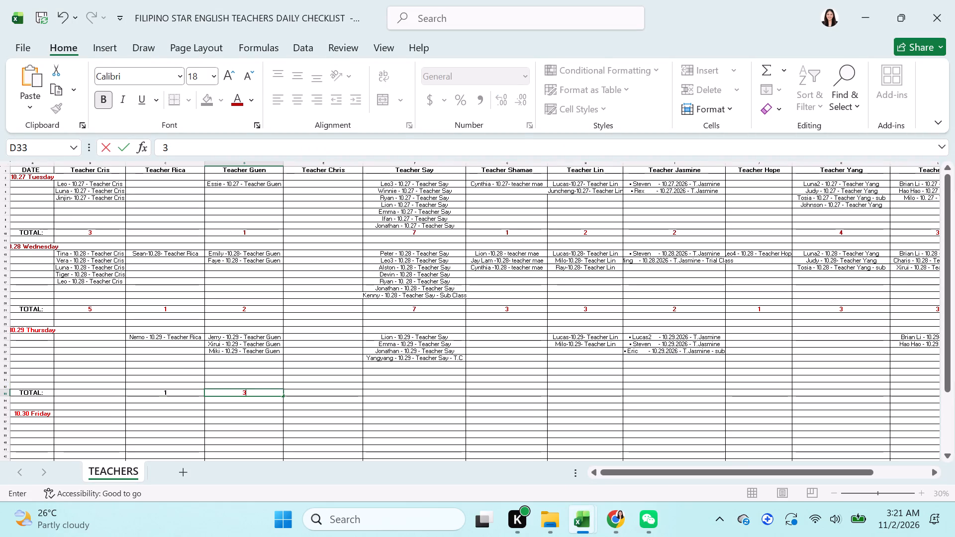
click(408, 390)
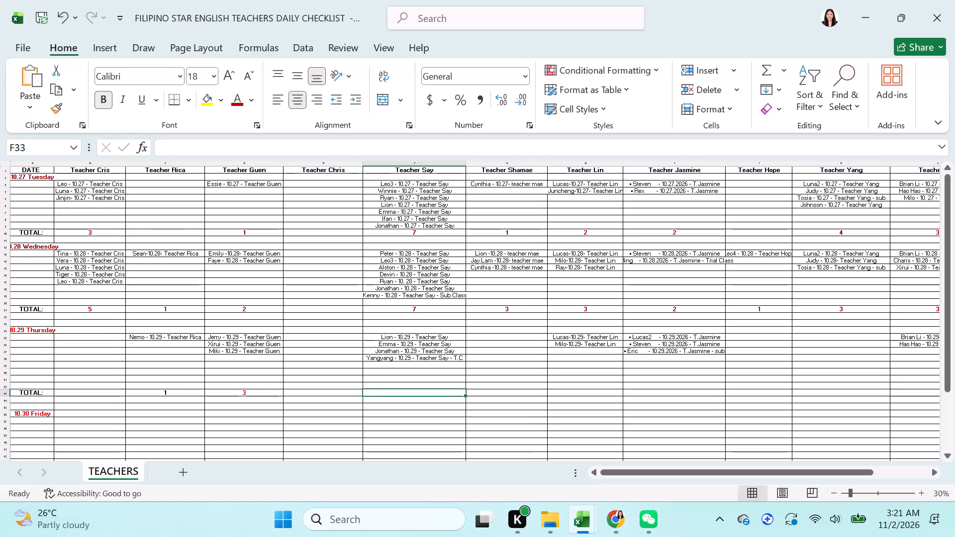
Enter 4 as Teacher Say's 10.29 Thursday total in F33.
key(4)
click(576, 391)
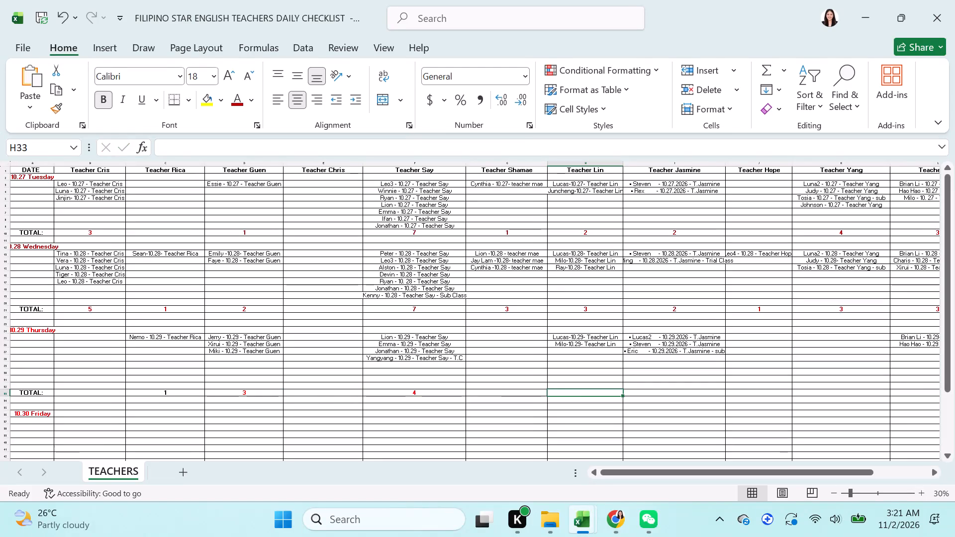
Enter the 10.29 Thursday totals in row 33: 2 for Teacher Lin, 3 for Teacher Jasmine and 2 for Teacher Sea.
key(2)
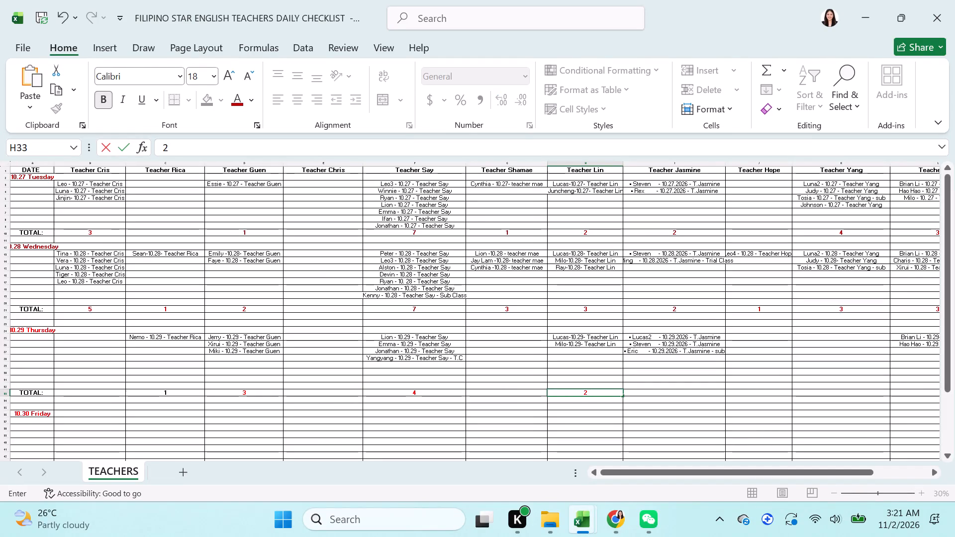
click(648, 391)
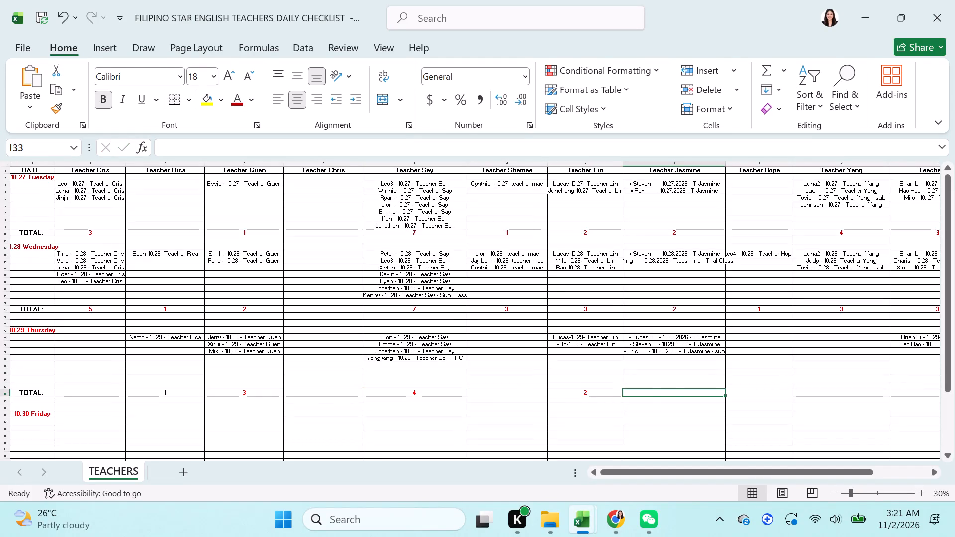
key(3)
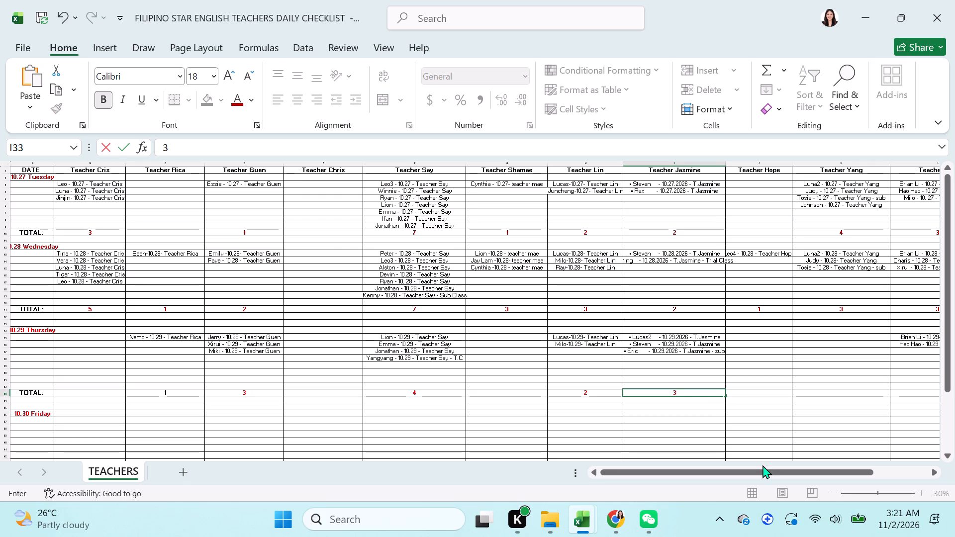
drag(763, 472, 848, 462)
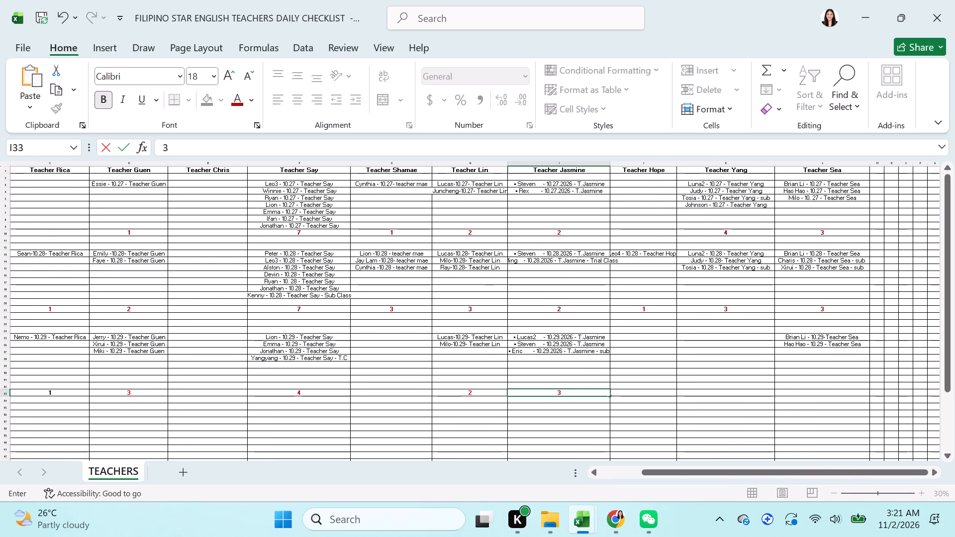
click(810, 394)
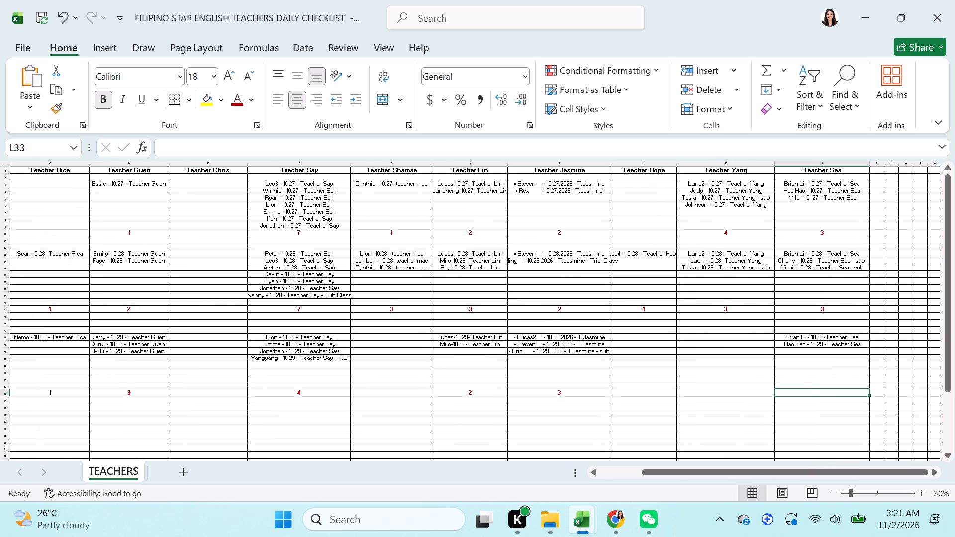
key(2)
Copy Teacher Yang's 10.29 entries for Luna2, Judy and Johnson from I10:I12 of the Schedule workbook's SALARY sheet.
click(627, 441)
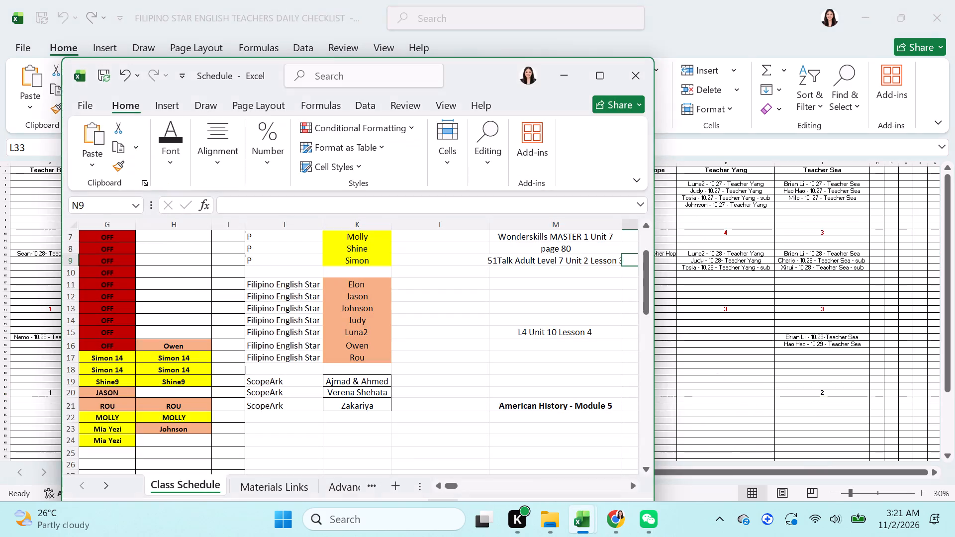
click(288, 487)
click(326, 488)
click(341, 487)
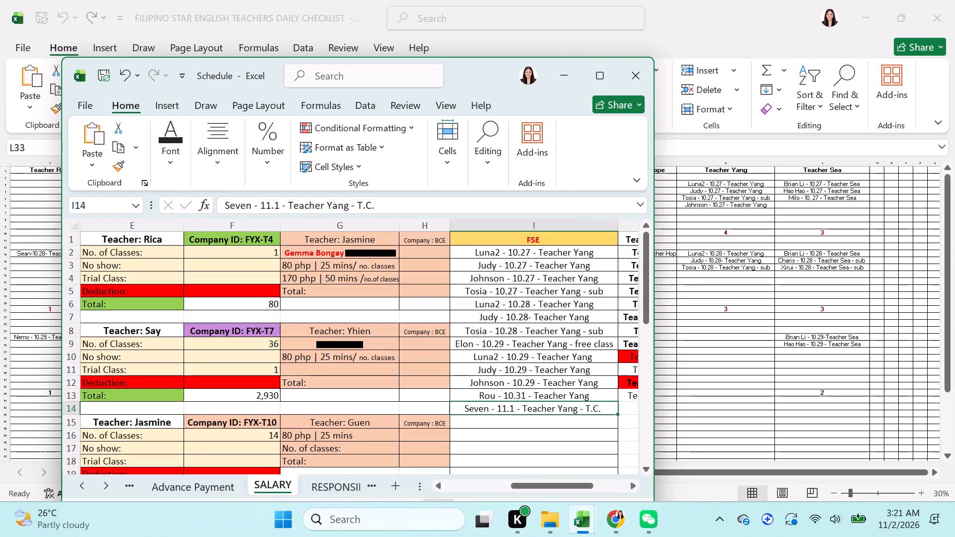
drag(540, 361, 543, 379)
key(ctrl+c)
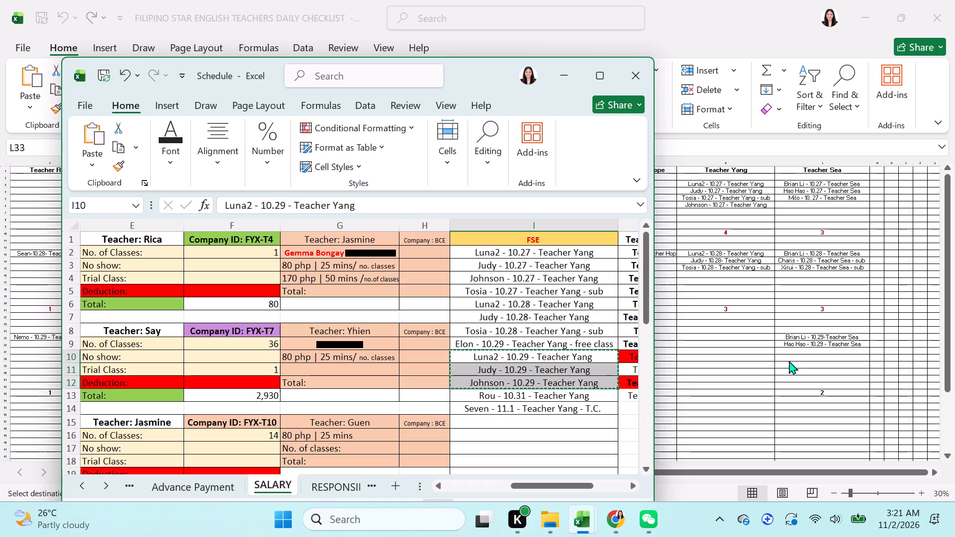
key(ctrl+c)
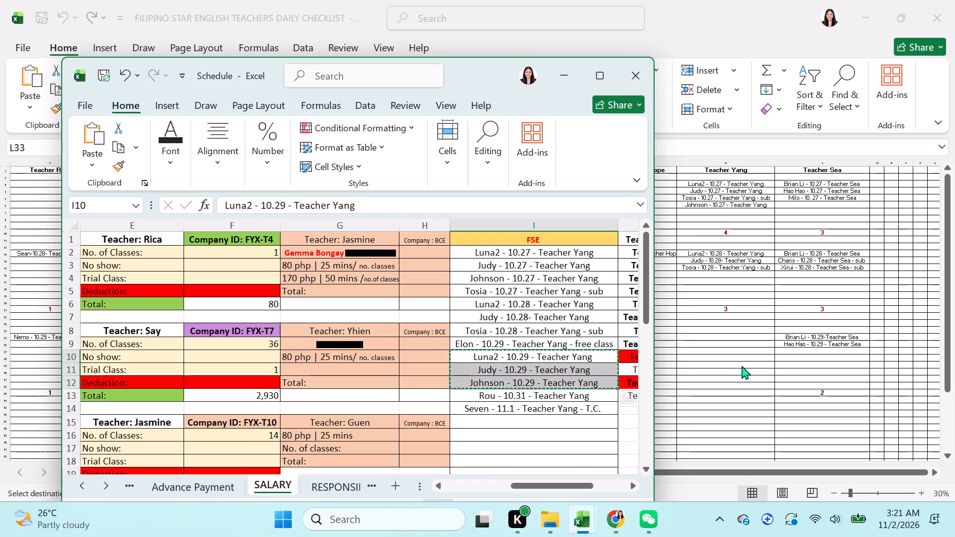
Check the Thursday classes in the weekly timetable on the Schedule workbook's Class Schedule sheet.
click(116, 486)
click(132, 484)
click(132, 484)
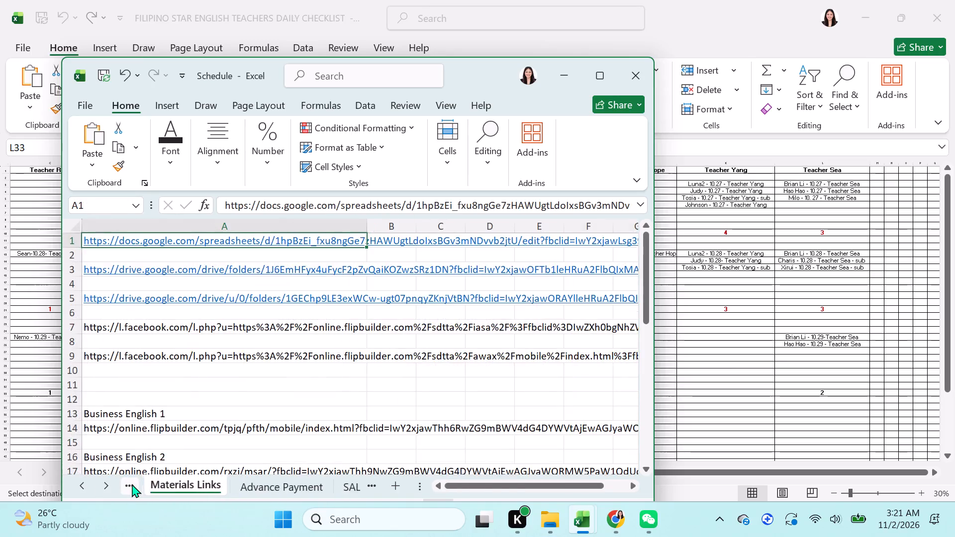
double_click(132, 484)
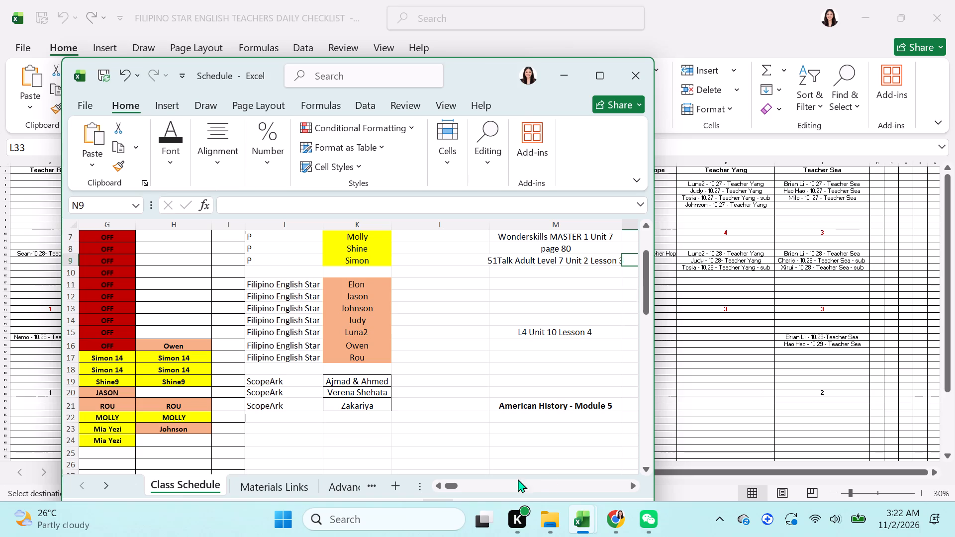
triple_click(440, 487)
double_click(440, 487)
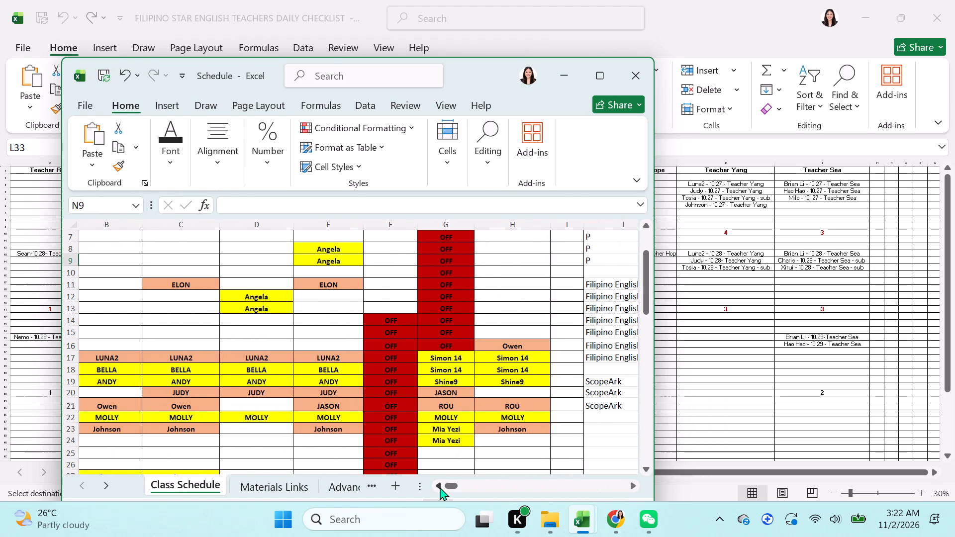
click(440, 487)
scroll(370, 403, up, 3)
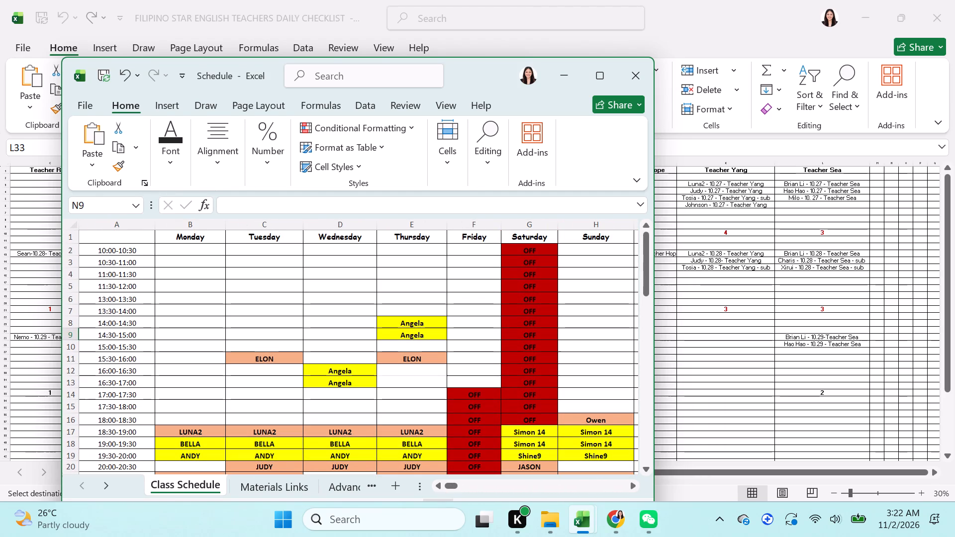
scroll(370, 403, up, 2)
scroll(370, 403, down, 2)
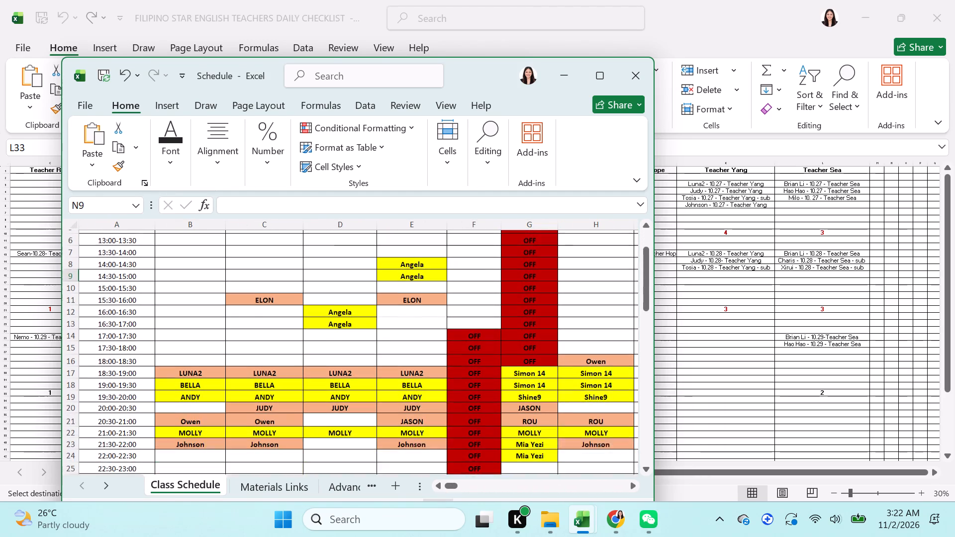
scroll(370, 403, down, 1)
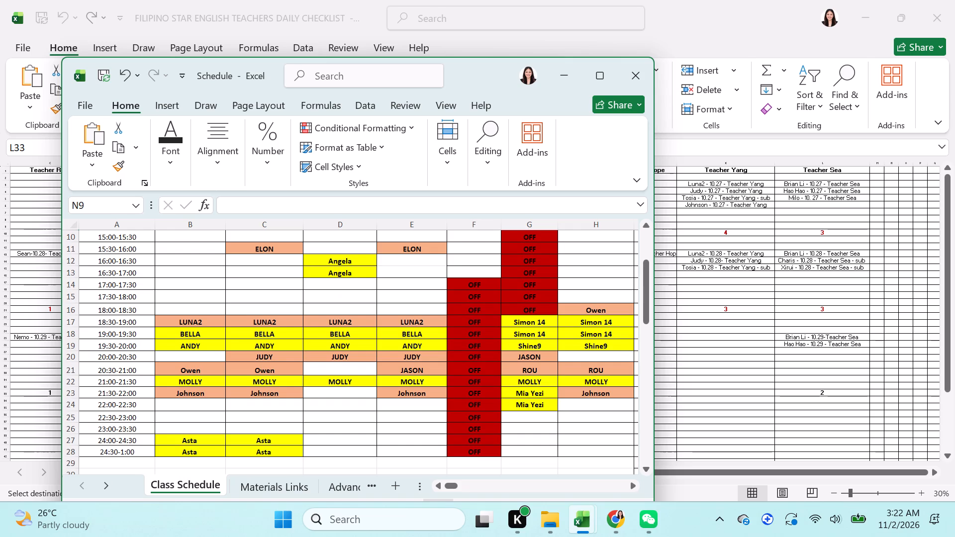
Paste the copied 10.29 entries under Teacher Yang in K25:K27 of the daily checklist and set their font size to 18.
click(715, 358)
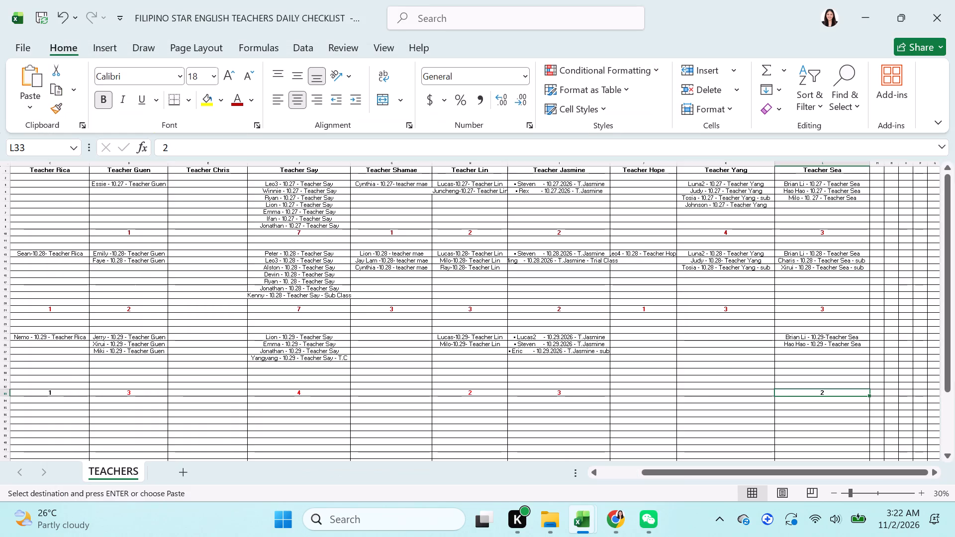
click(712, 339)
key(ctrl+v)
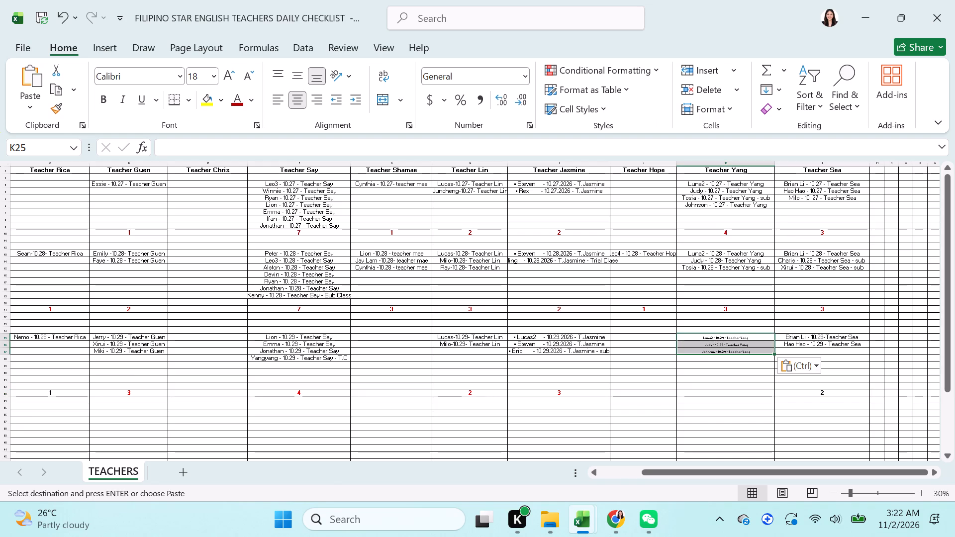
triple_click(229, 70)
double_click(229, 70)
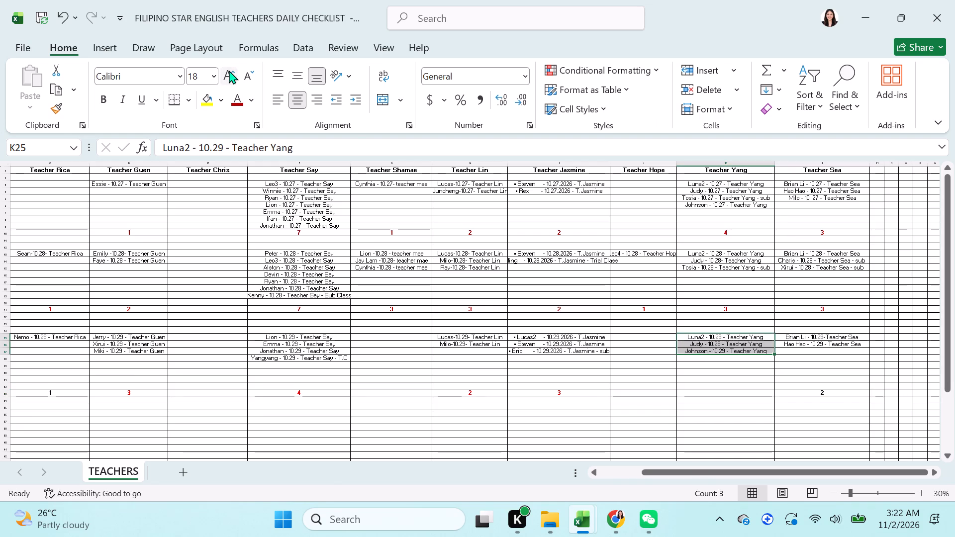
click(247, 77)
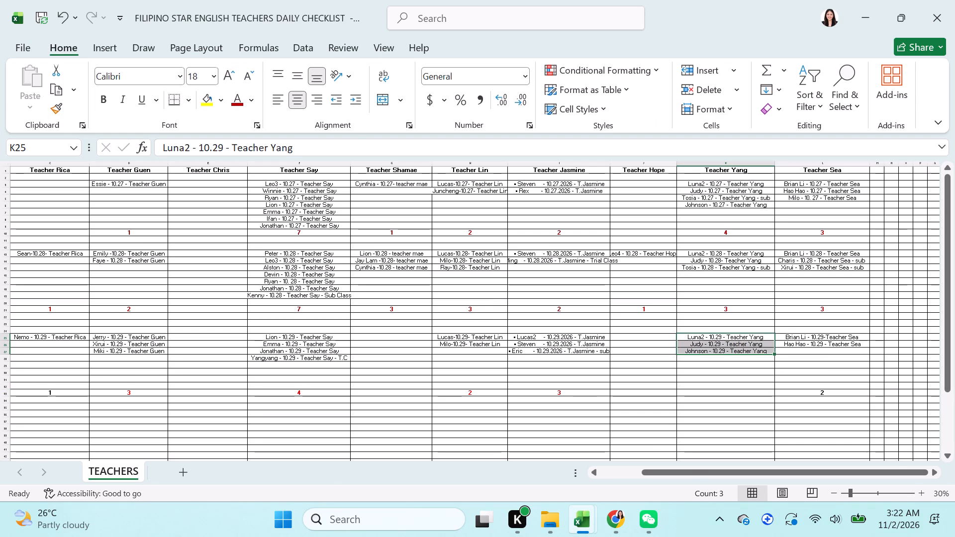
click(763, 368)
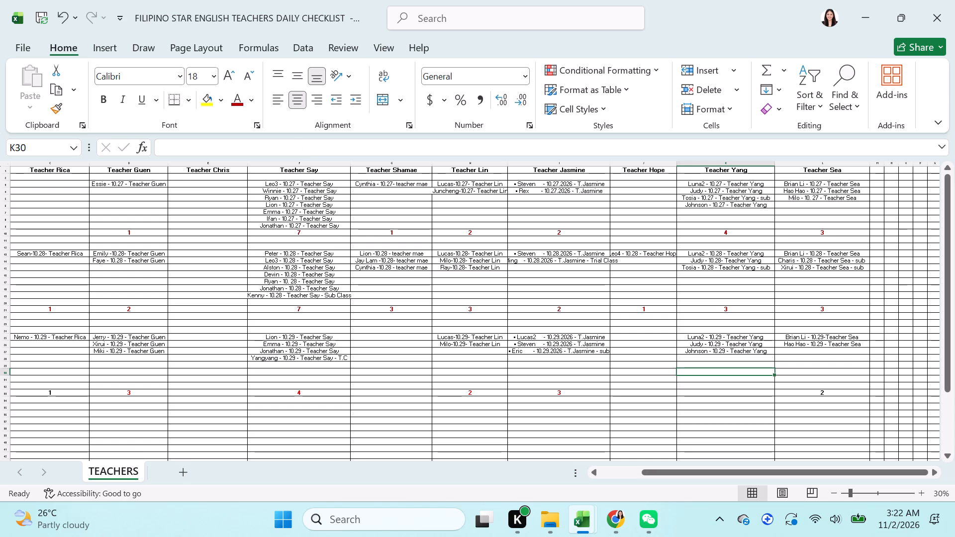
Switch to WeChat, search for jason and open the Jason私教课80+17 group chat.
click(646, 520)
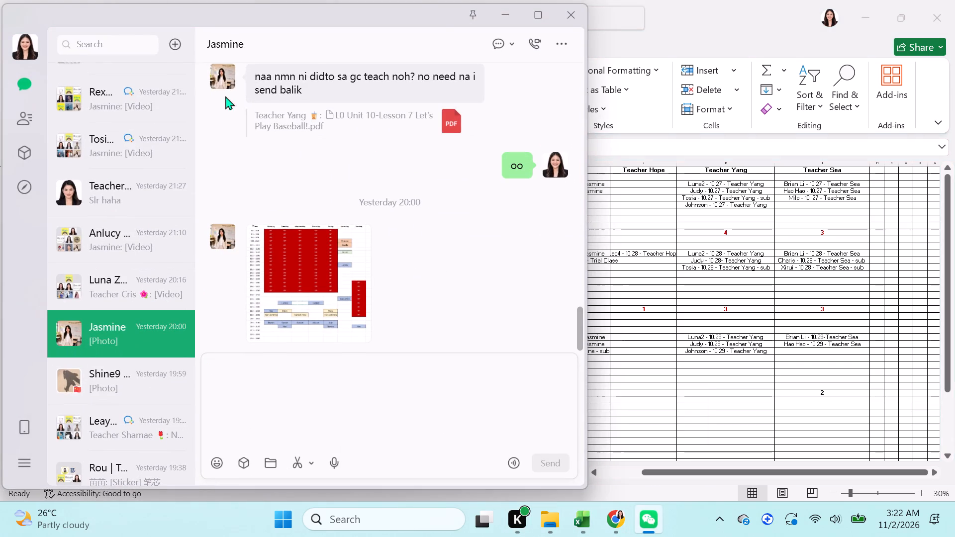
click(131, 45)
text(jason)
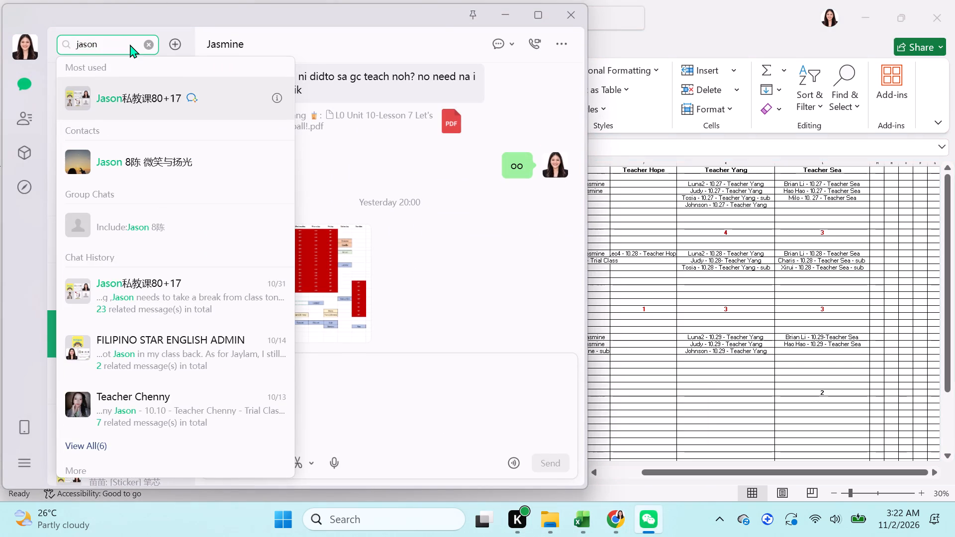
click(138, 94)
Read back through the Jason group chat's messages about Thursday's class and the remaining class count.
scroll(384, 310, up, 2)
scroll(384, 310, down, 3)
scroll(384, 310, up, 4)
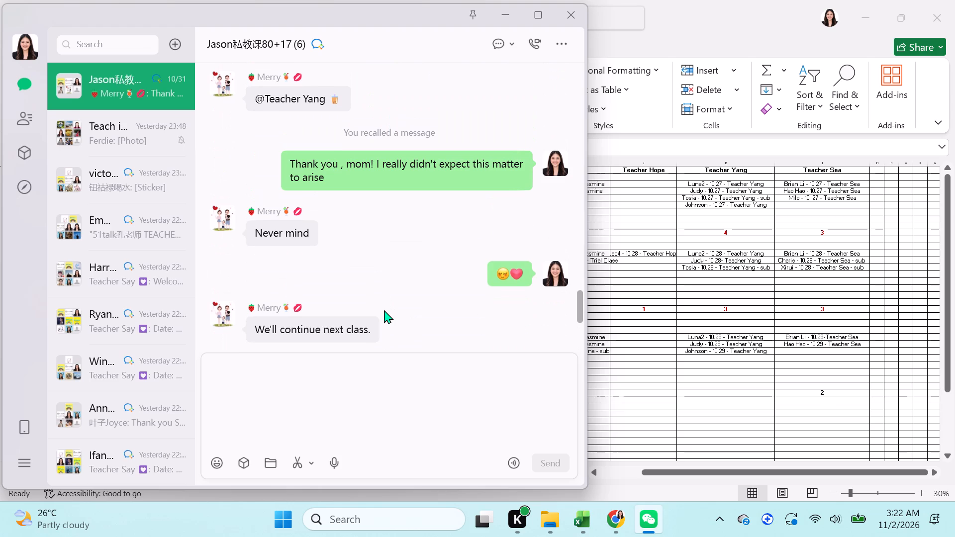
scroll(384, 310, up, 1)
scroll(384, 310, down, 2)
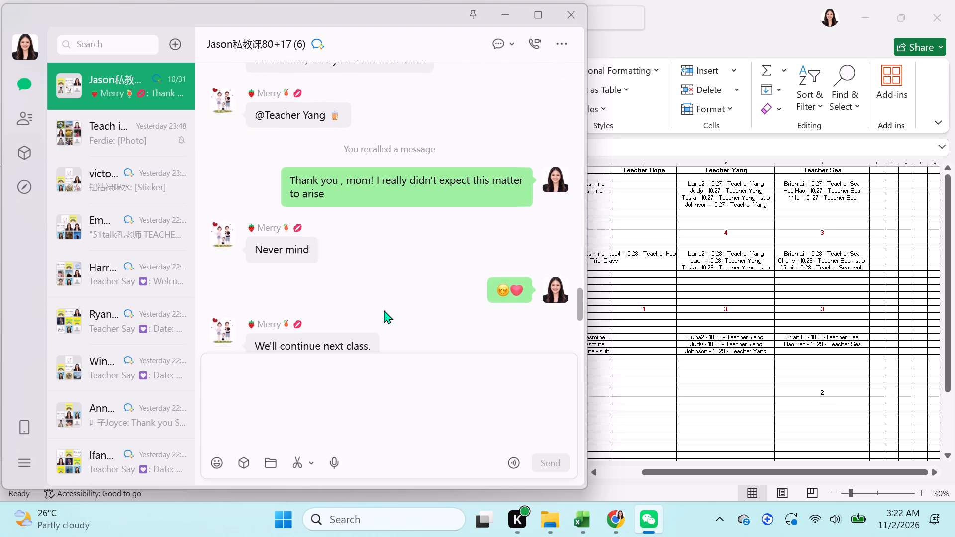
scroll(384, 310, up, 5)
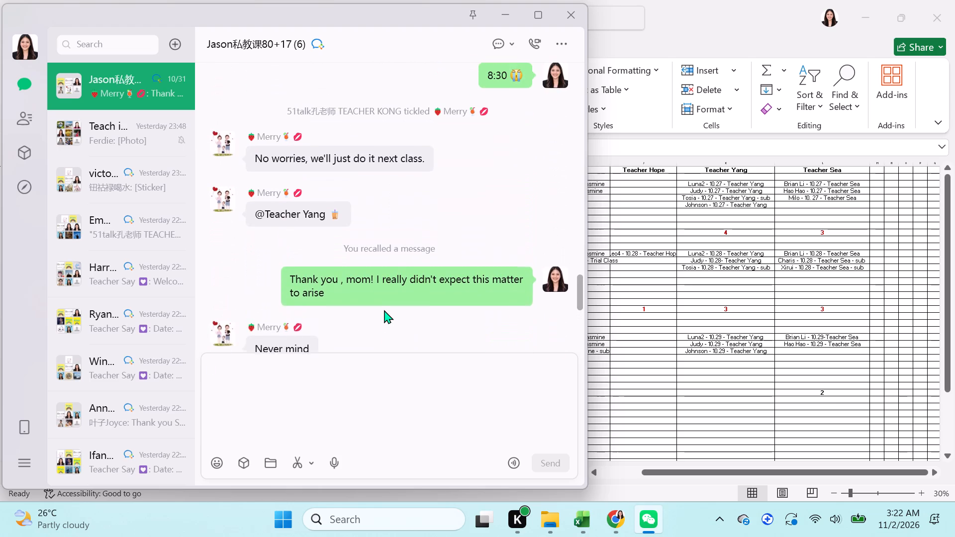
scroll(384, 310, up, 7)
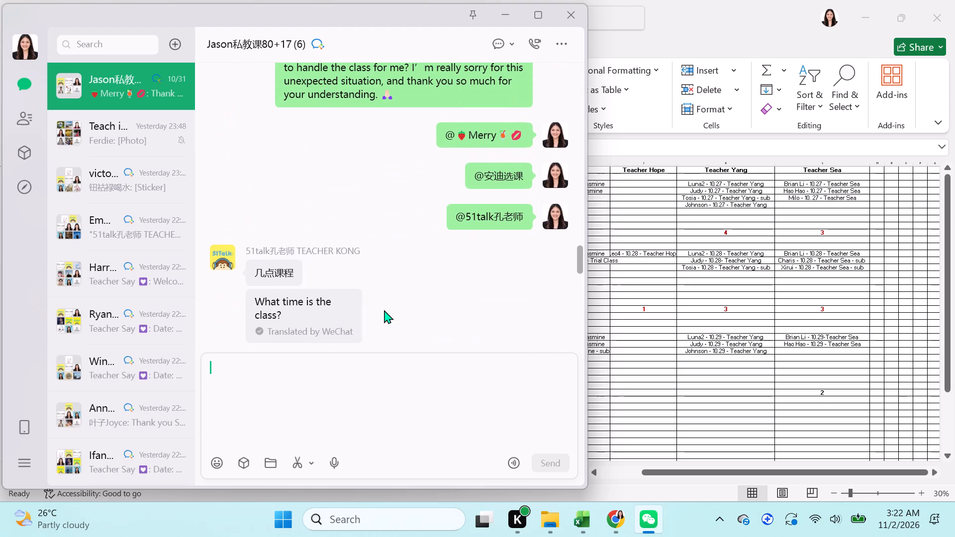
scroll(384, 310, up, 2)
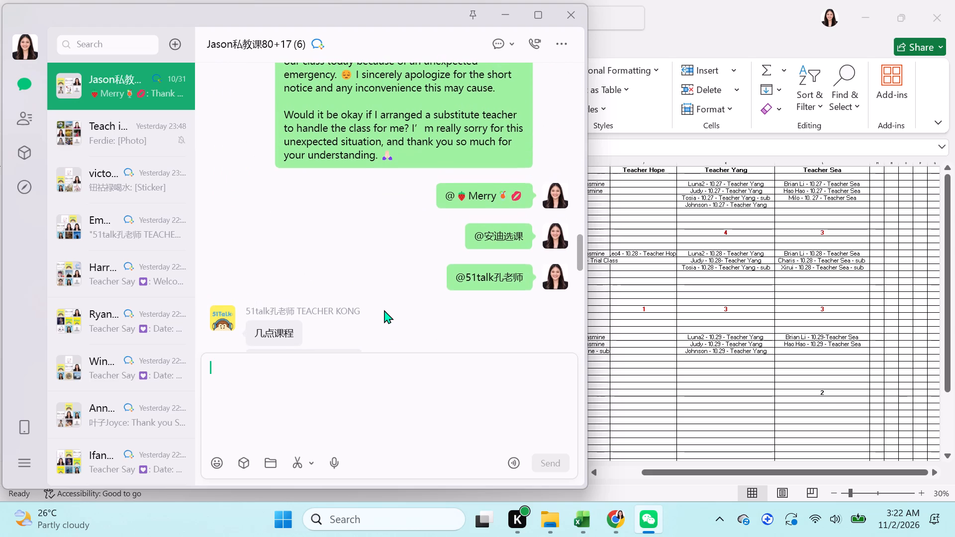
scroll(384, 310, up, 1)
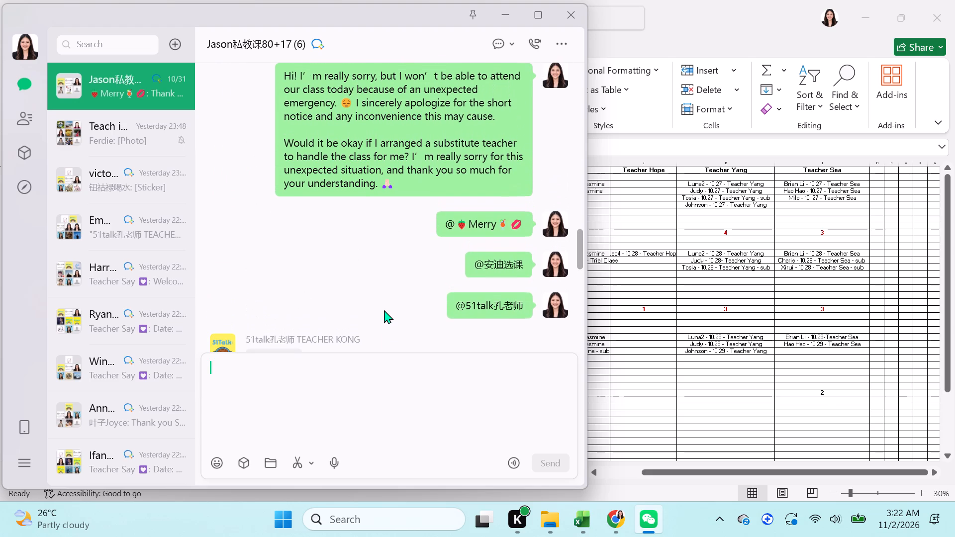
scroll(384, 310, up, 1)
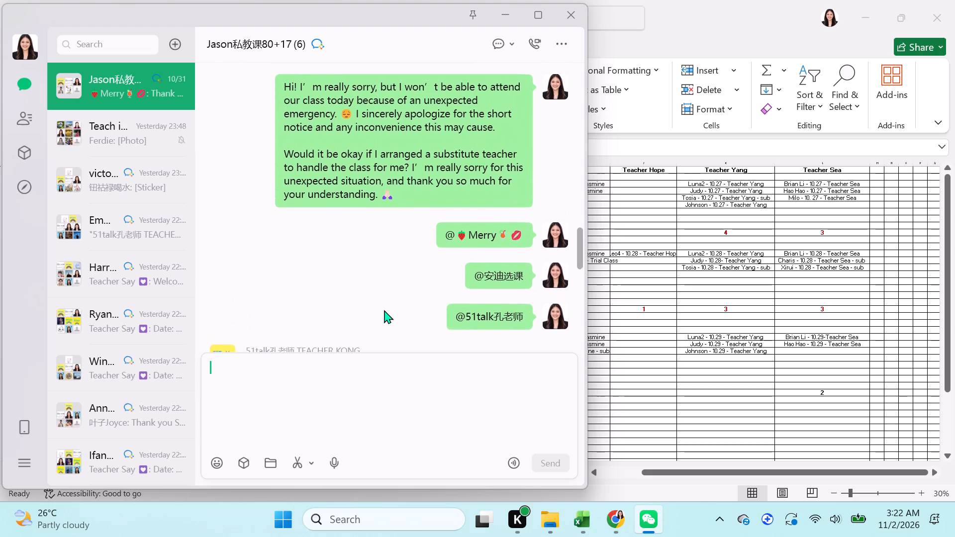
scroll(384, 310, up, 2)
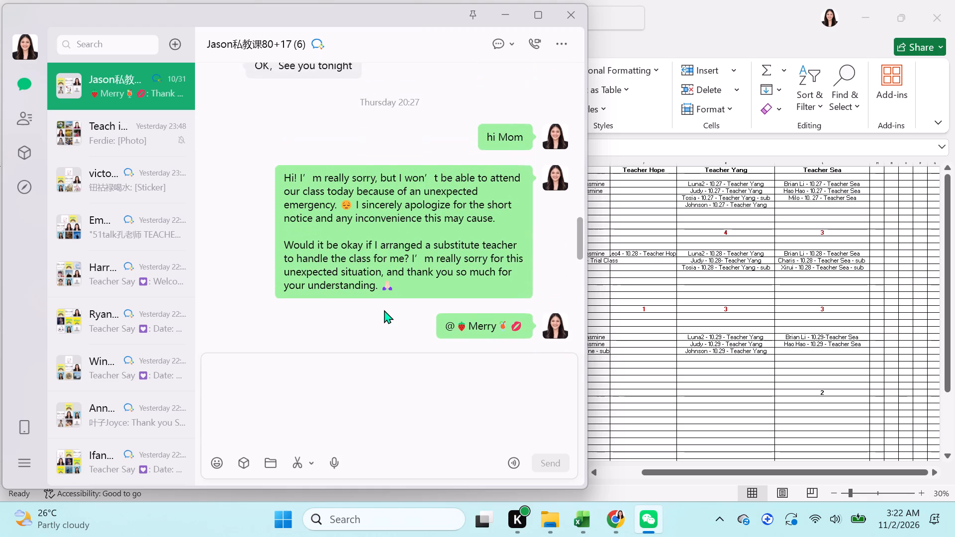
scroll(384, 310, up, 7)
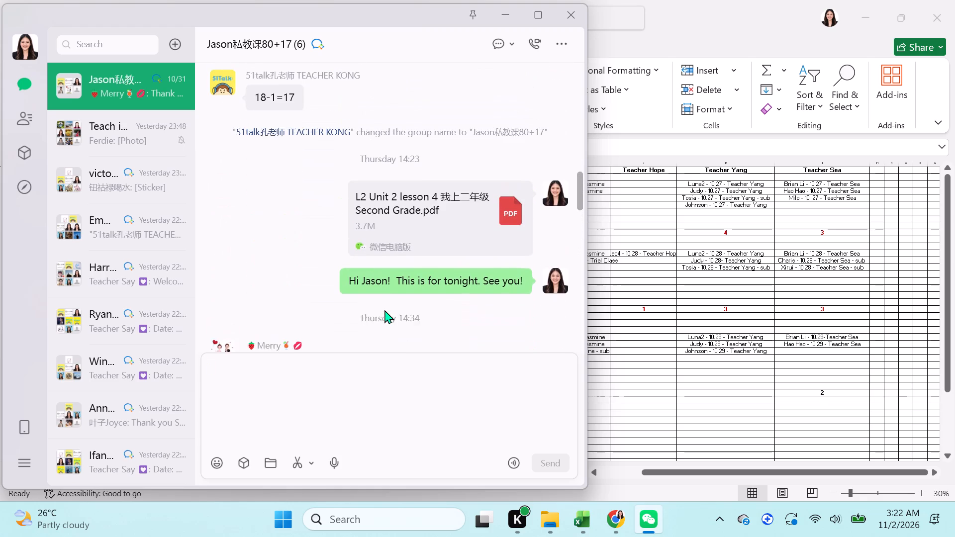
scroll(384, 310, up, 8)
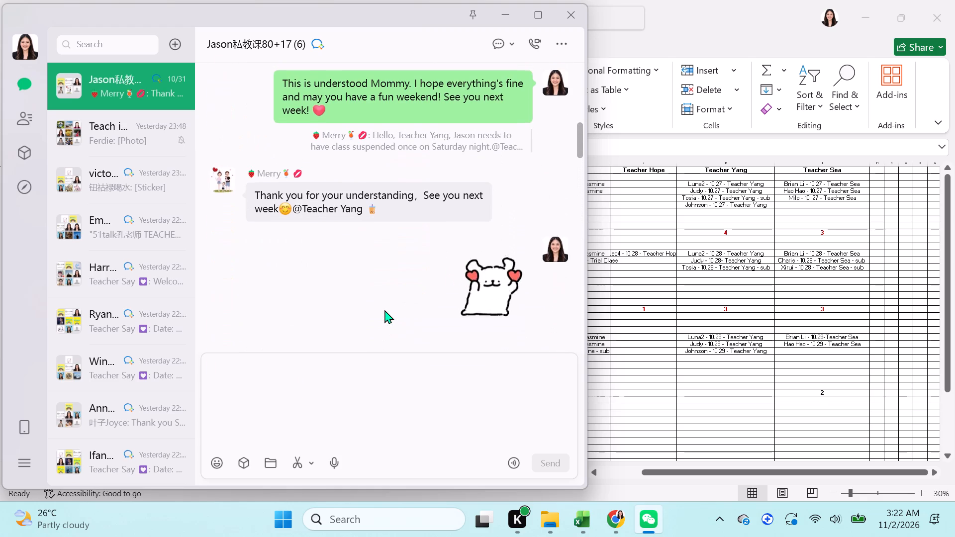
scroll(384, 310, down, 4)
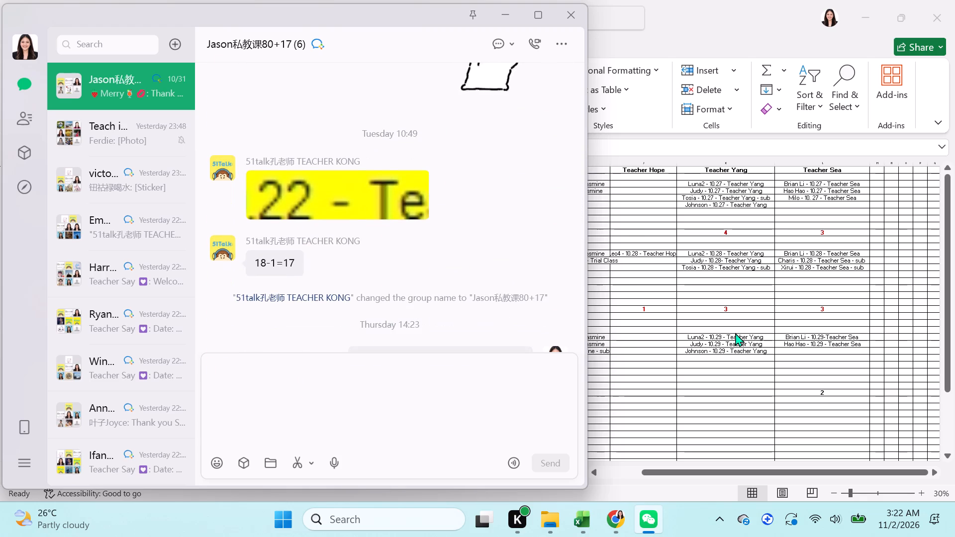
Return to the Excel daily checklist and enter 3 as Teacher Yang's 10.29 Thursday total in K33.
click(735, 333)
click(628, 389)
click(696, 390)
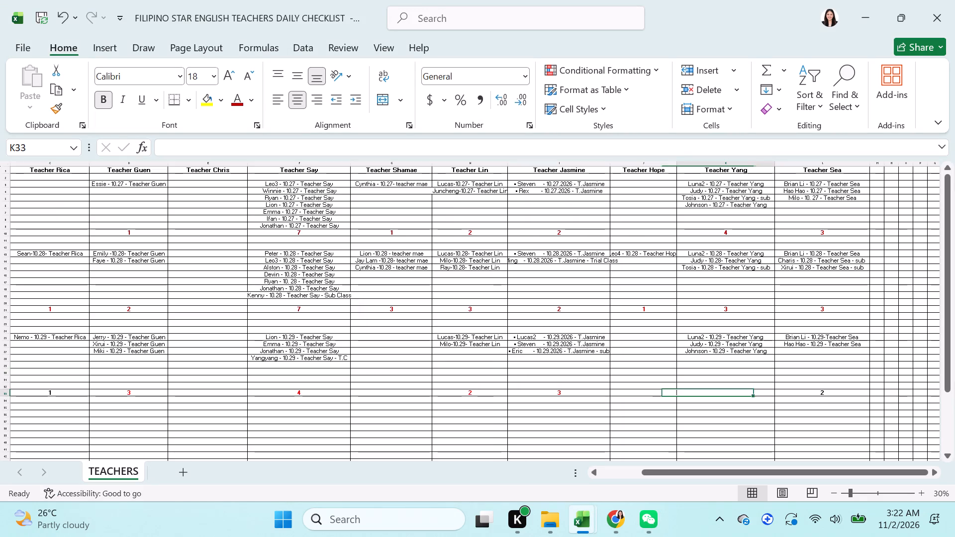
key(3)
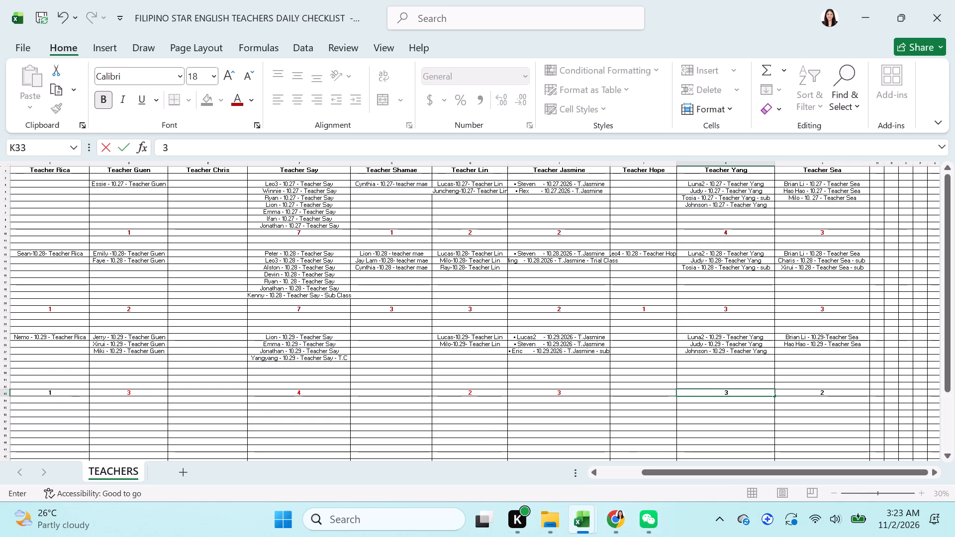
Apply the dark red font colour to the teachers' 10.29 Thursday totals across row 33.
drag(819, 392, 763, 391)
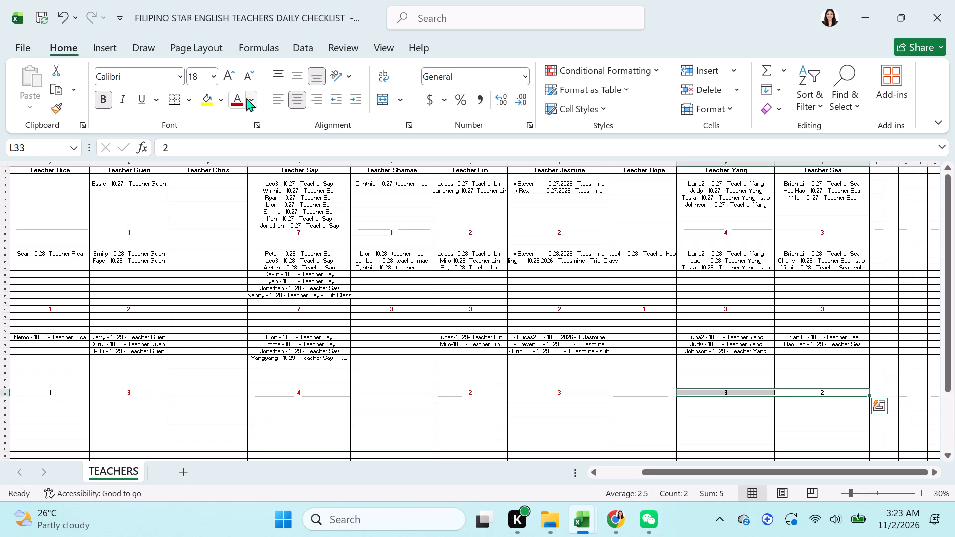
click(242, 98)
drag(590, 390, 313, 392)
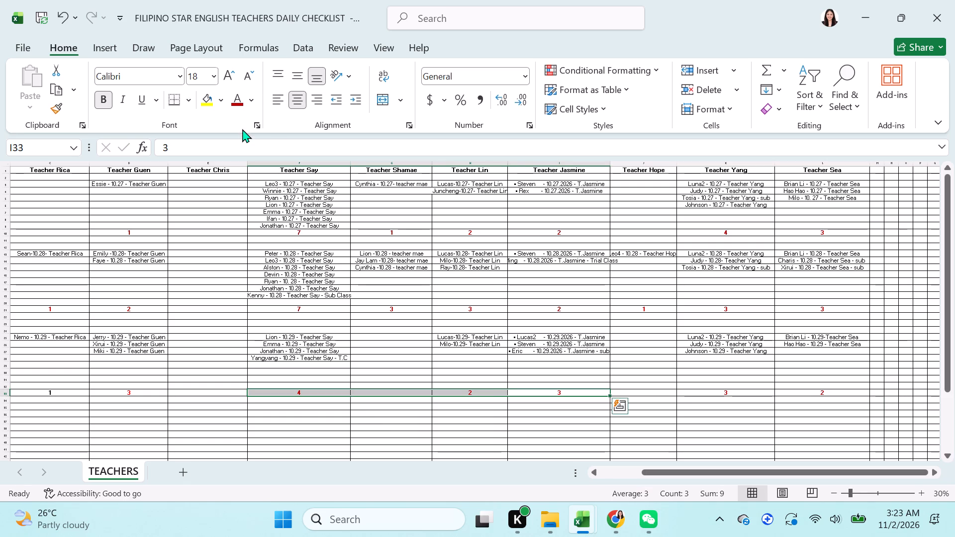
click(238, 105)
drag(146, 392, 89, 397)
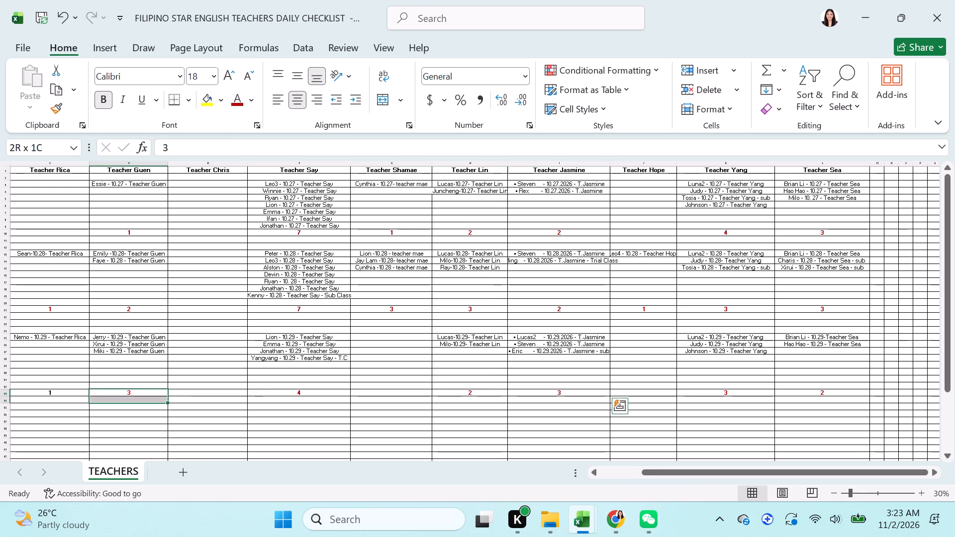
drag(89, 397, 78, 394)
click(235, 104)
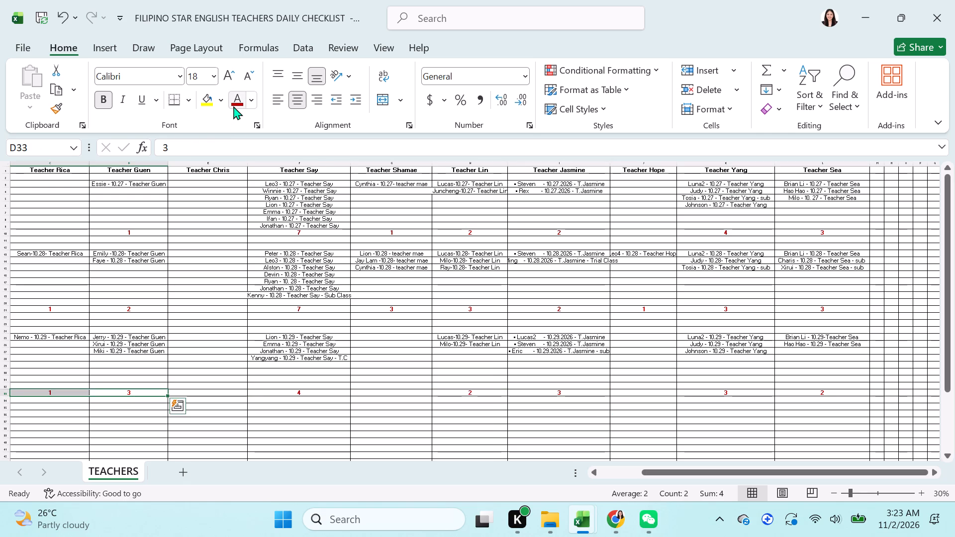
click(490, 426)
Go to Teacher Cris's cell B36 in the 10.30 Friday section and save the daily checklist.
drag(669, 471, 652, 470)
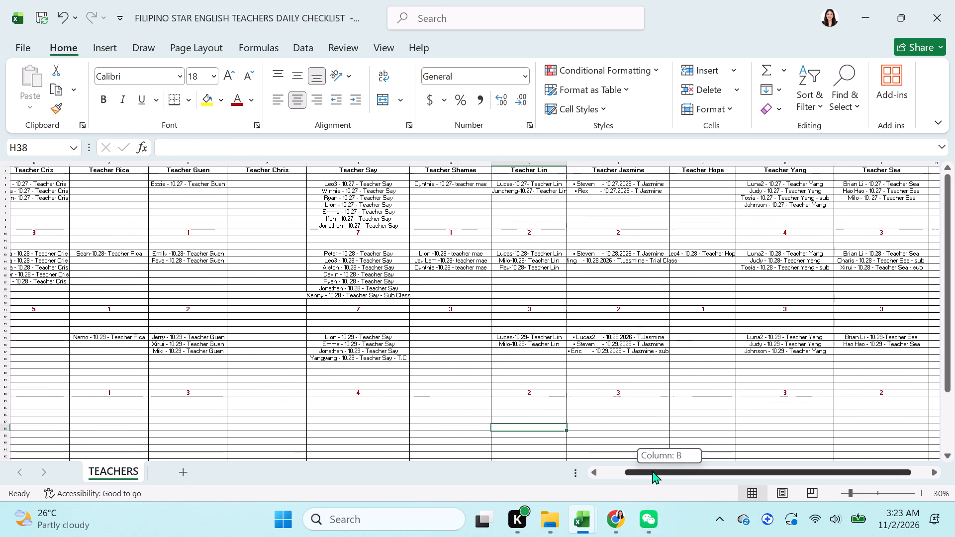
drag(652, 470, 648, 462)
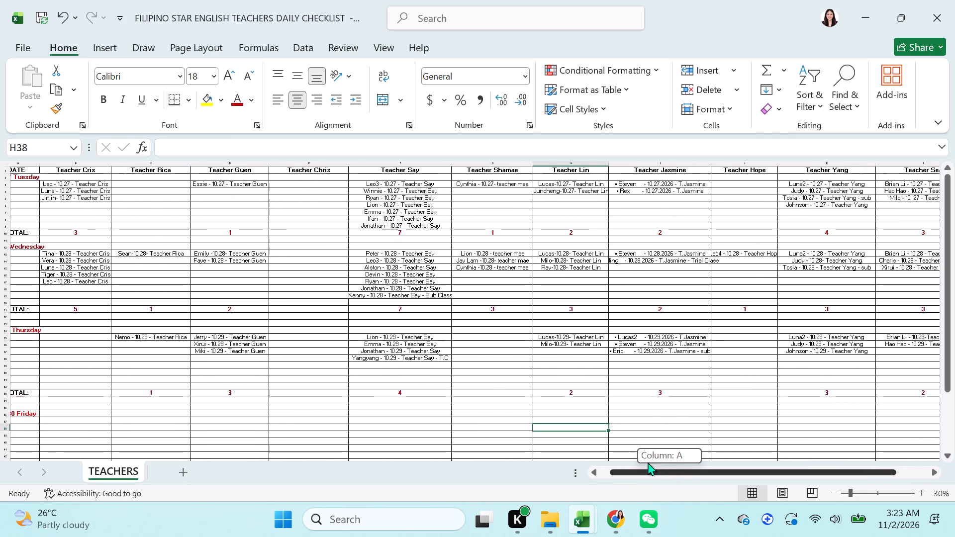
drag(648, 462, 667, 463)
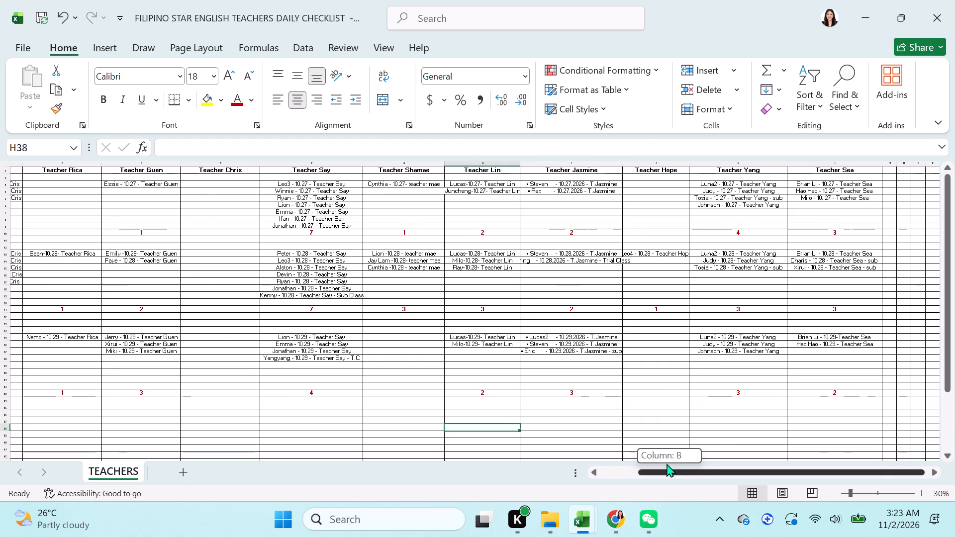
drag(667, 463, 562, 458)
scroll(199, 386, down, 2)
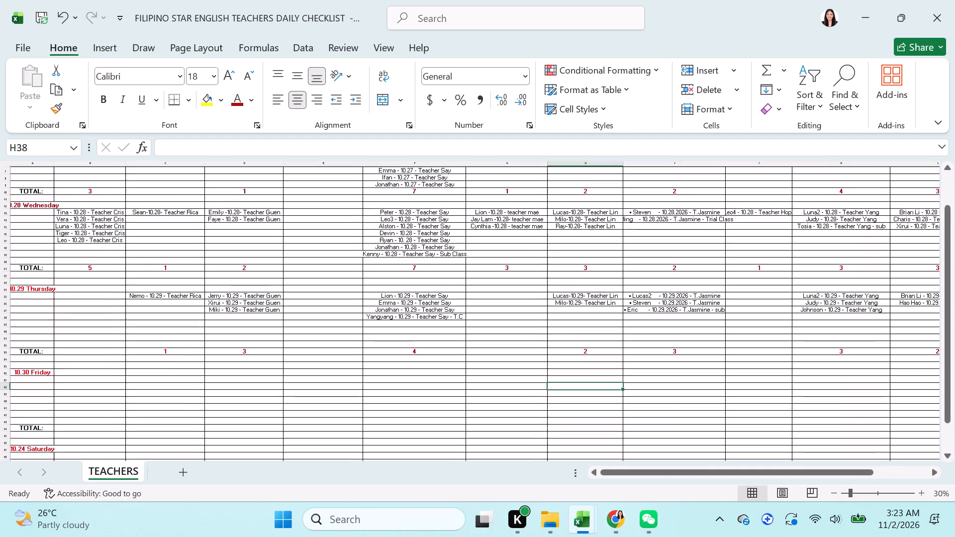
scroll(199, 386, down, 2)
click(90, 333)
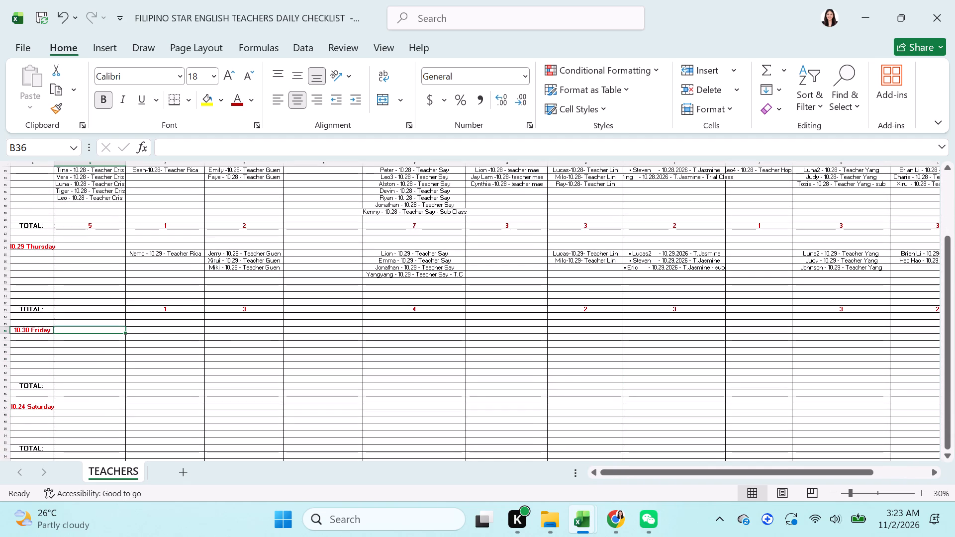
key(ctrl+s)
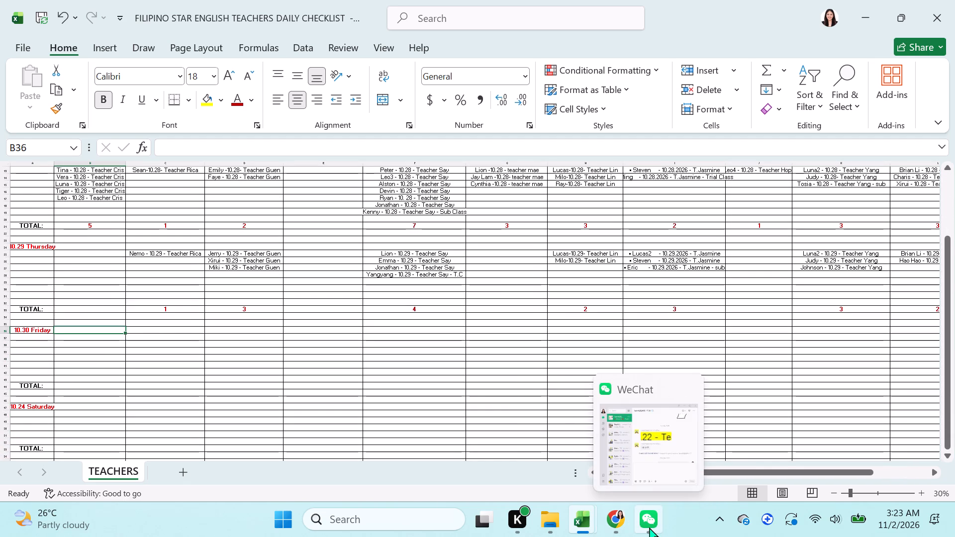
Switch to the Schedule workbook, save it, check Teacher Yang's entries in the SALARY sheet's FSE column, and return to the daily checklist.
click(544, 469)
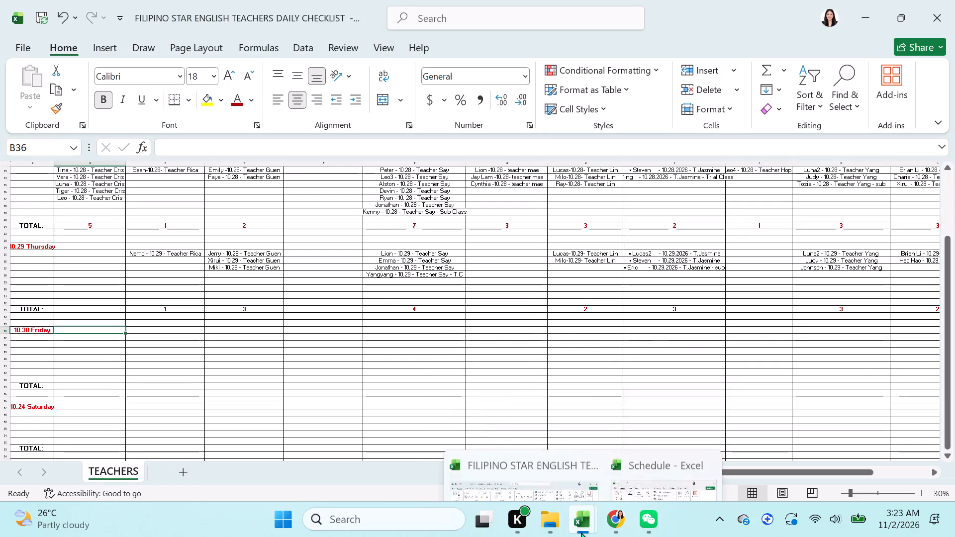
click(651, 458)
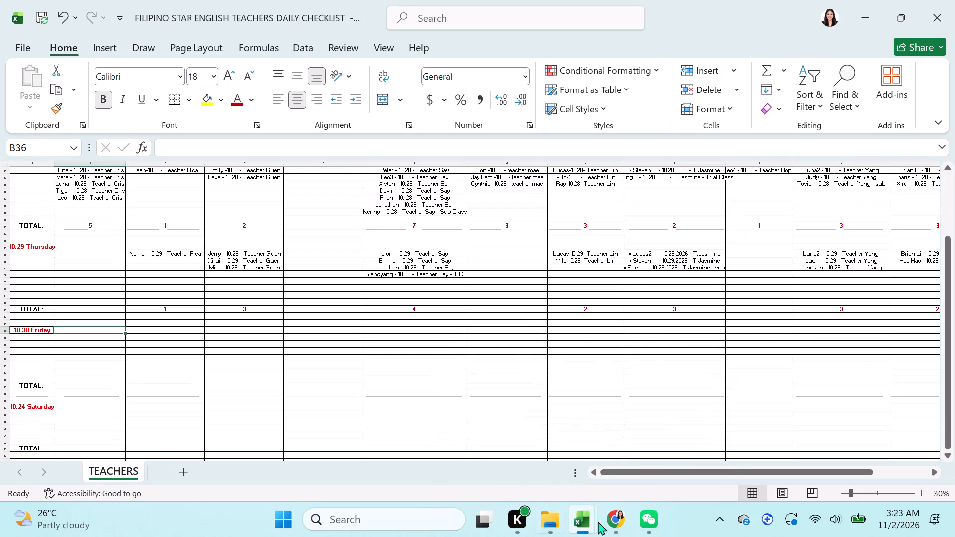
click(669, 464)
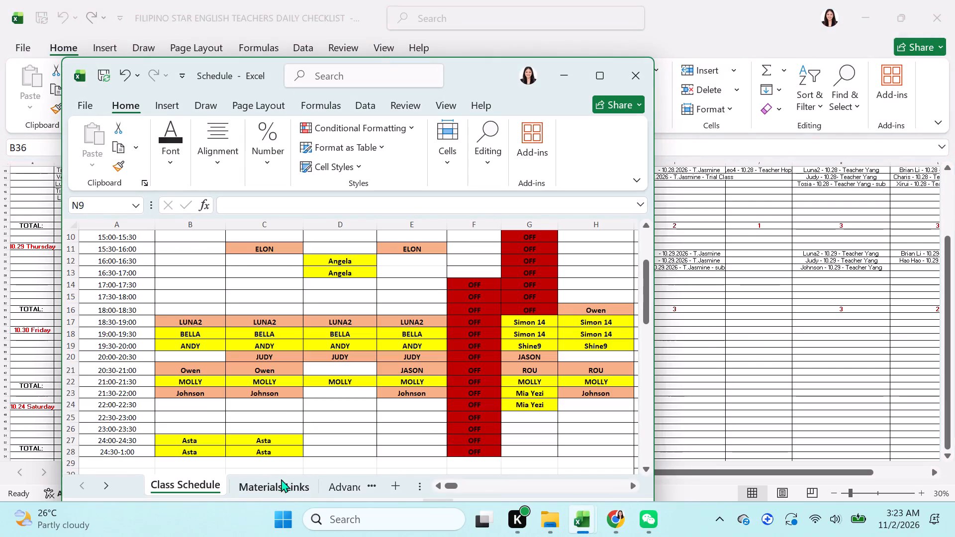
click(325, 488)
click(352, 488)
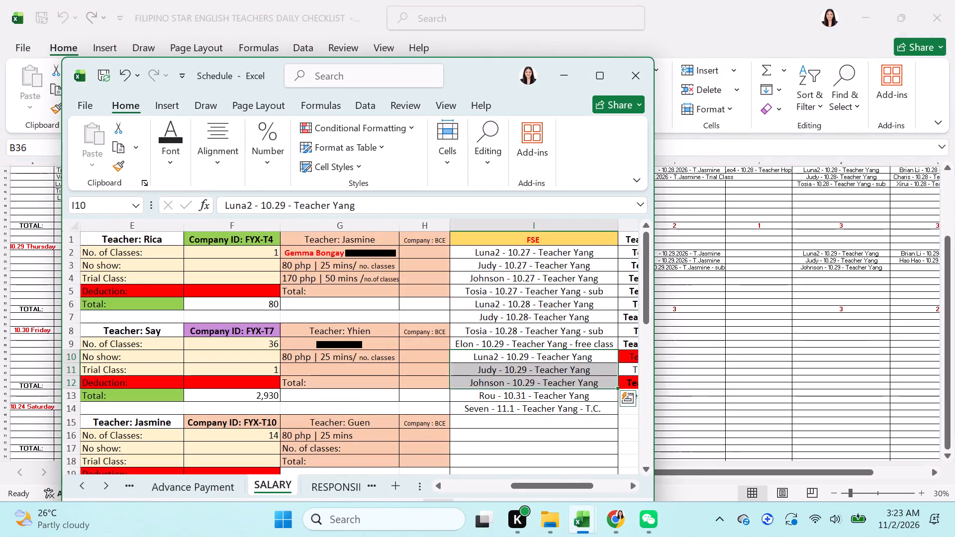
click(541, 398)
key(ctrl+s)
key(ctrl+s)
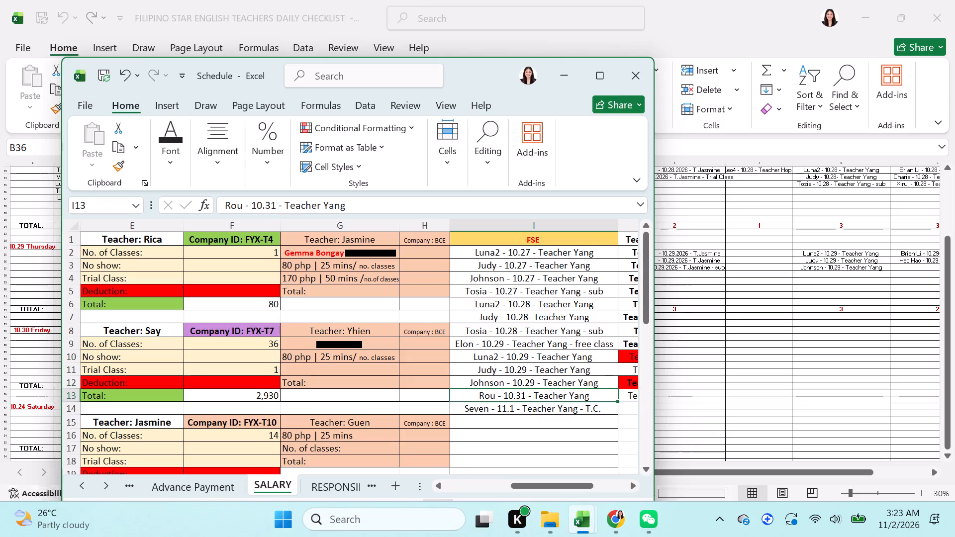
click(543, 415)
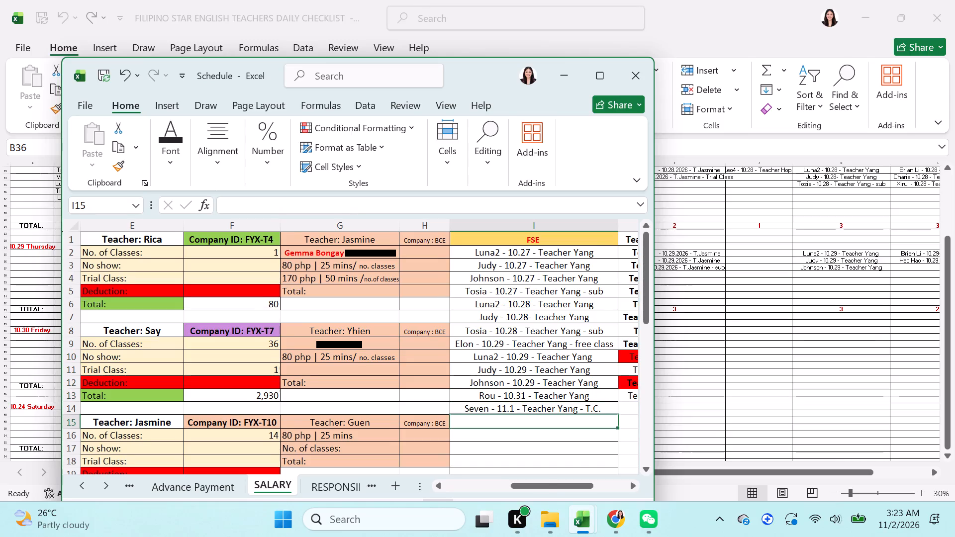
drag(538, 486, 543, 486)
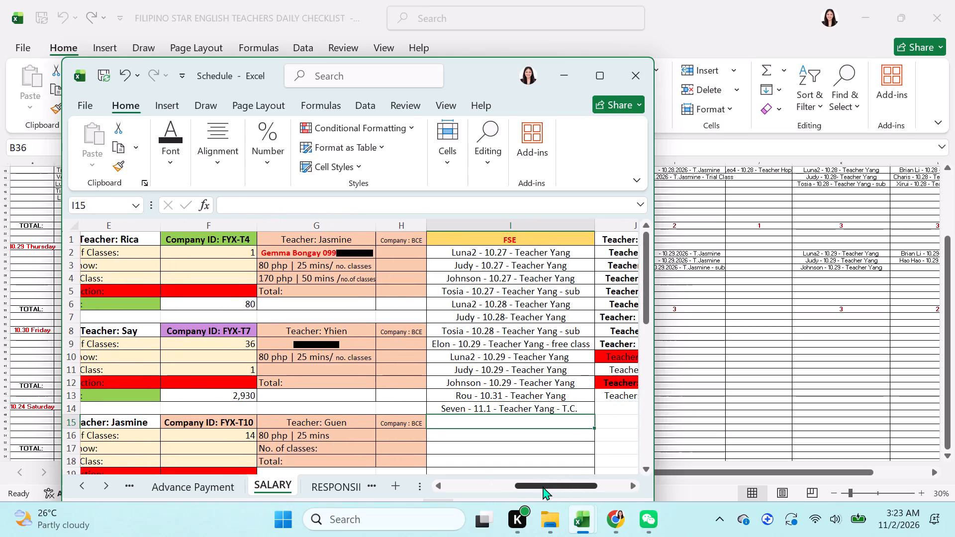
drag(543, 486, 550, 486)
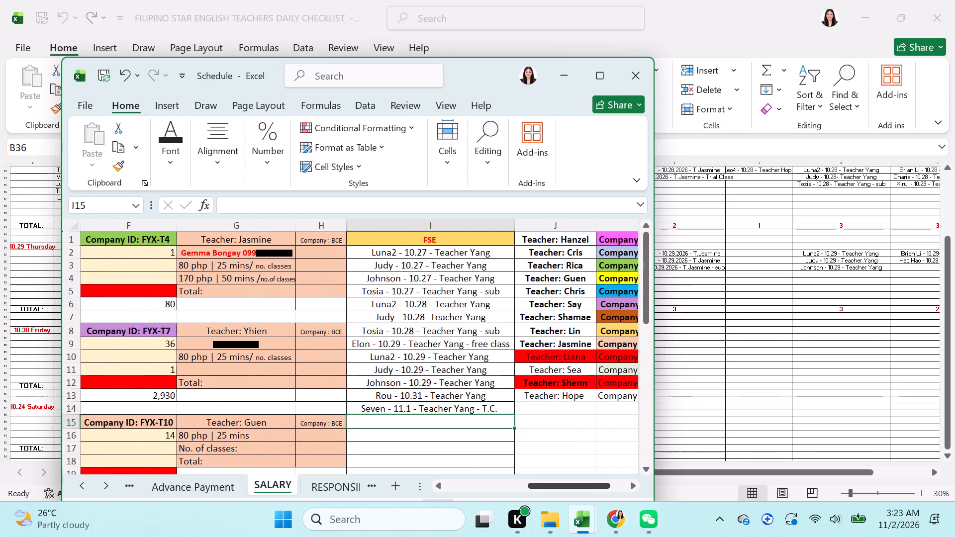
click(467, 397)
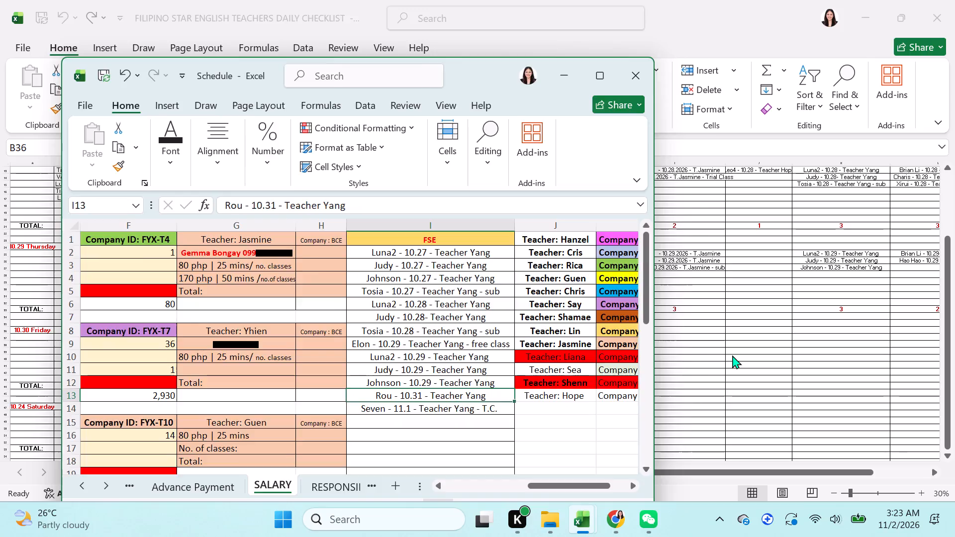
click(732, 355)
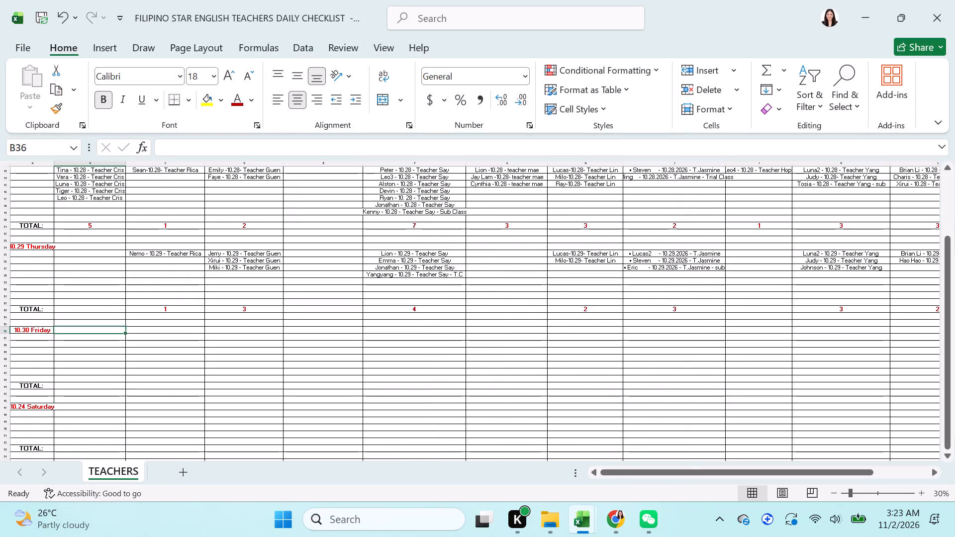
Look over the teachers' daily class entries and totals from the 10.27 Tuesday section down to the last Saturday section.
drag(619, 471, 600, 469)
scroll(44, 356, down, 1)
click(43, 383)
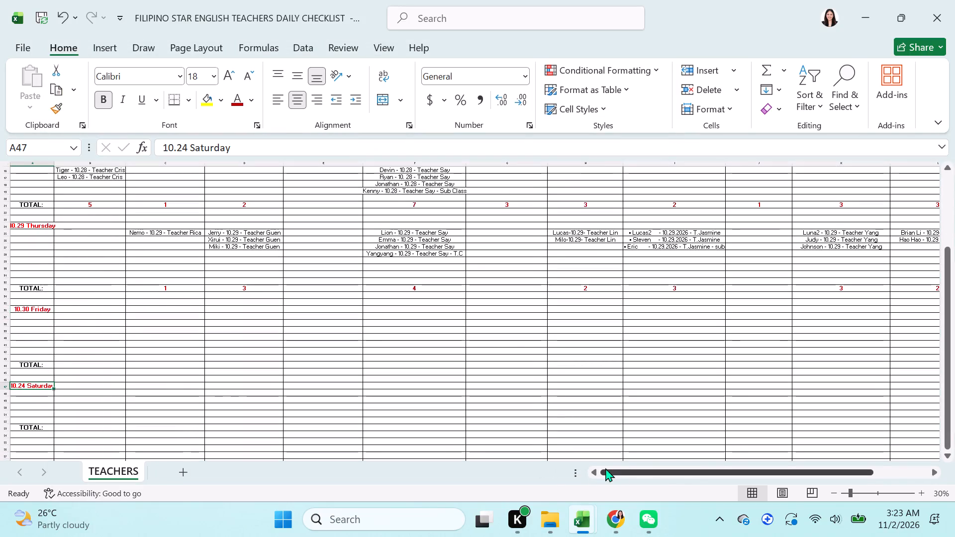
triple_click(593, 473)
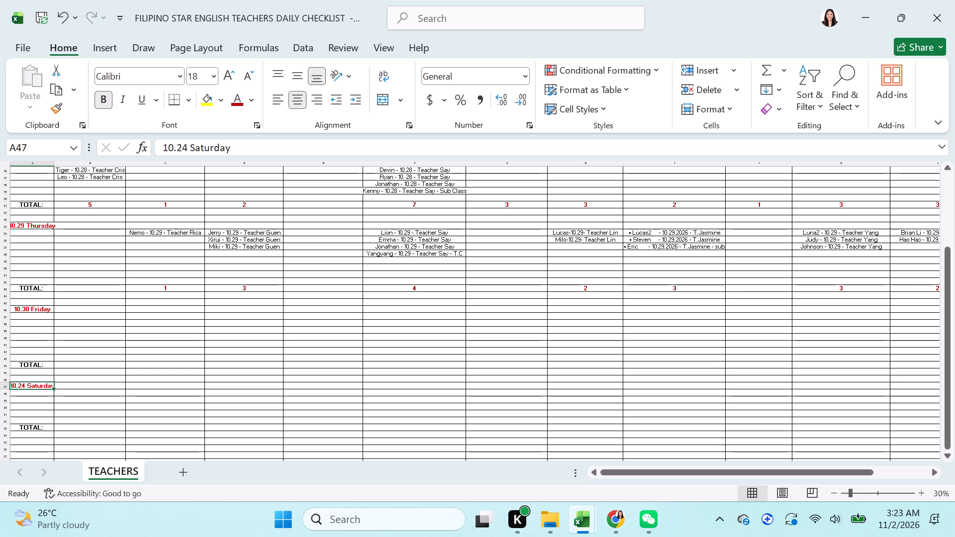
scroll(115, 336, up, 6)
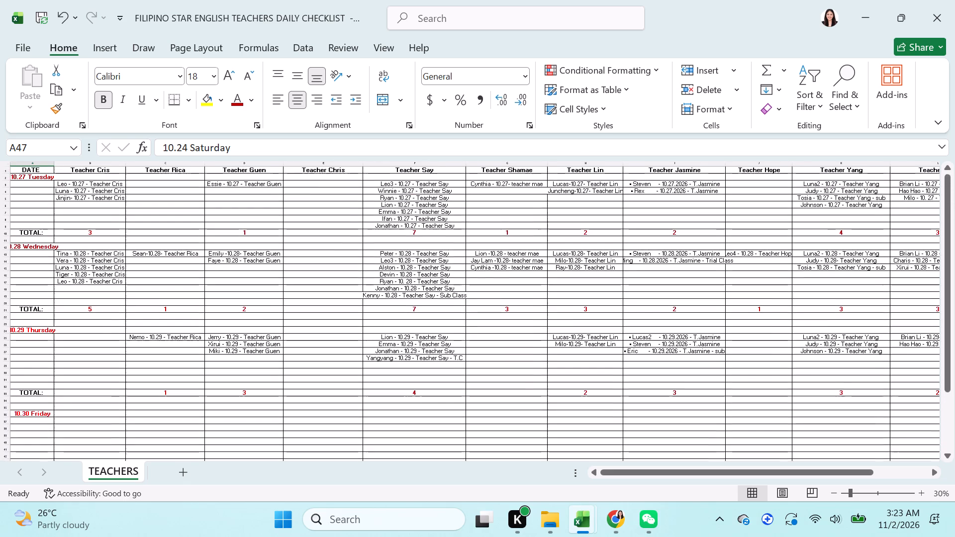
scroll(115, 336, down, 3)
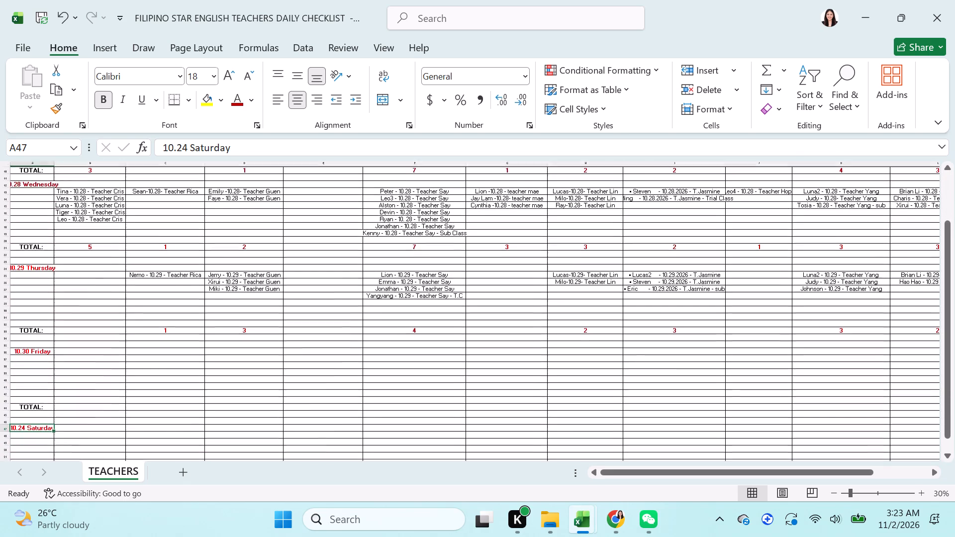
scroll(115, 336, up, 3)
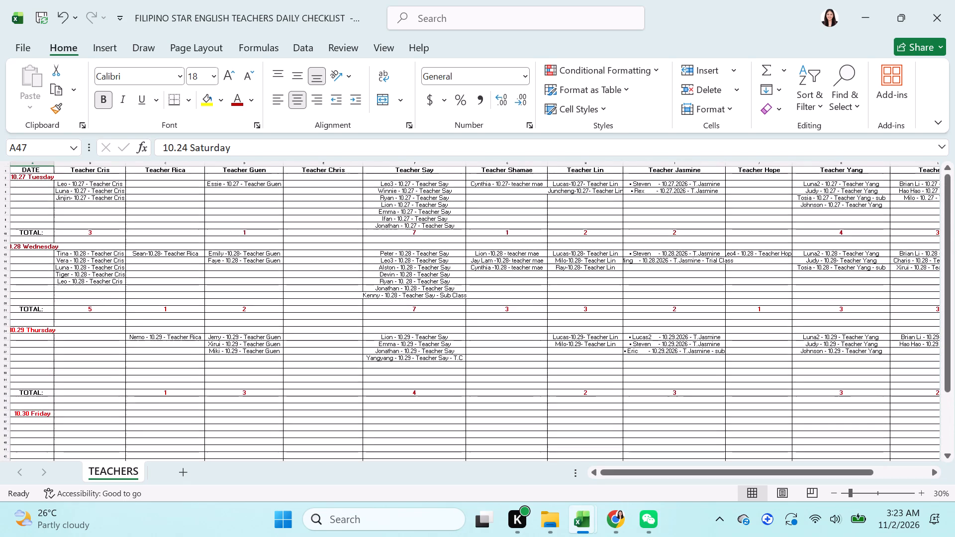
scroll(115, 336, up, 2)
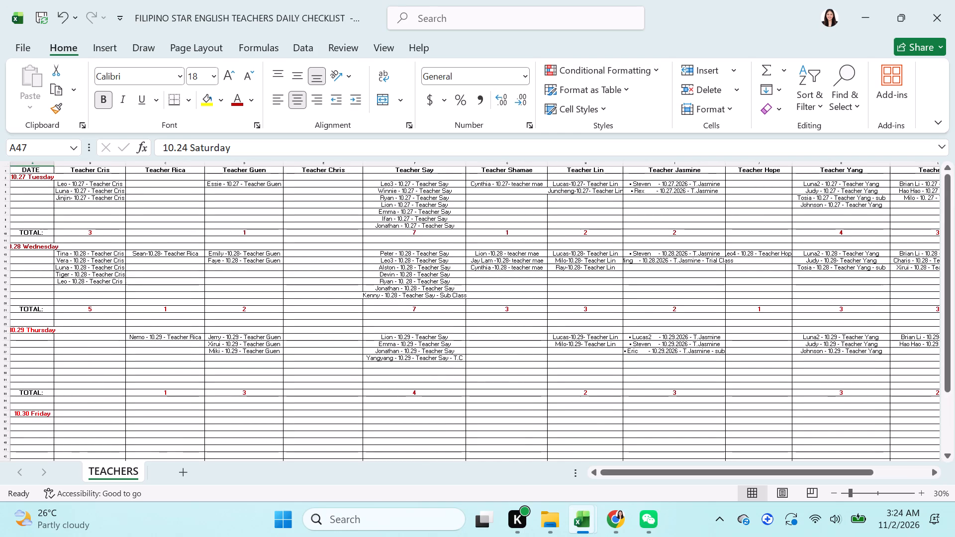
scroll(149, 353, down, 3)
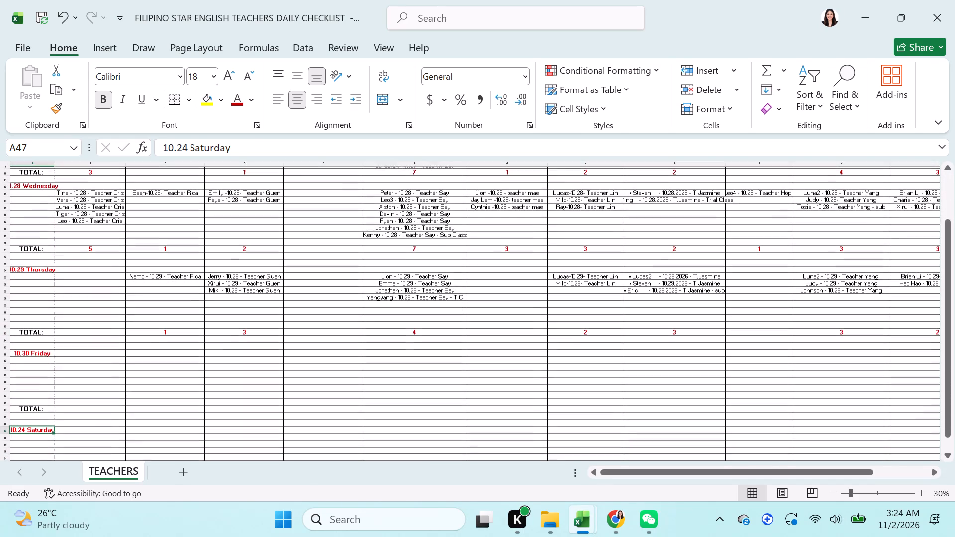
Select B37 for Teacher Cris's 10.30 Friday list, and copy her 10.30 class entries, Luna to Daisy, from the Facebook group chat.
click(80, 358)
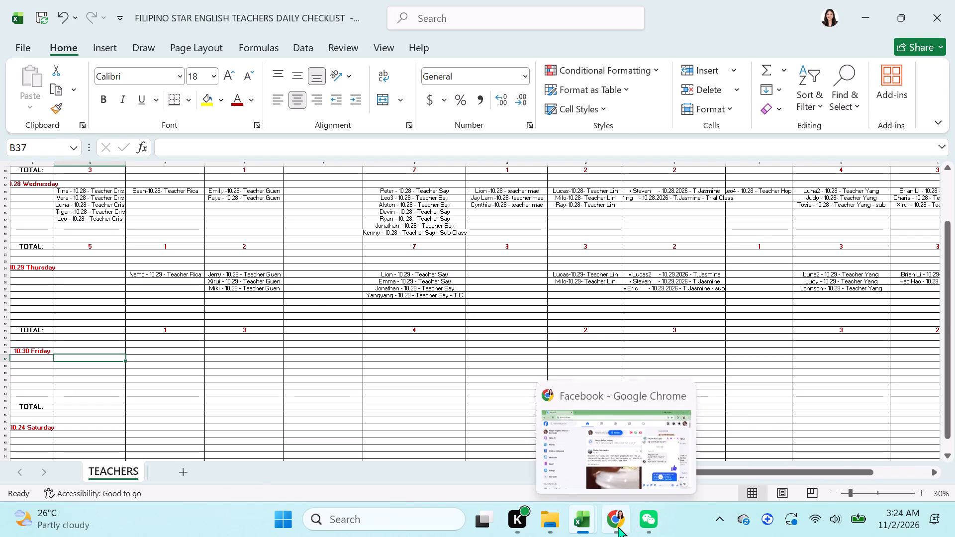
click(618, 526)
scroll(787, 289, down, 8)
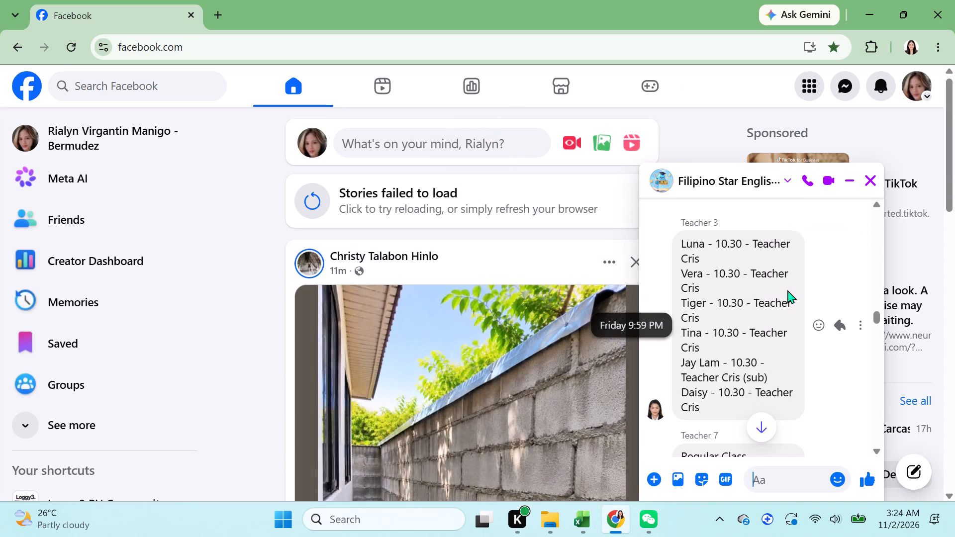
drag(705, 407, 690, 326)
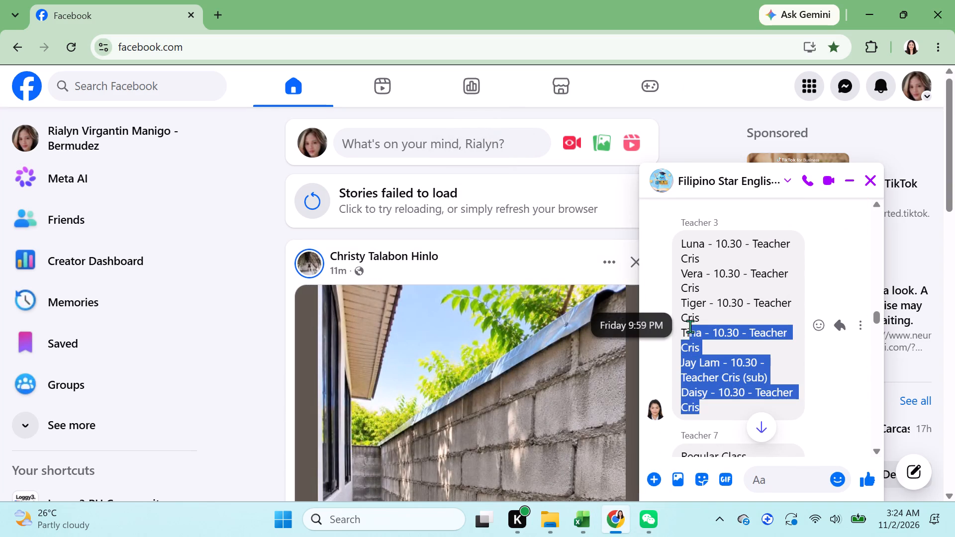
drag(690, 326, 677, 244)
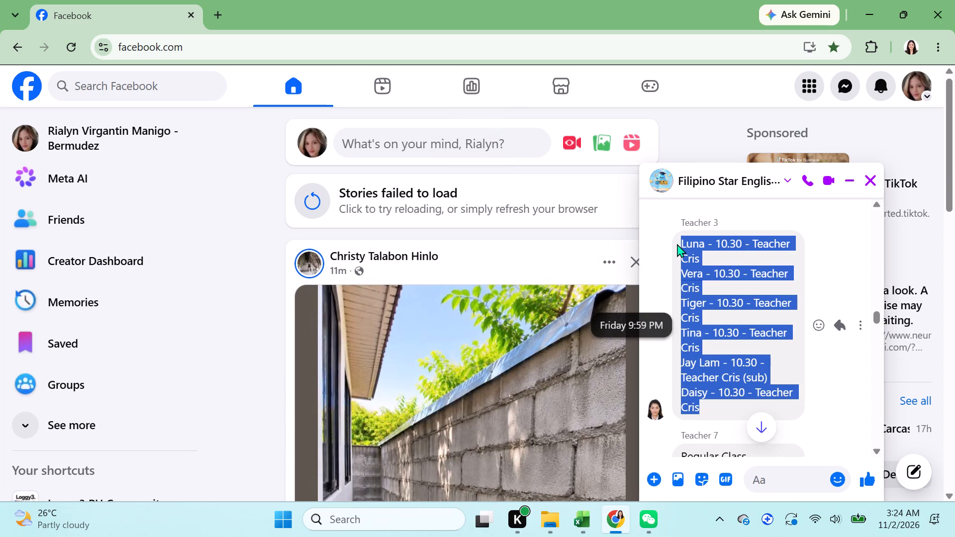
key(ctrl+c)
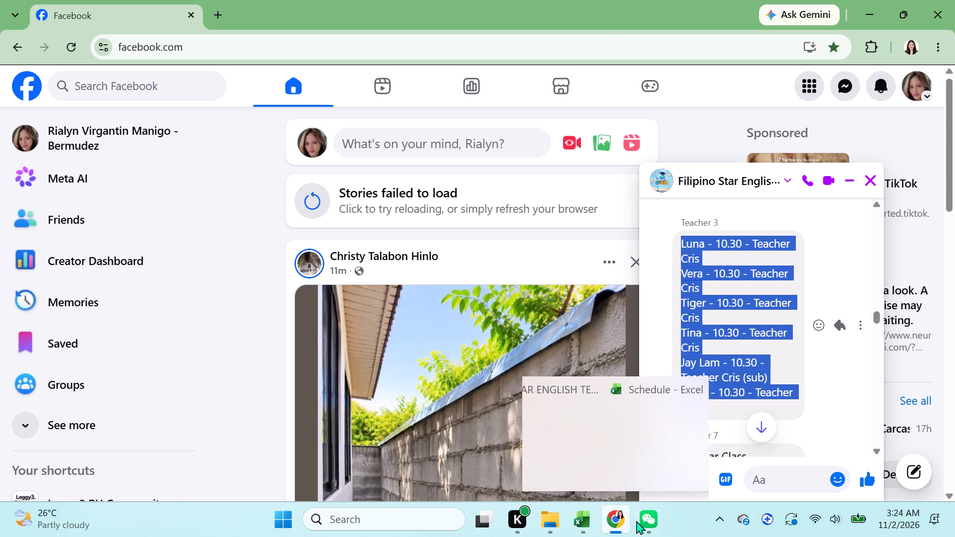
Pass the copied list through the Weixin message box, cut it out, and paste it into the Excel daily checklist from B37 down.
click(640, 522)
click(350, 426)
key(ctrl+v)
key(ctrl+a)
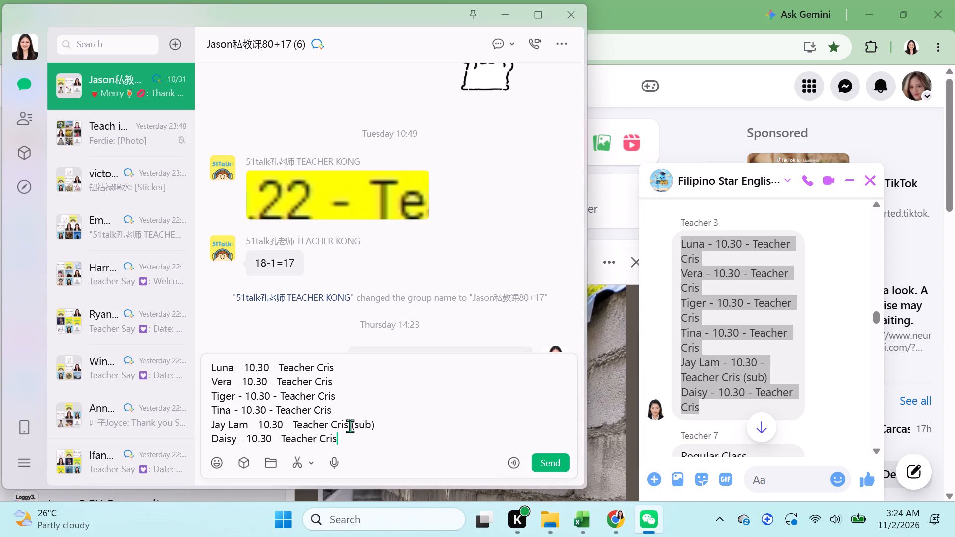
key(ctrl+x)
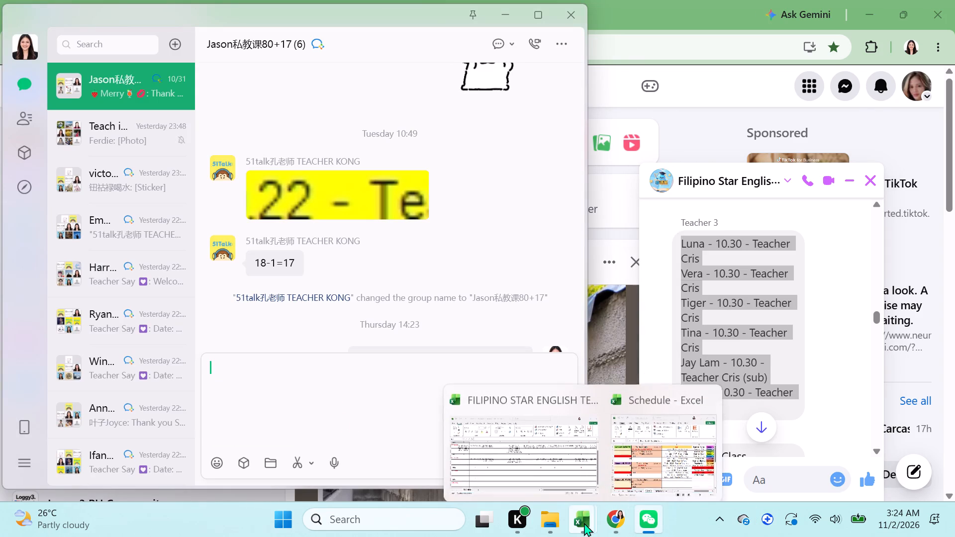
click(570, 477)
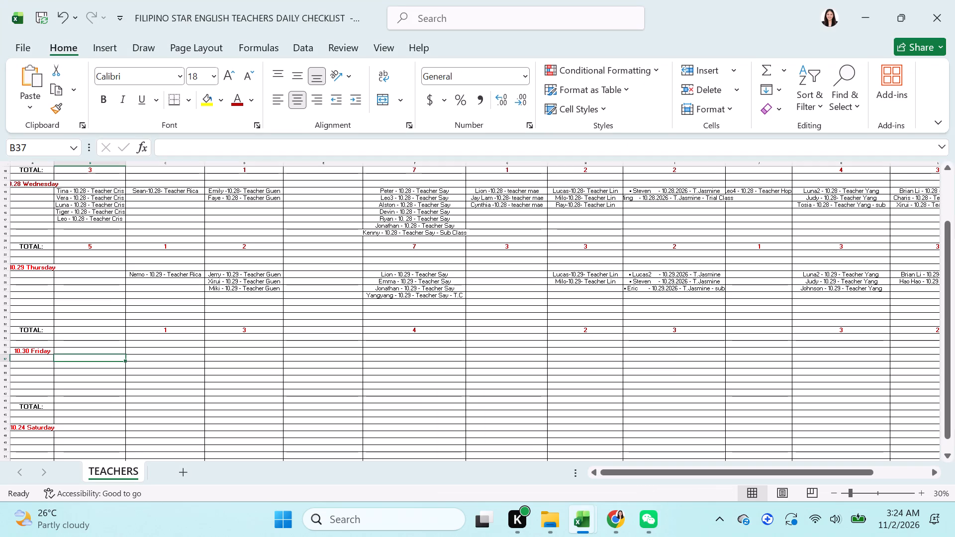
key(ctrl+v)
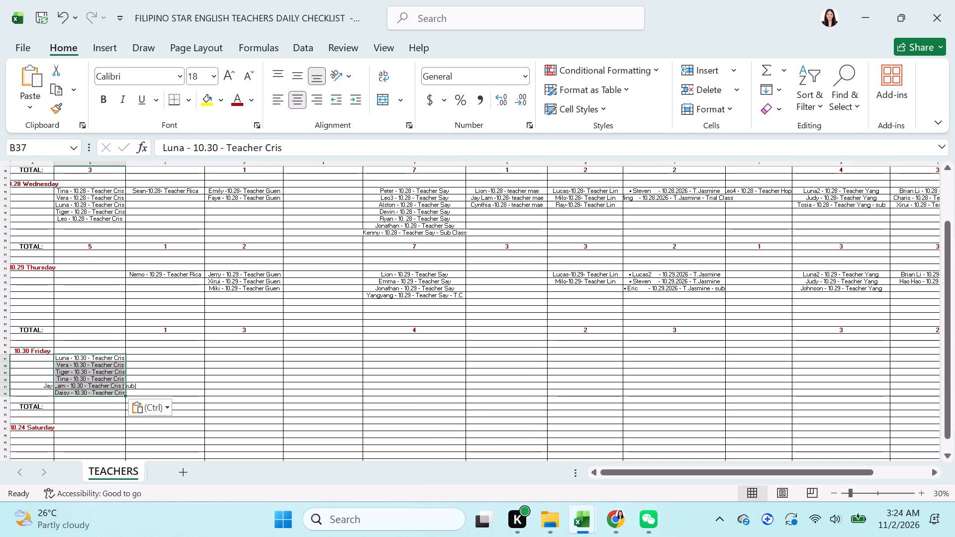
drag(123, 163, 138, 167)
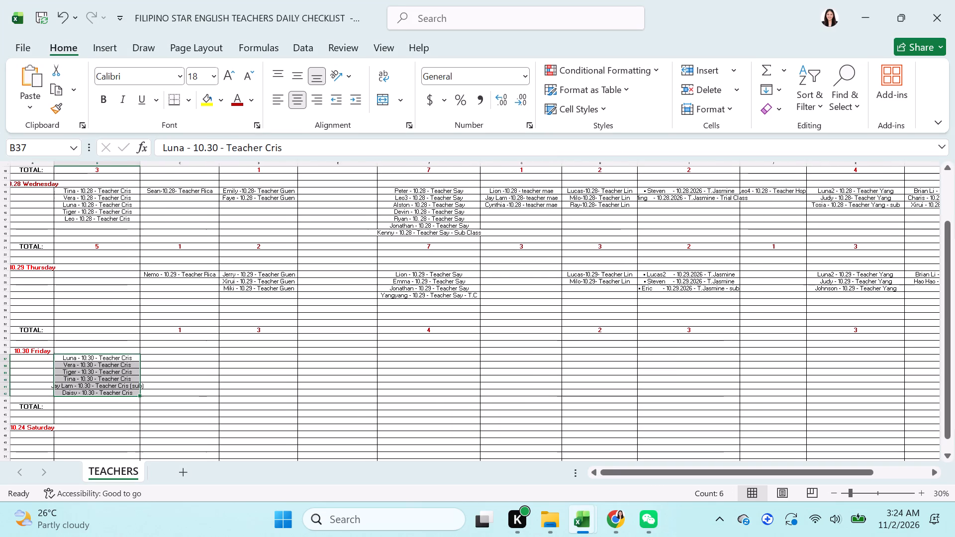
drag(137, 164, 146, 167)
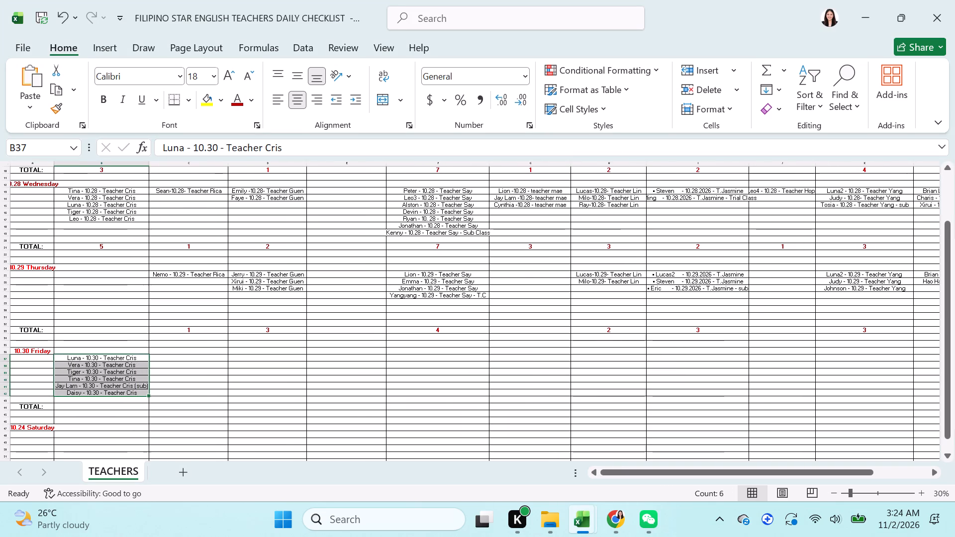
click(91, 408)
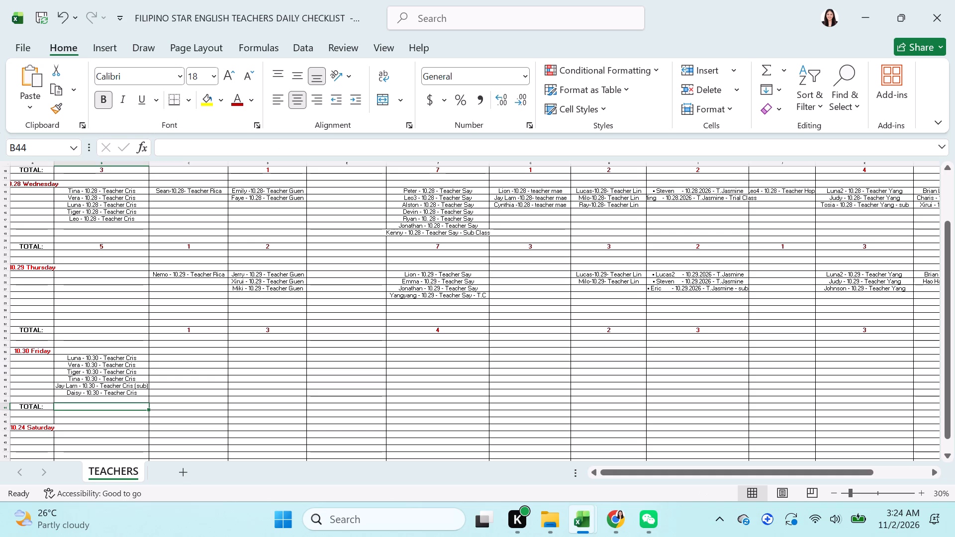
Return to the Facebook group chat and copy Teacher Say's 10.30 class entries, Devin to Alston, without the Regular Class heading.
click(190, 352)
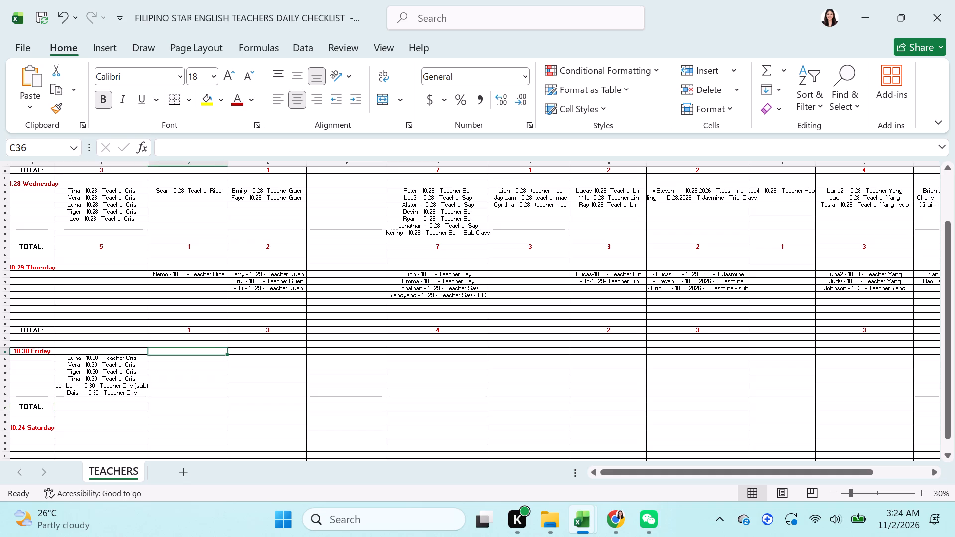
click(194, 360)
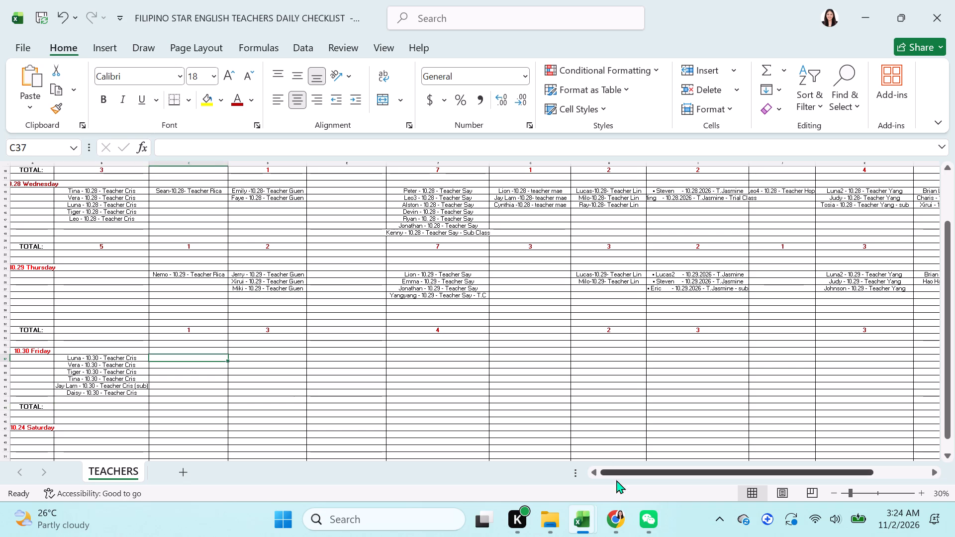
click(622, 518)
scroll(730, 362, down, 3)
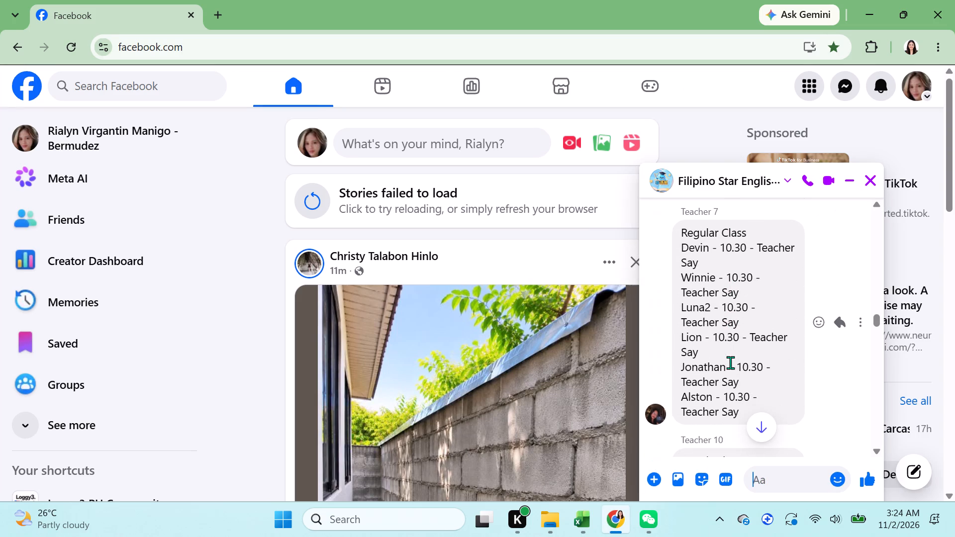
drag(740, 407, 692, 260)
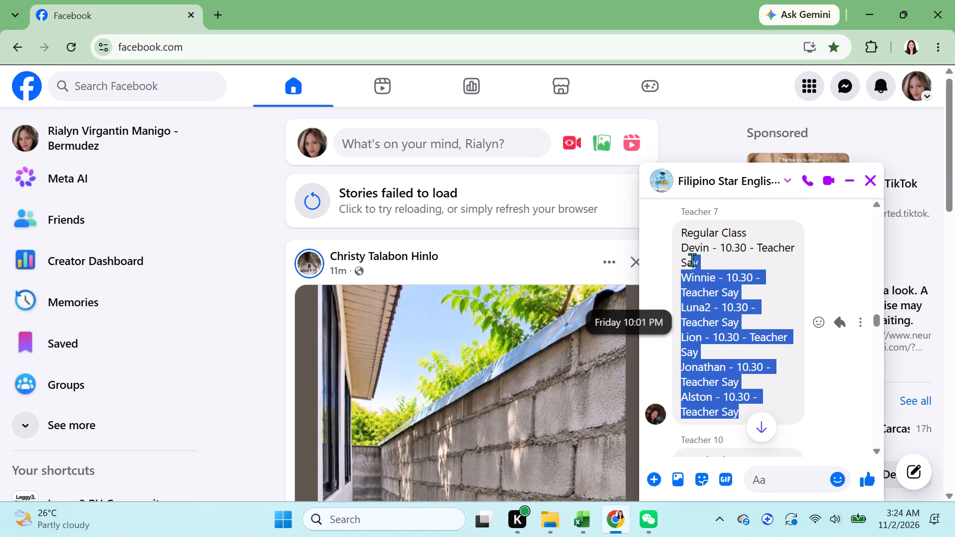
drag(692, 260, 684, 252)
key(ctrl+c)
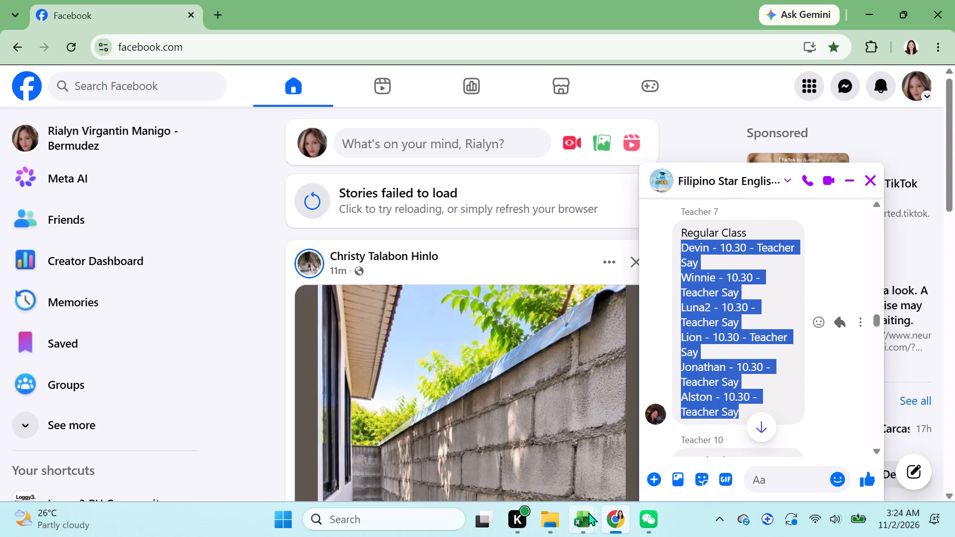
Pass Teacher Say's copied list through the Weixin message box, cut it out, and return to the Excel daily checklist.
click(643, 523)
click(341, 401)
key(ctrl+v)
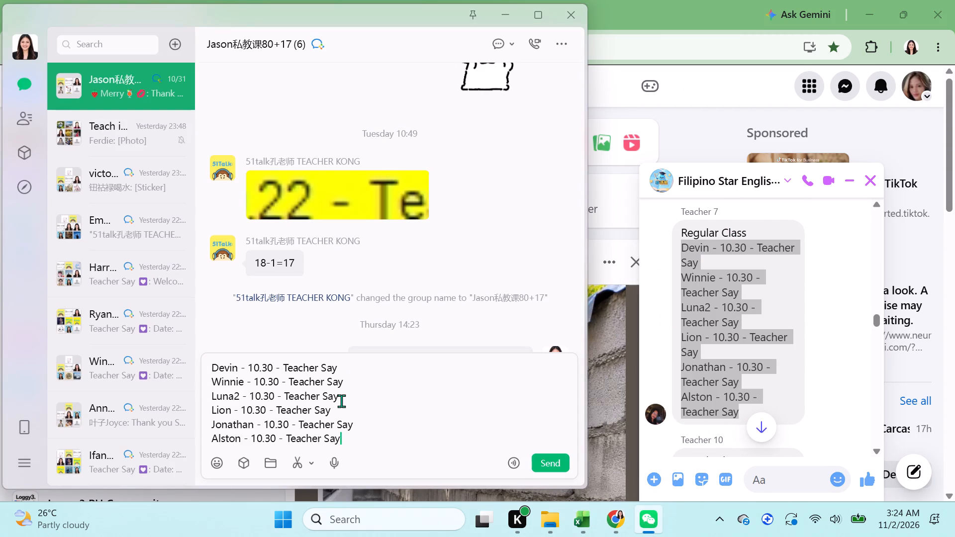
key(ctrl+a)
key(ctrl+x)
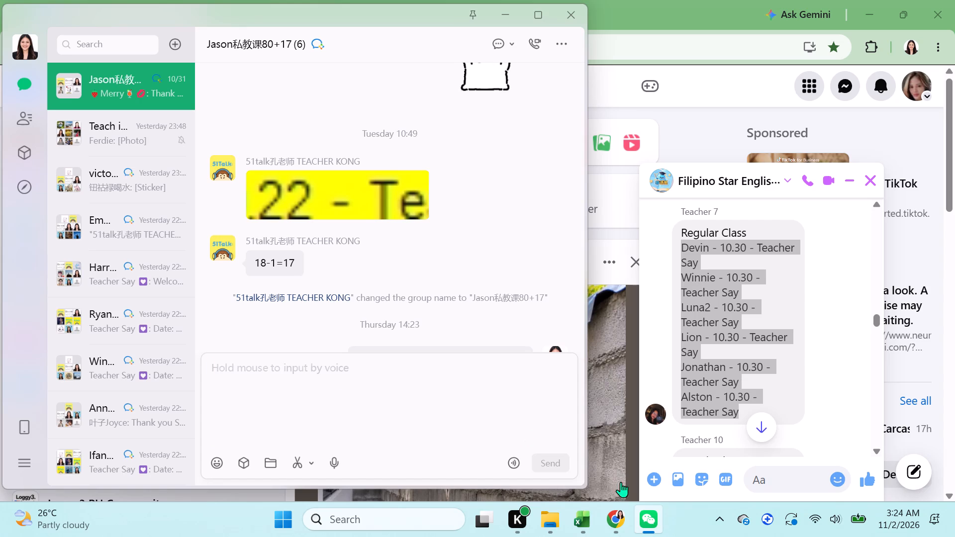
click(588, 525)
click(533, 456)
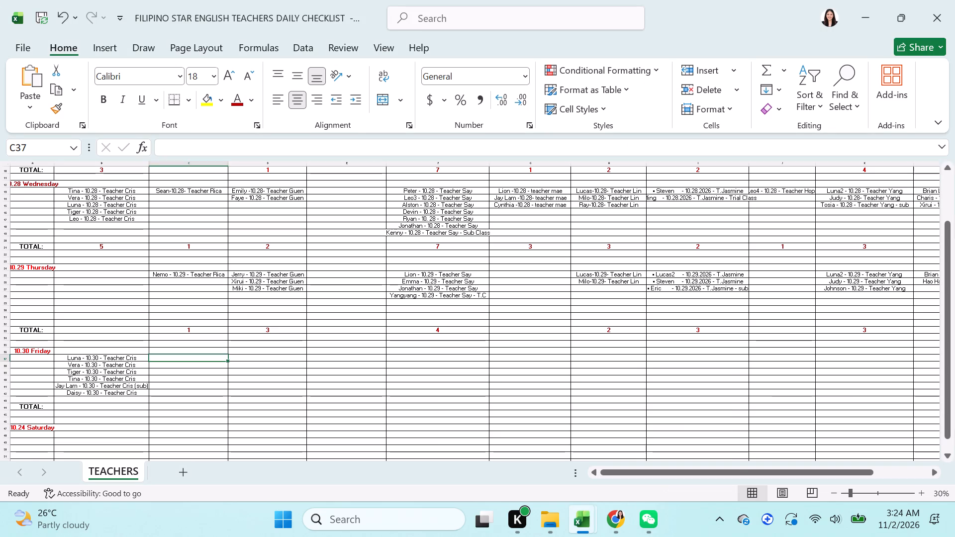
Paste the copied 10.30 Friday entries under Teacher Say in F37:F42, then select Teacher Cris's Friday total cell.
click(417, 360)
key(ctrl+v)
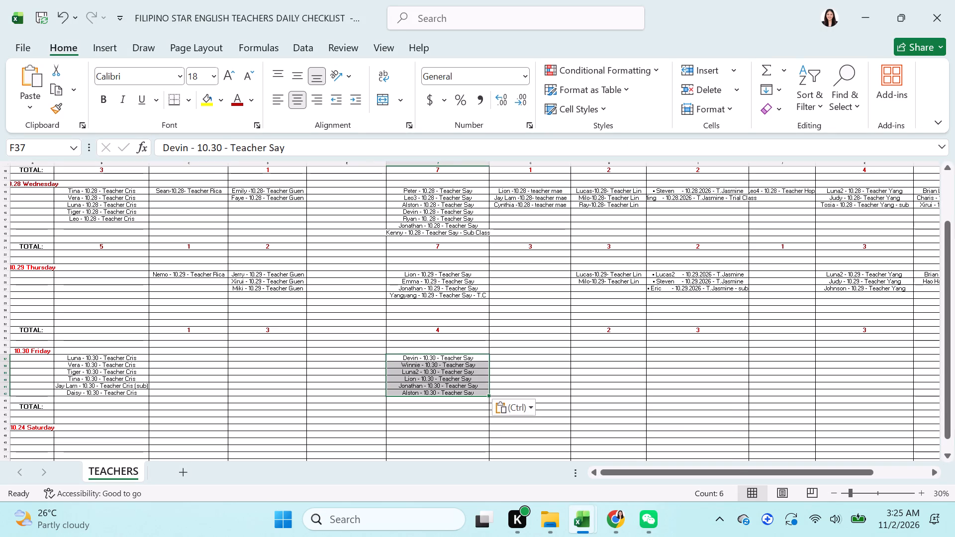
click(85, 405)
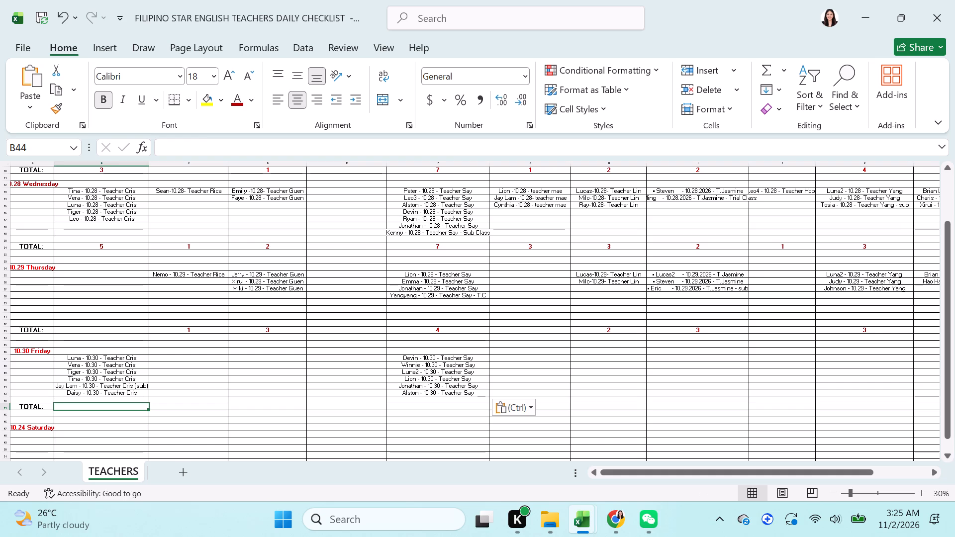
Enter 6 as the 10.30 Friday total for both Teacher Cris and Teacher Say in row 44.
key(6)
click(242, 405)
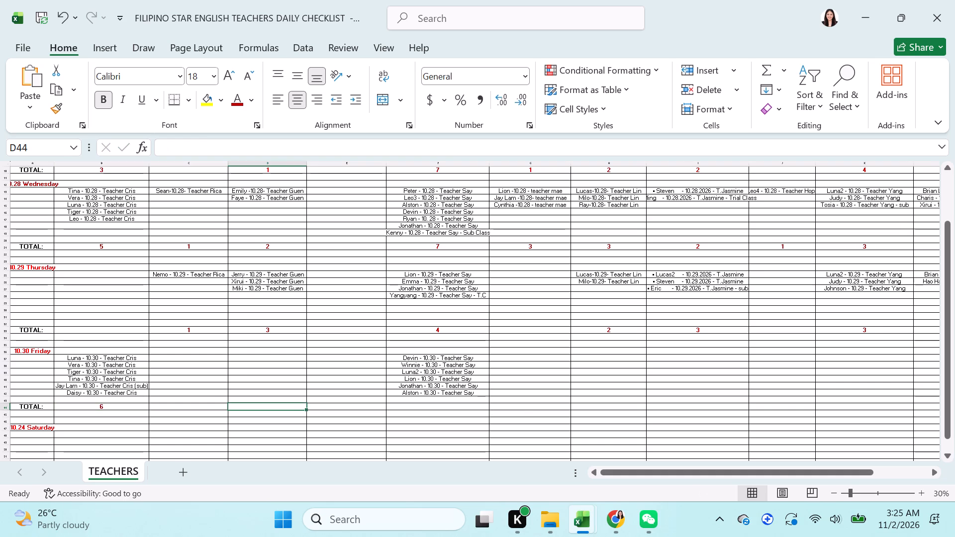
click(406, 411)
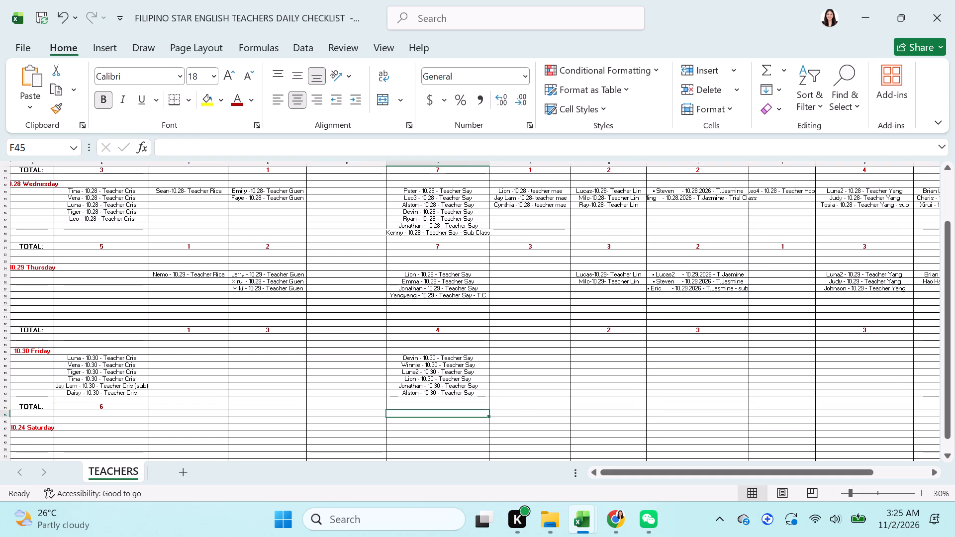
drag(148, 406, 427, 408)
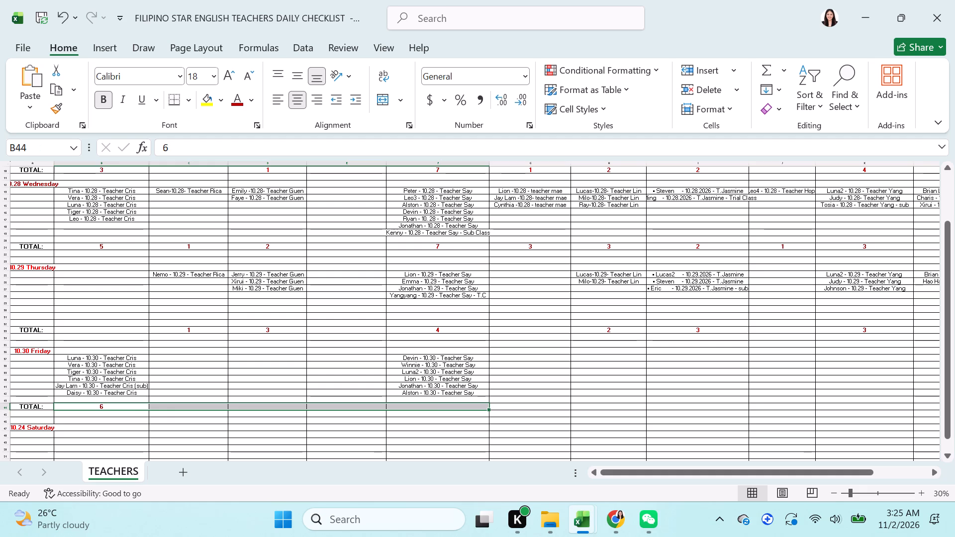
click(430, 404)
click(430, 404)
click(456, 414)
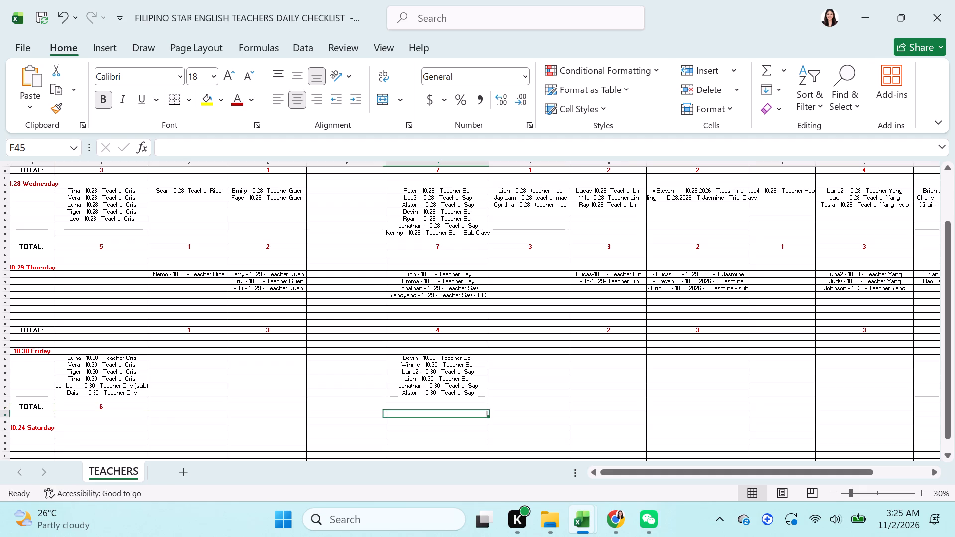
click(453, 407)
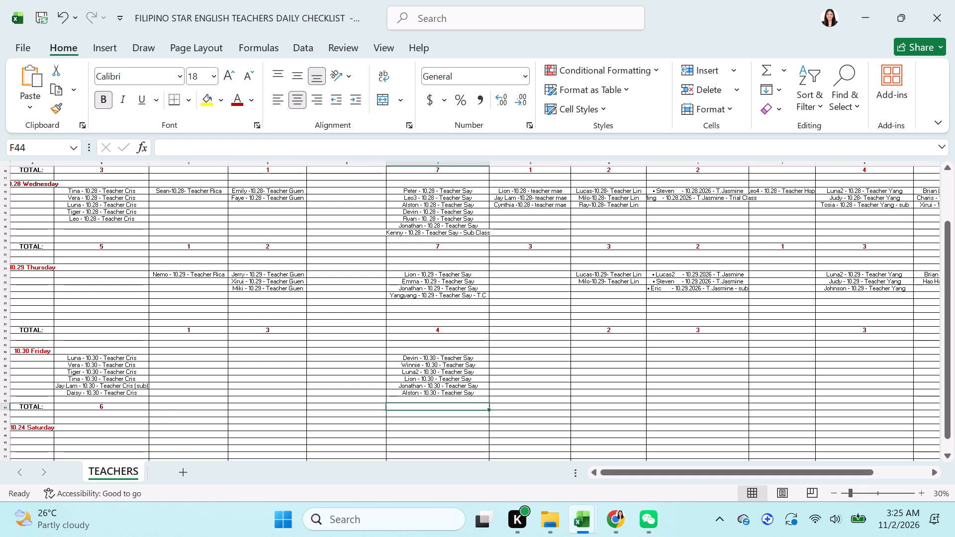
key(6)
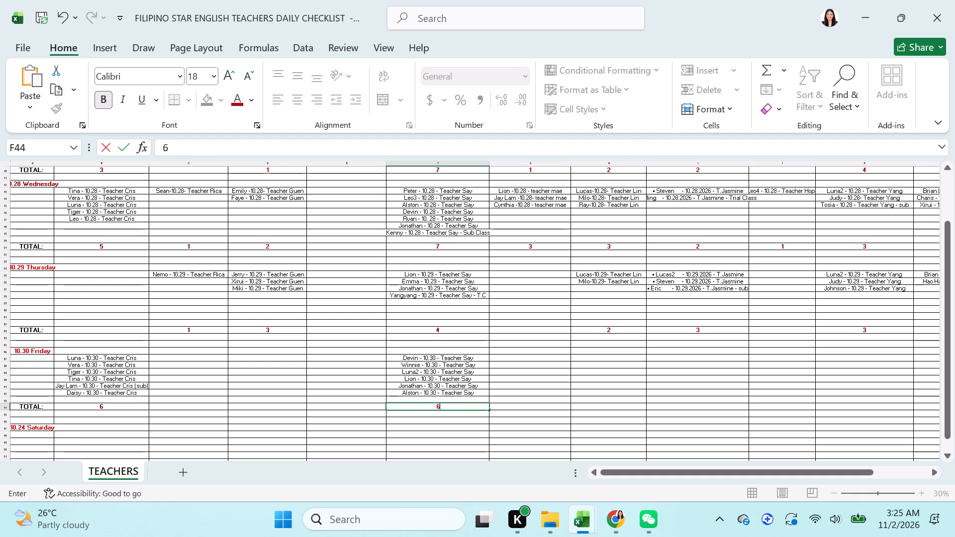
Copy Teacher Jasmine's 10.30 class line for Steven from the Facebook group chat, pass it through WeChat's message box, and return to the checklist.
click(612, 517)
scroll(711, 337, down, 3)
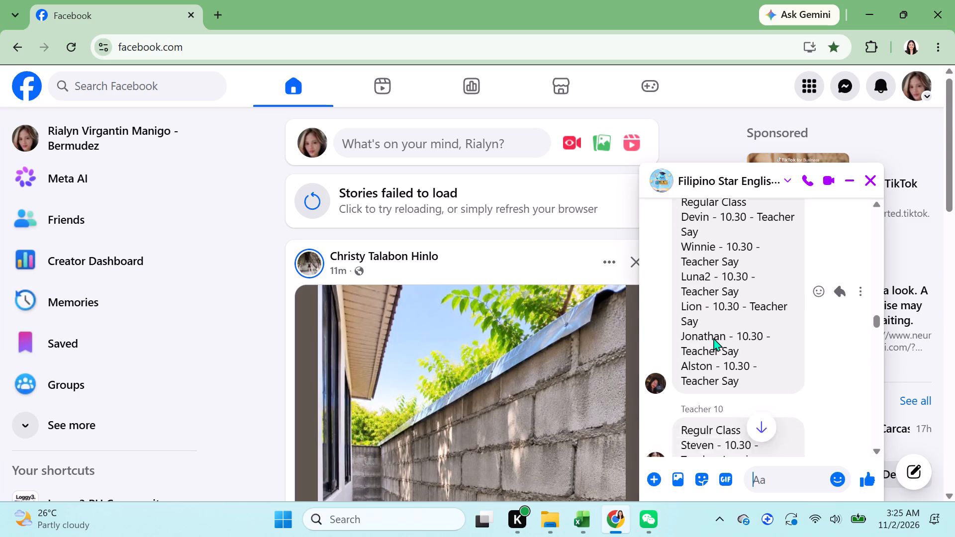
scroll(719, 324, up, 1)
drag(772, 337, 677, 325)
key(ctrl+c)
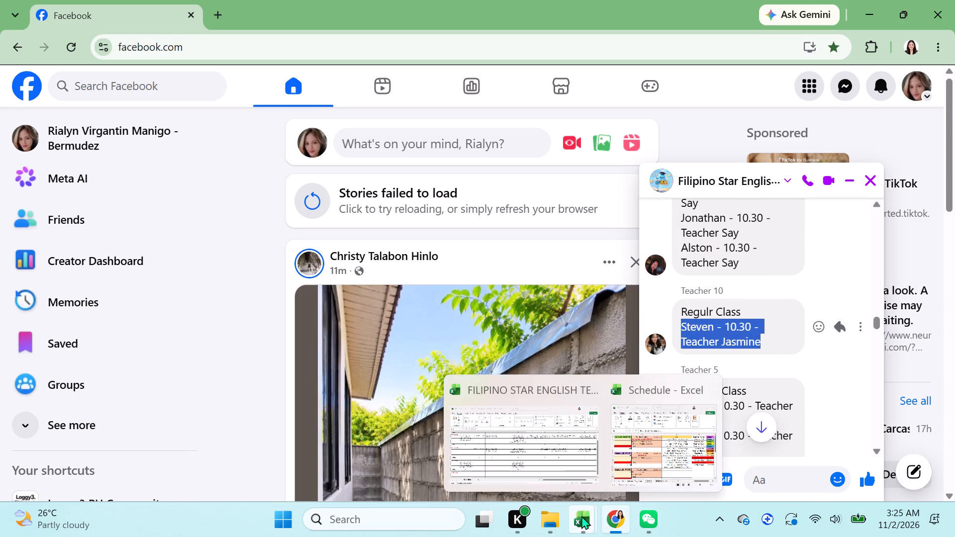
click(656, 516)
click(452, 409)
key(ctrl+v)
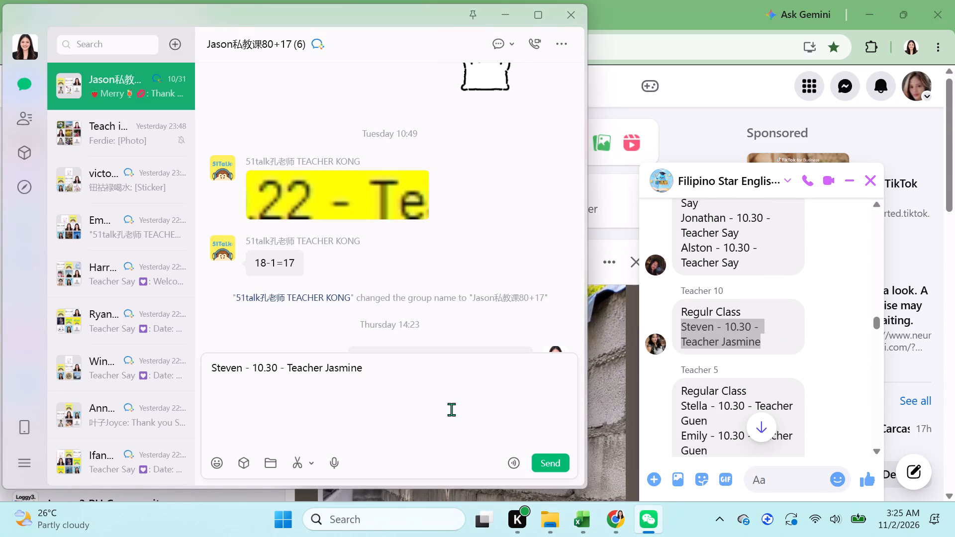
key(ctrl+a)
key(ctrl+x)
click(547, 458)
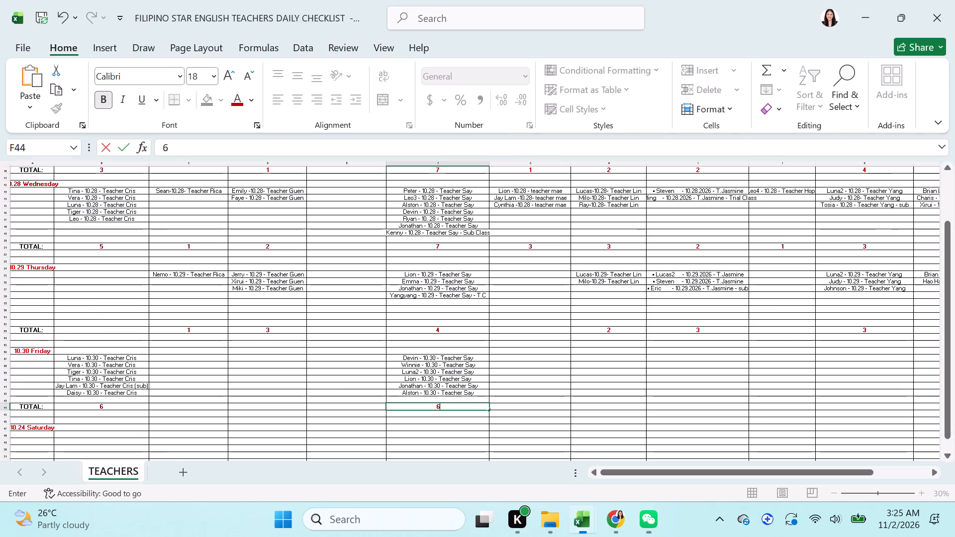
Paste the Steven entry into Teacher Jasmine's first 10.30 Friday cell, I37, and save the checklist.
click(575, 405)
click(655, 404)
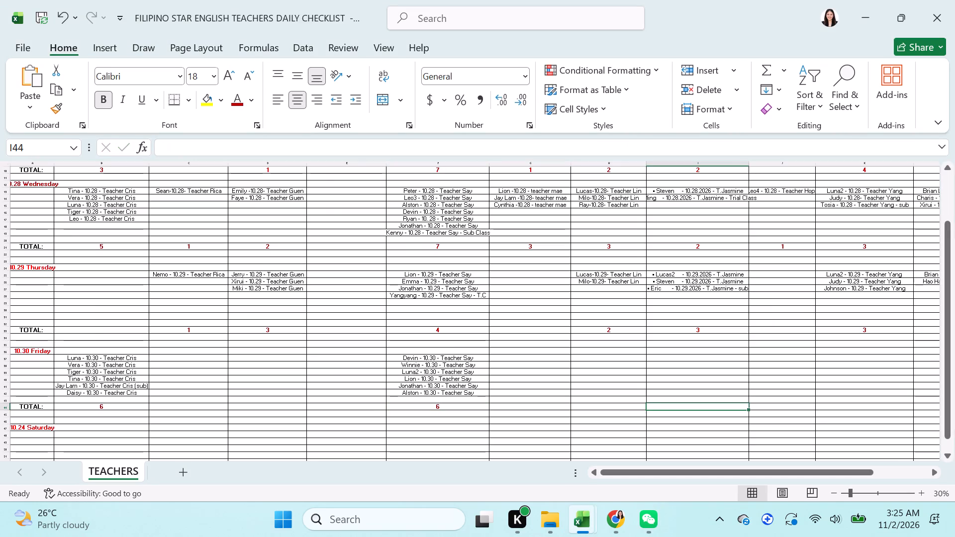
click(678, 354)
click(678, 360)
key(ctrl+v)
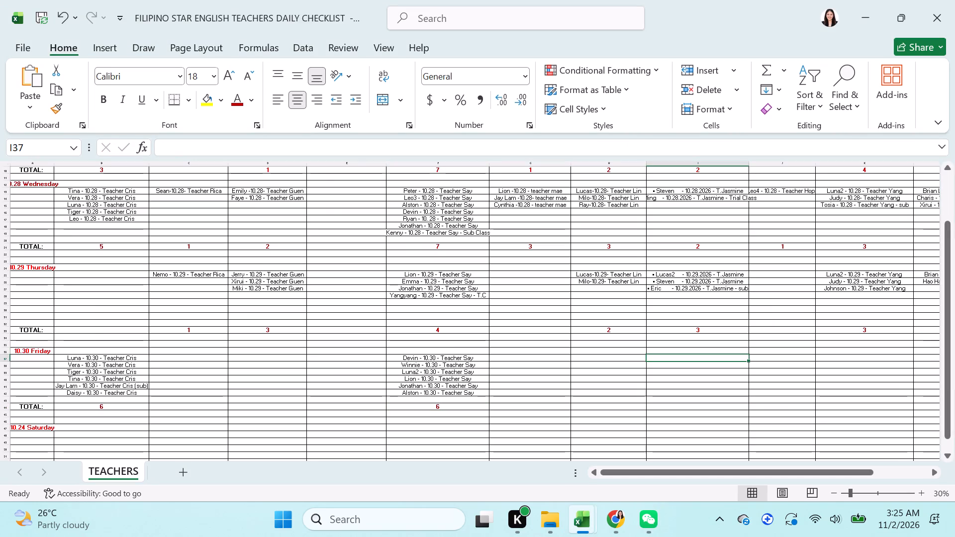
click(736, 410)
key(ctrl+s)
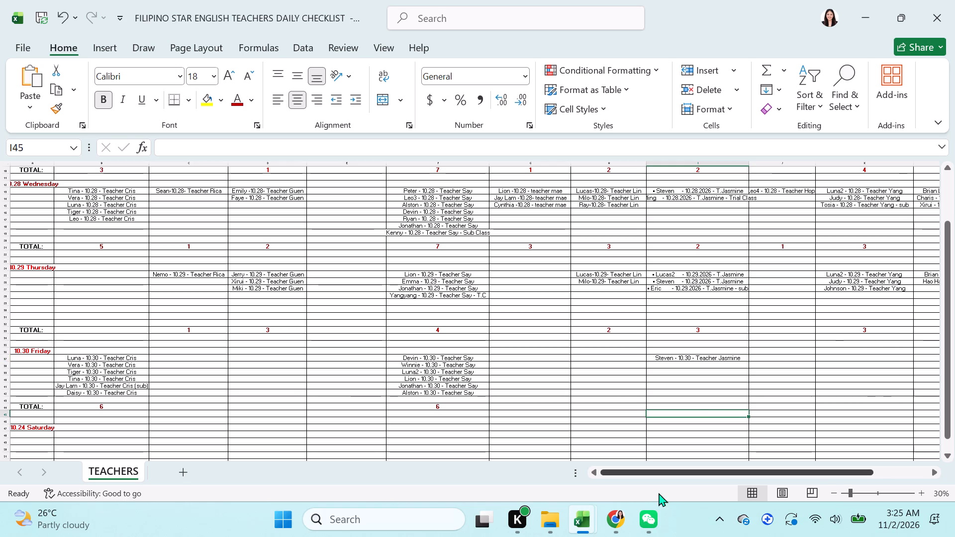
Copy Teacher Guen's 10.30 class lines from Stella to Charis in the Facebook group chat, pass them through WeChat's message box, and return to the checklist.
click(624, 515)
scroll(760, 353, down, 1)
scroll(738, 402, down, 1)
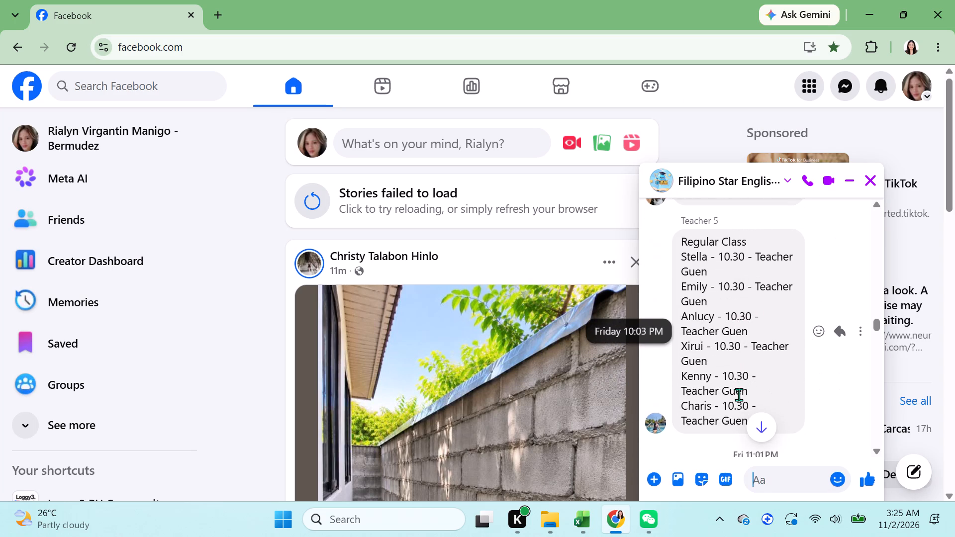
scroll(769, 405, down, 1)
drag(761, 345, 722, 332)
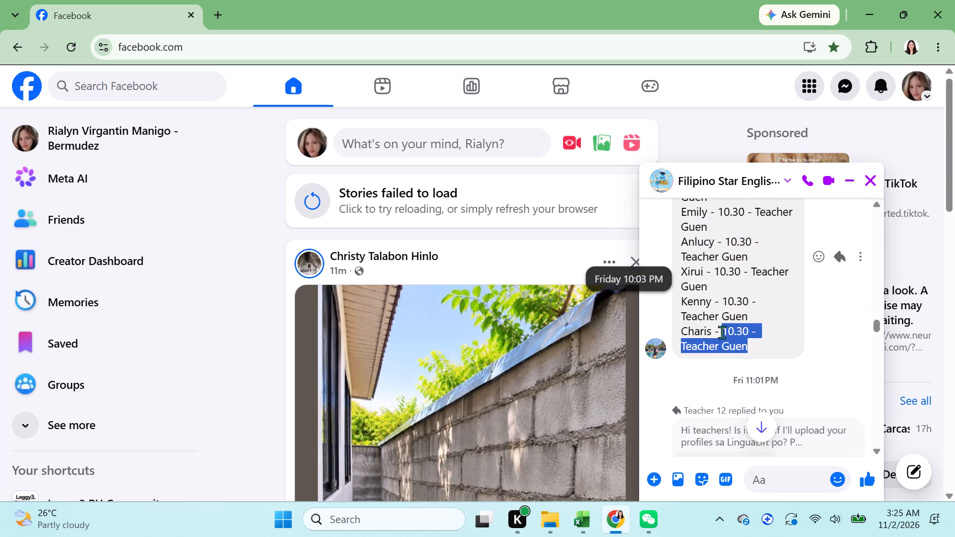
drag(722, 332, 674, 334)
scroll(688, 324, up, 2)
key(ctrl+c)
click(628, 518)
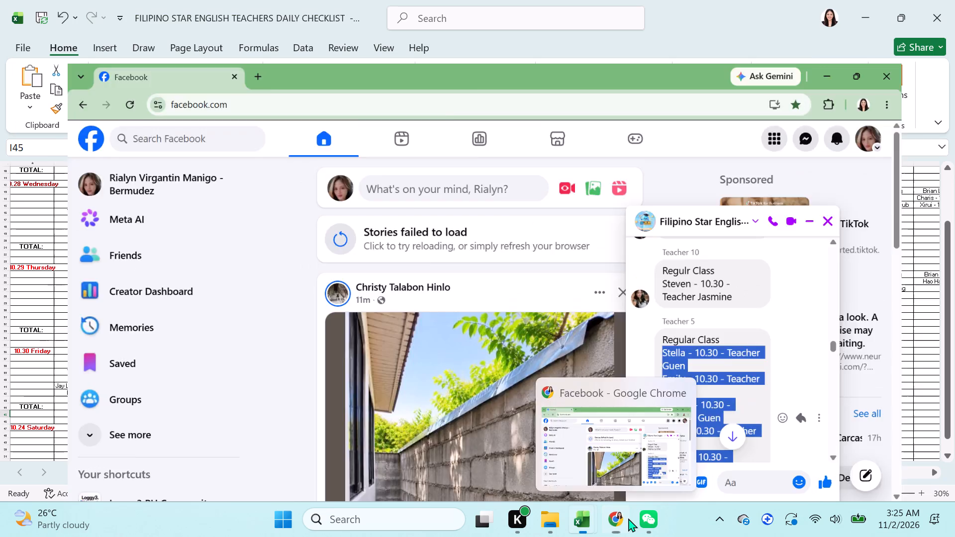
click(628, 518)
click(628, 518)
click(658, 524)
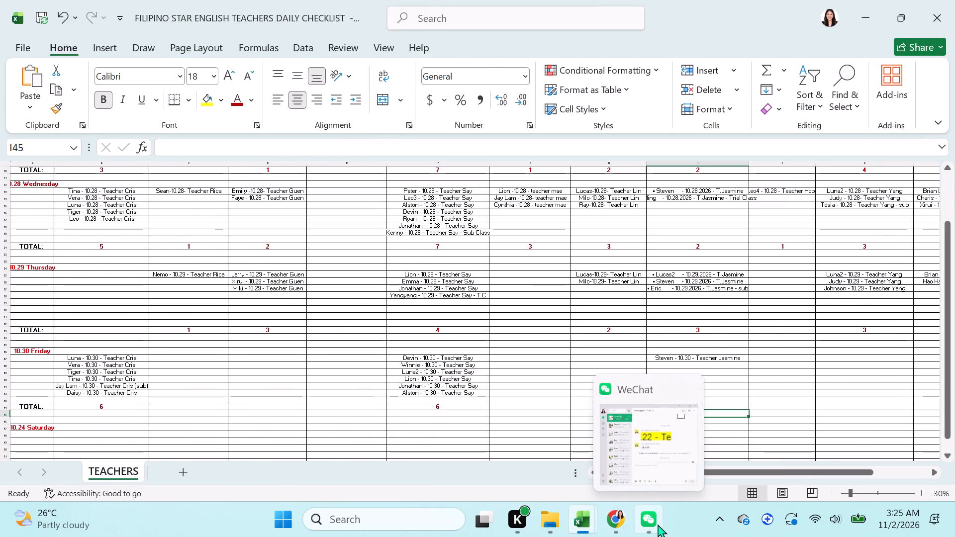
click(483, 417)
key(ctrl+v)
key(ctrl+a)
key(ctrl+x)
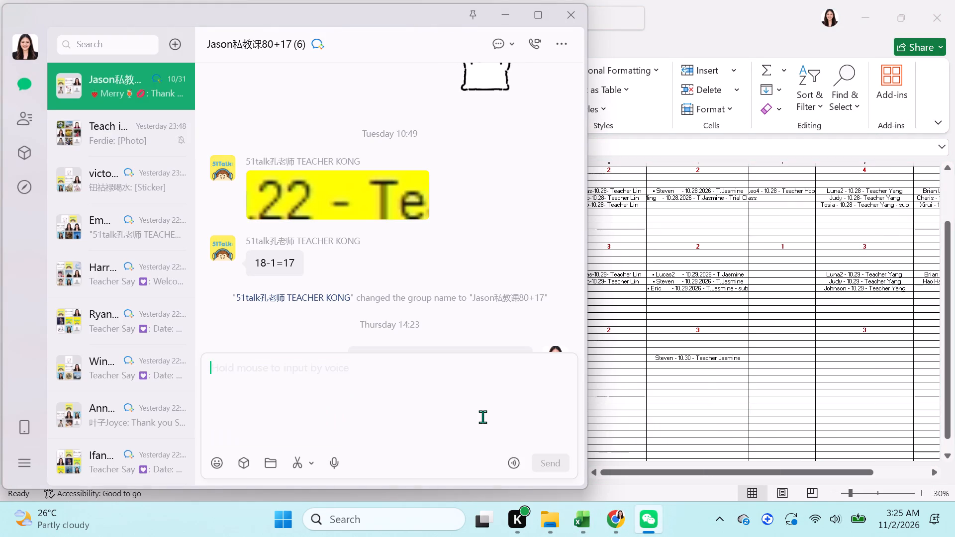
click(673, 396)
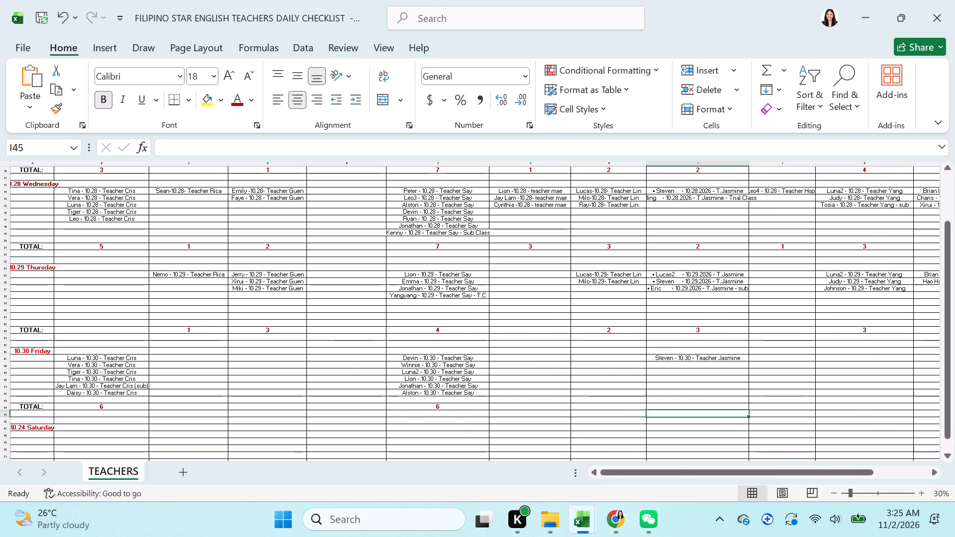
Paste Teacher Guen's 10.30 Friday entries into D37:D42 and remove the bold formatting from all of them.
click(246, 358)
key(ctrl+v)
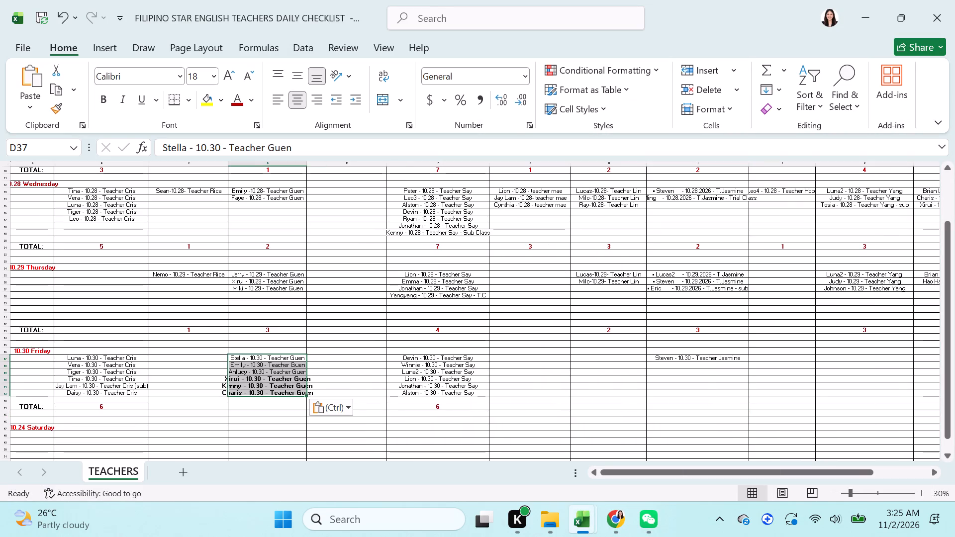
key(ctrl+b)
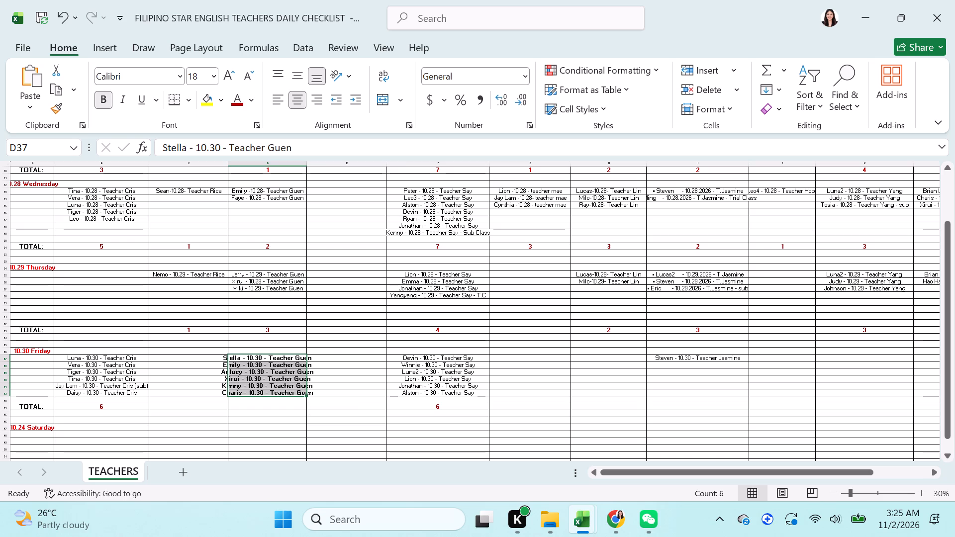
key(ctrl+z)
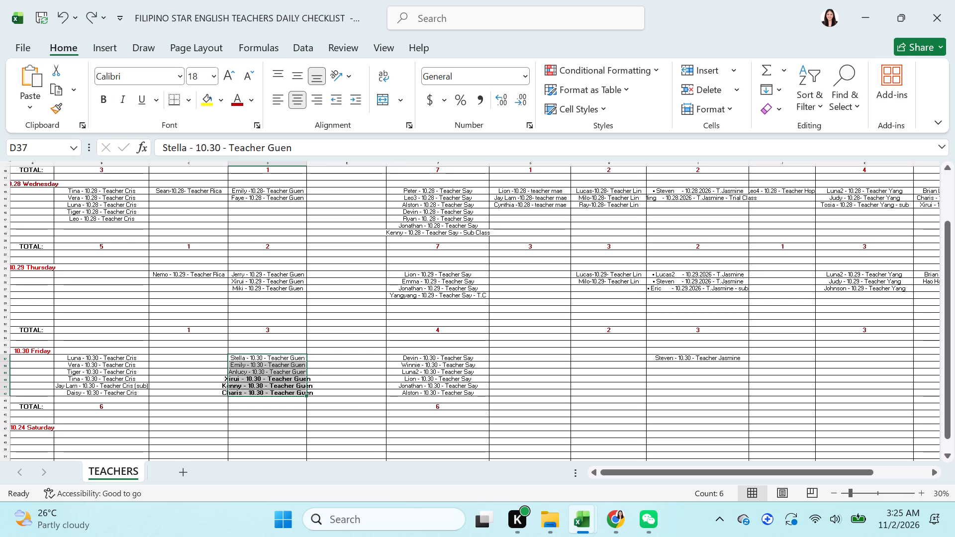
key(ctrl+b)
key(ctrl+b)
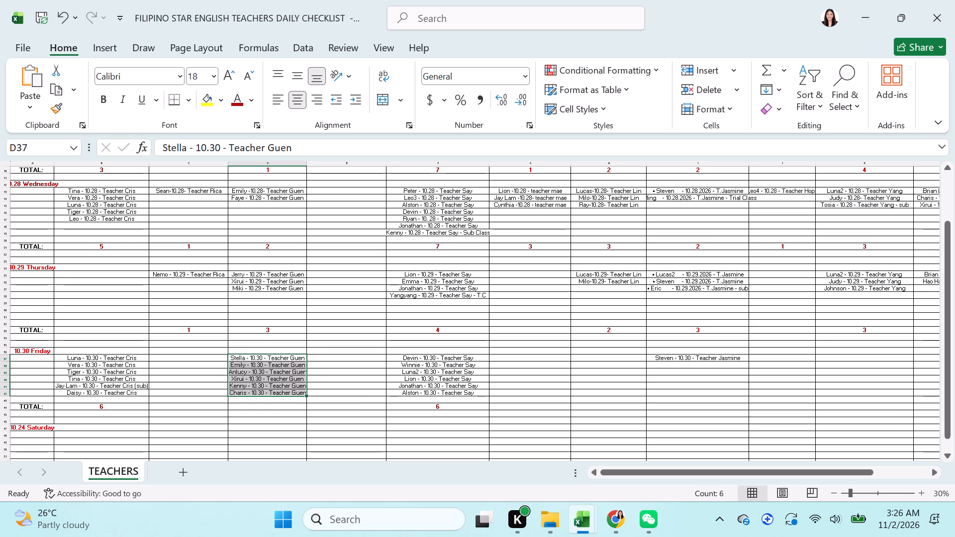
Enter 6 as Teacher Guen's 10.30 Friday total in D44.
click(250, 407)
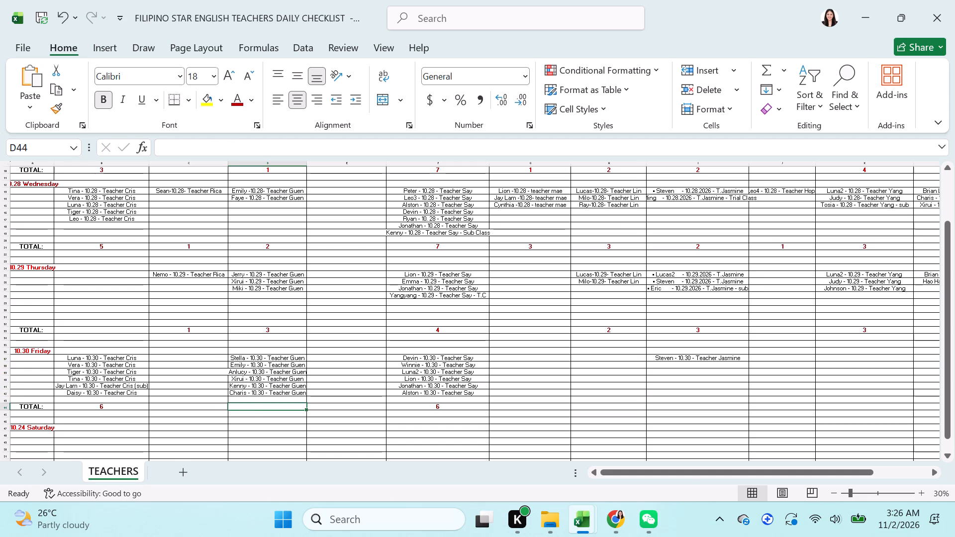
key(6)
click(387, 414)
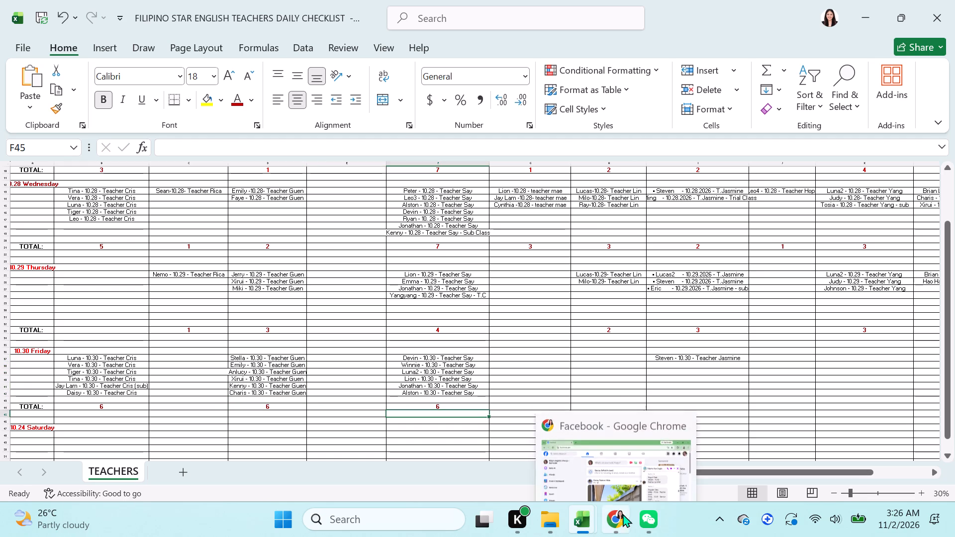
Switch to the Facebook group chat and read on past Teacher Guen's report for further class reports from Friday and Saturday.
click(619, 518)
scroll(816, 363, down, 3)
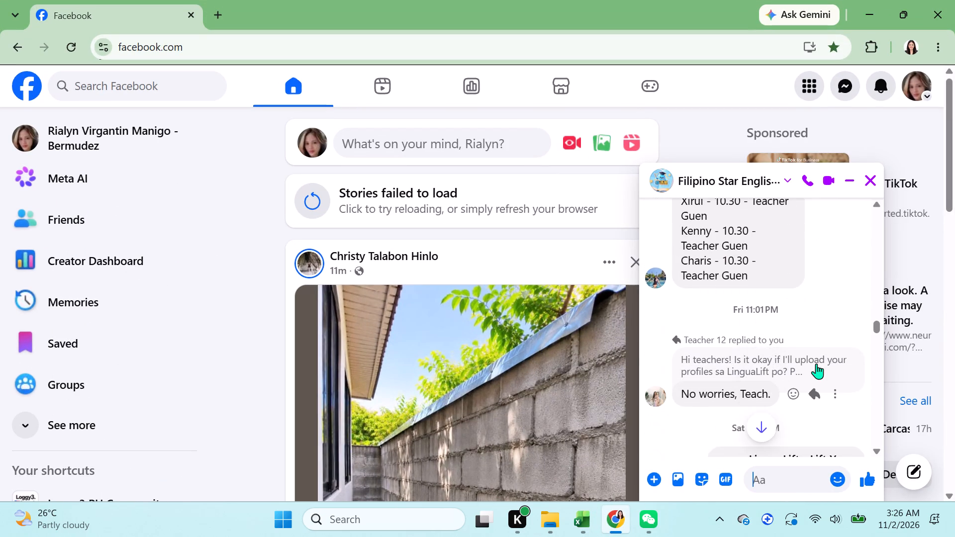
scroll(809, 355, down, 2)
scroll(809, 355, up, 1)
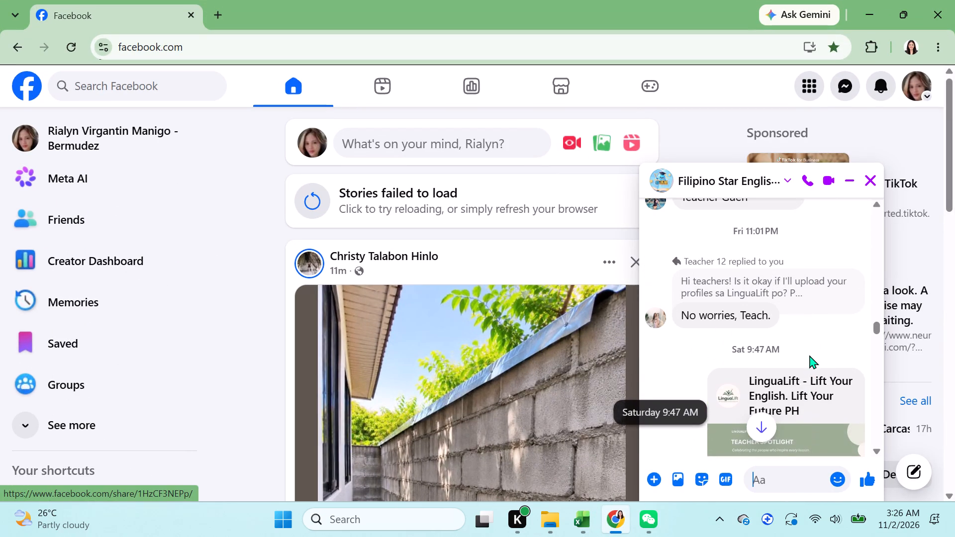
scroll(809, 355, down, 8)
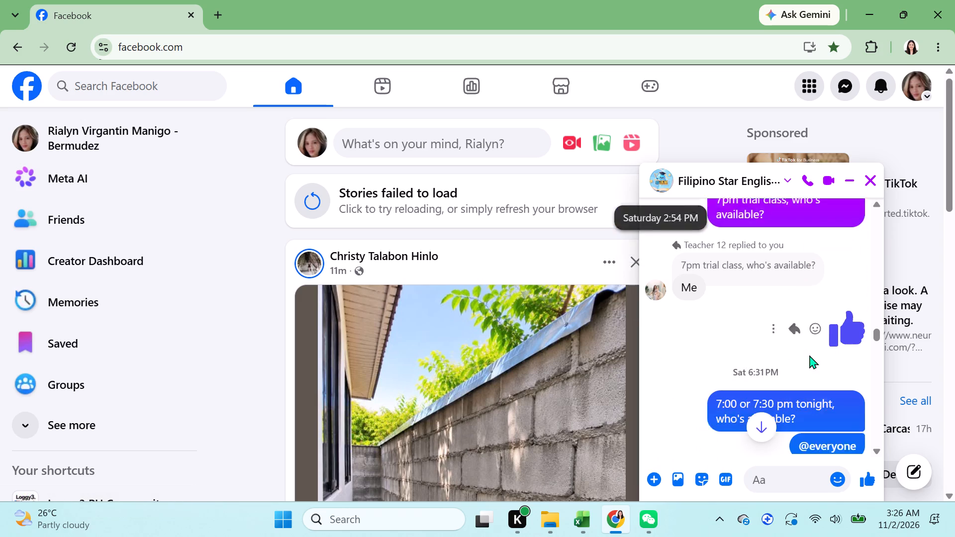
scroll(809, 355, down, 4)
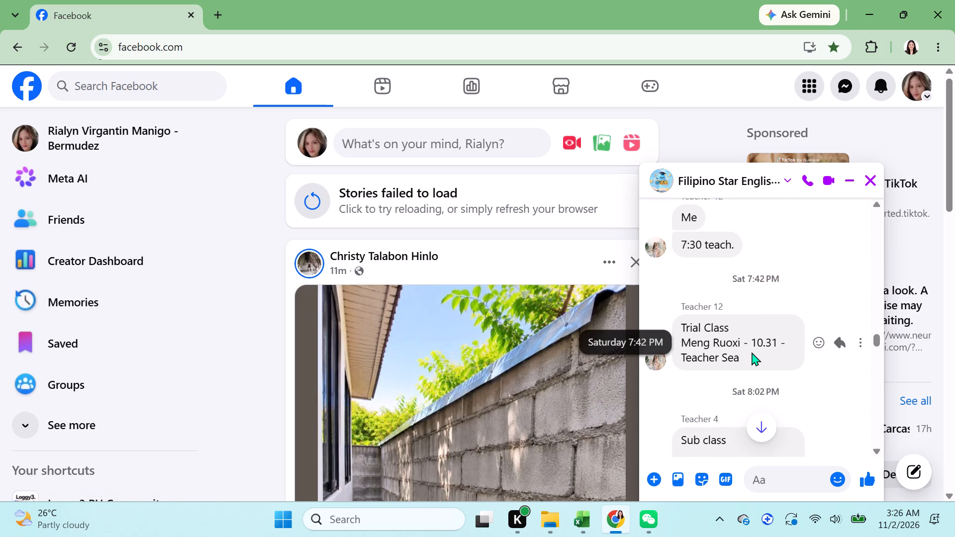
Return to the teachers' daily checklist workbook and save it.
click(585, 519)
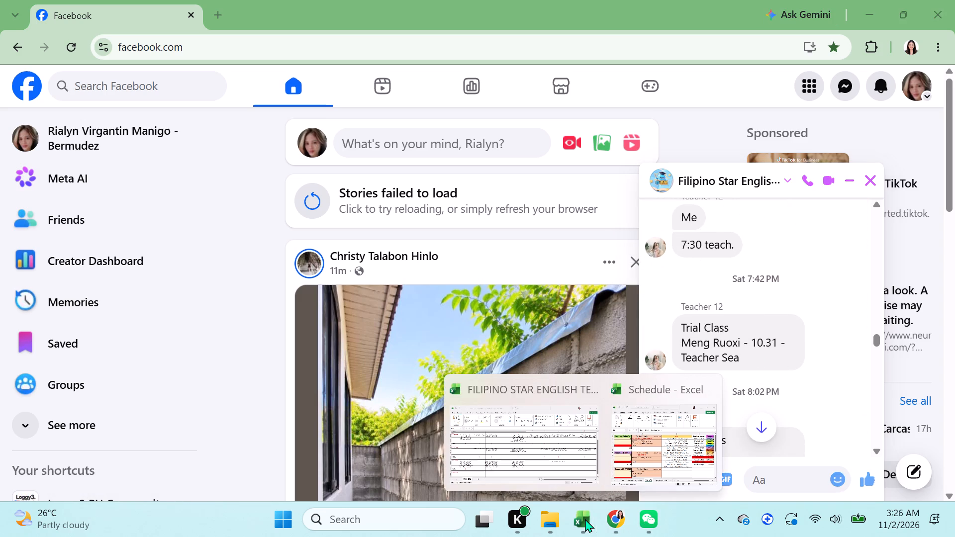
click(561, 445)
click(530, 405)
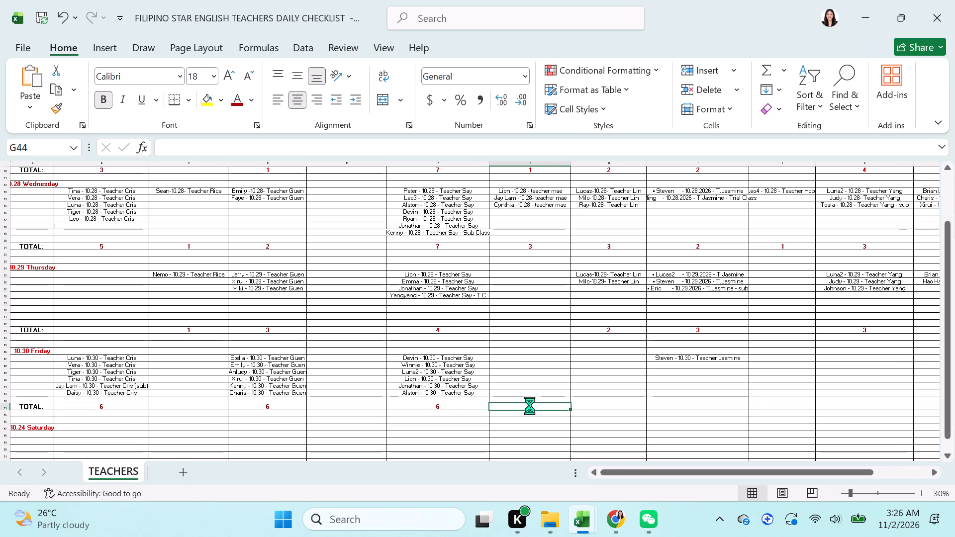
key(ctrl+s)
Change the Saturday date label in A47 to 10.31, save the workbook, and check the date against the system calendar.
drag(631, 468, 688, 466)
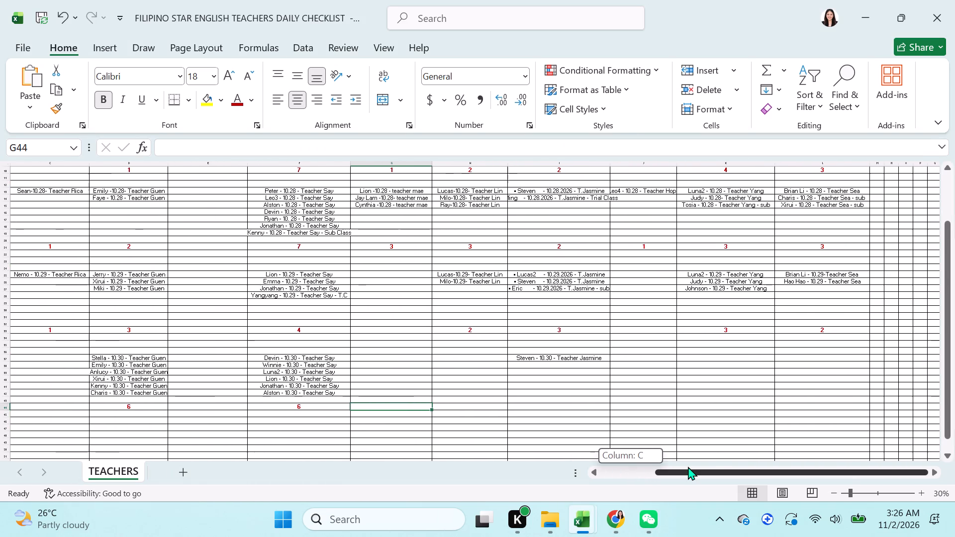
drag(688, 466, 657, 460)
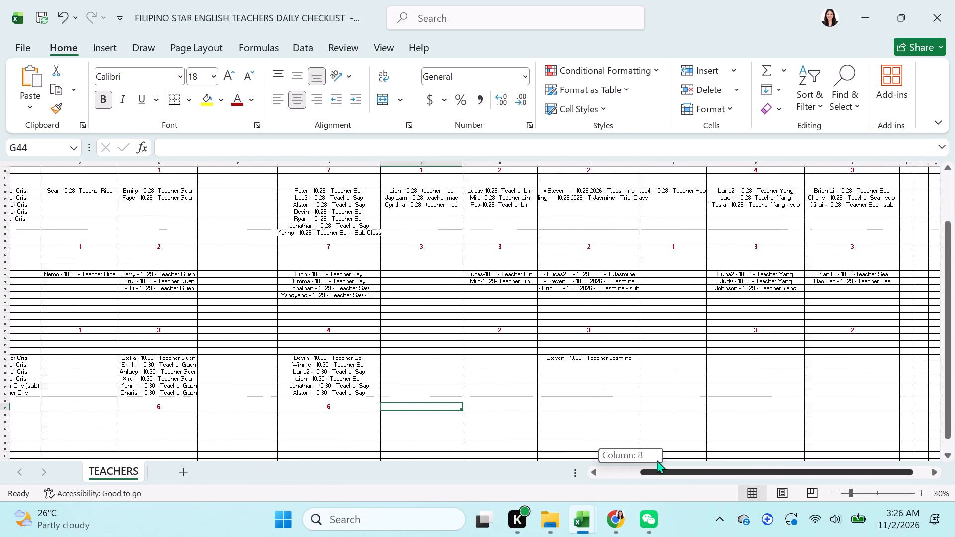
drag(657, 460, 591, 457)
scroll(171, 362, down, 2)
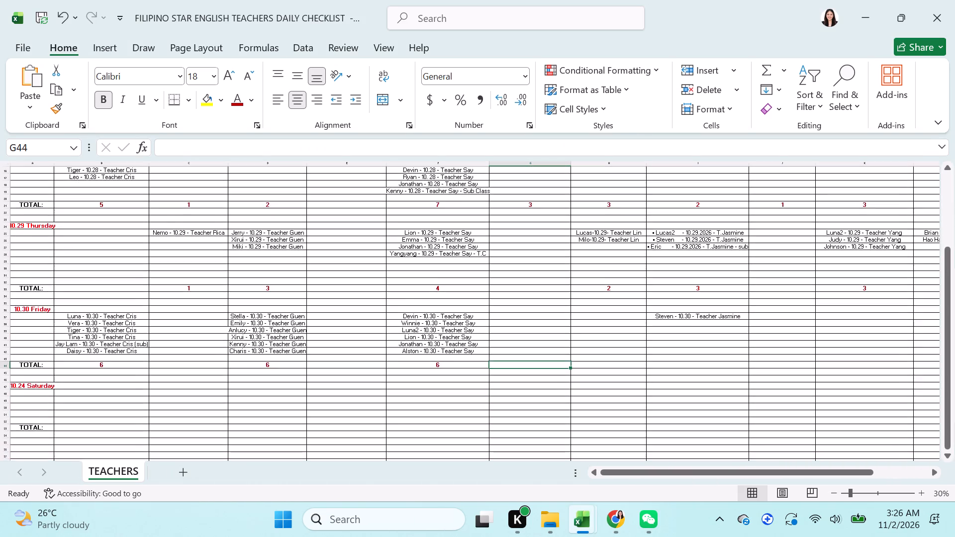
scroll(109, 375, down, 1)
double_click(25, 364)
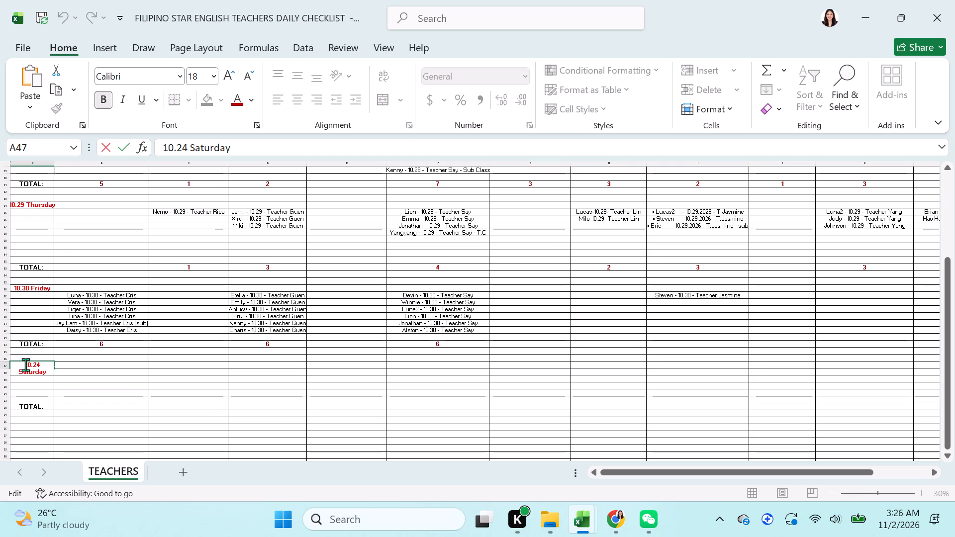
drag(39, 366, 34, 366)
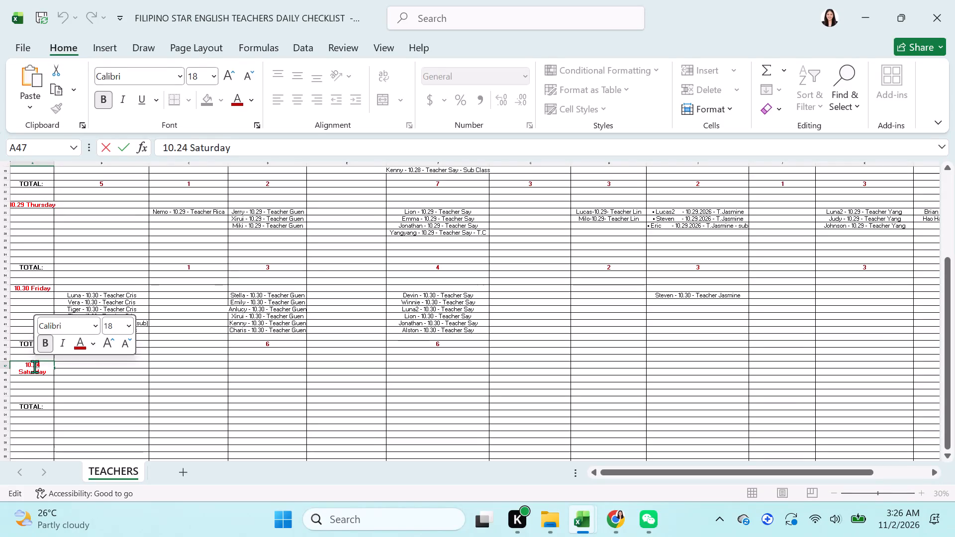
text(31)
click(104, 366)
key(ctrl+s)
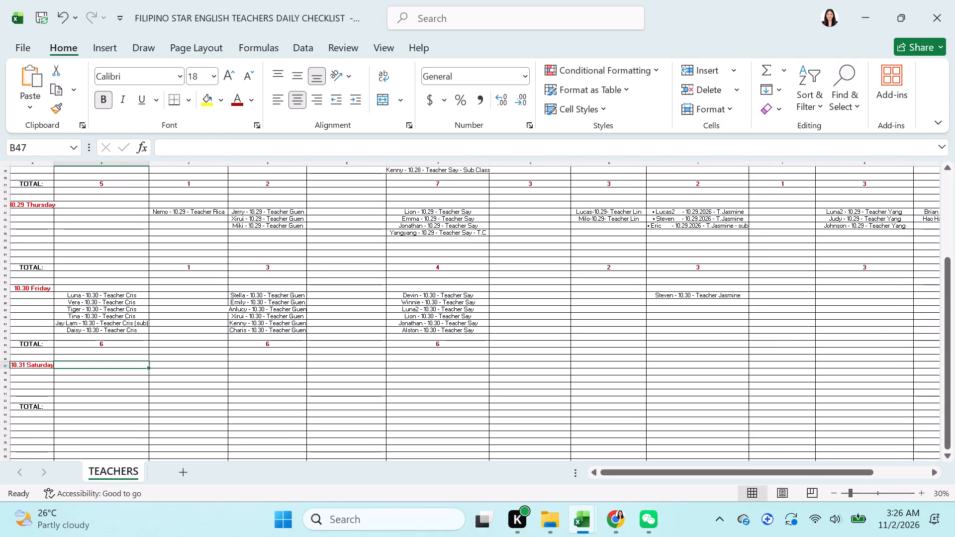
click(898, 517)
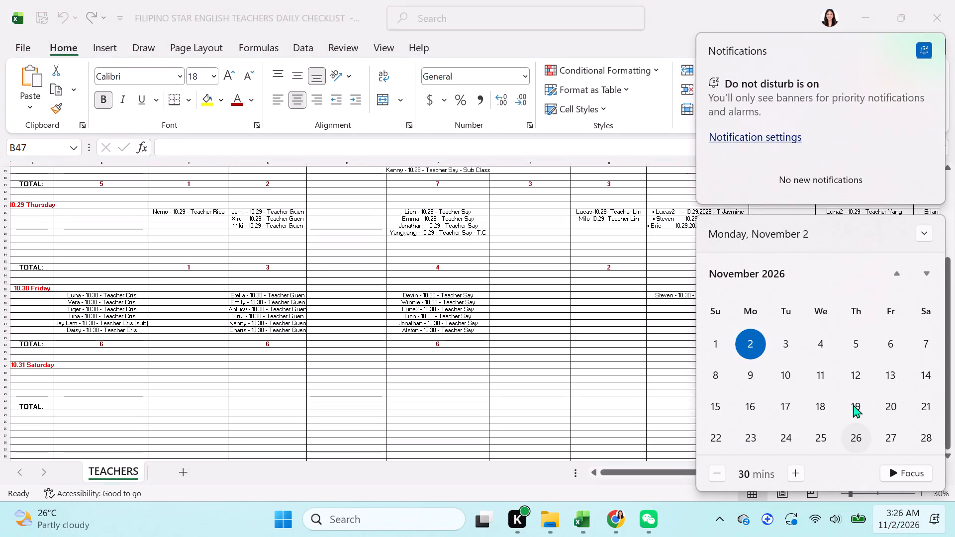
scroll(818, 380, up, 2)
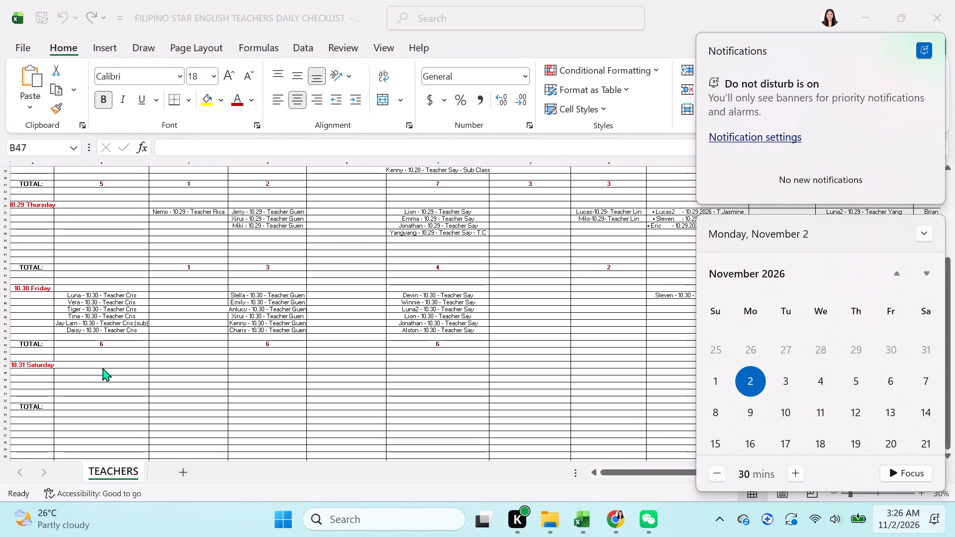
click(85, 369)
click(99, 375)
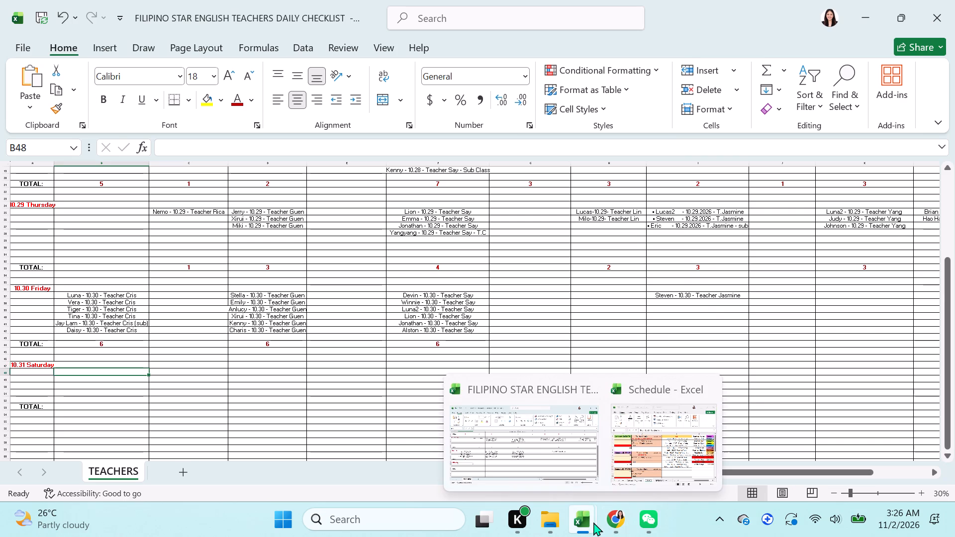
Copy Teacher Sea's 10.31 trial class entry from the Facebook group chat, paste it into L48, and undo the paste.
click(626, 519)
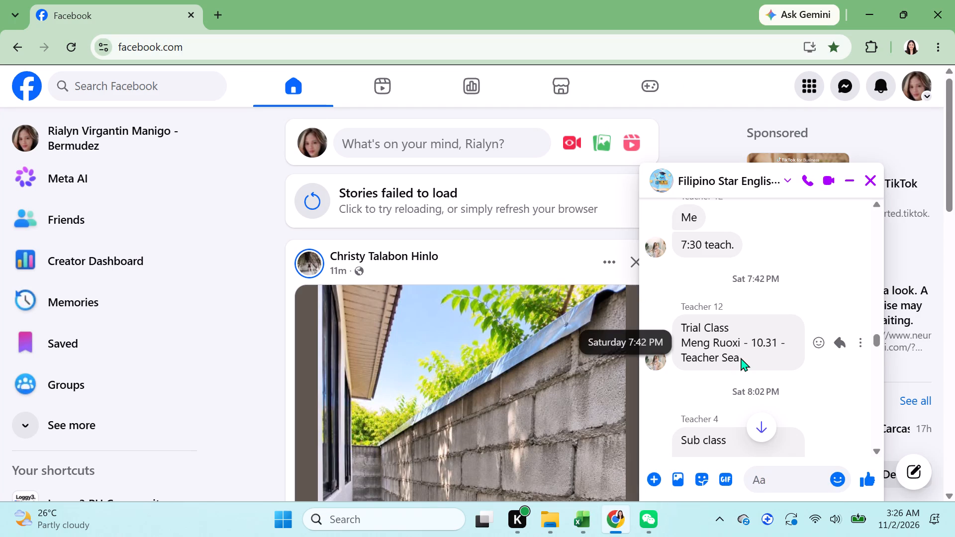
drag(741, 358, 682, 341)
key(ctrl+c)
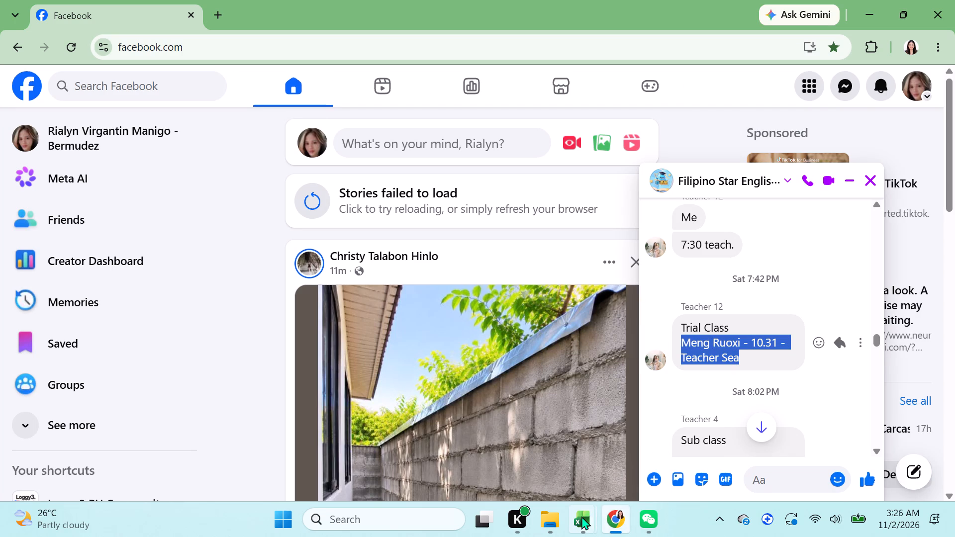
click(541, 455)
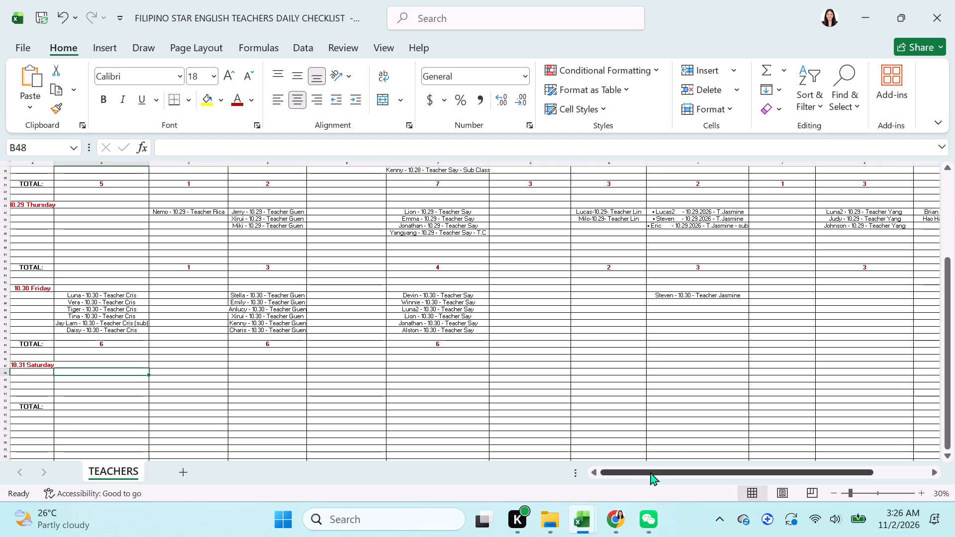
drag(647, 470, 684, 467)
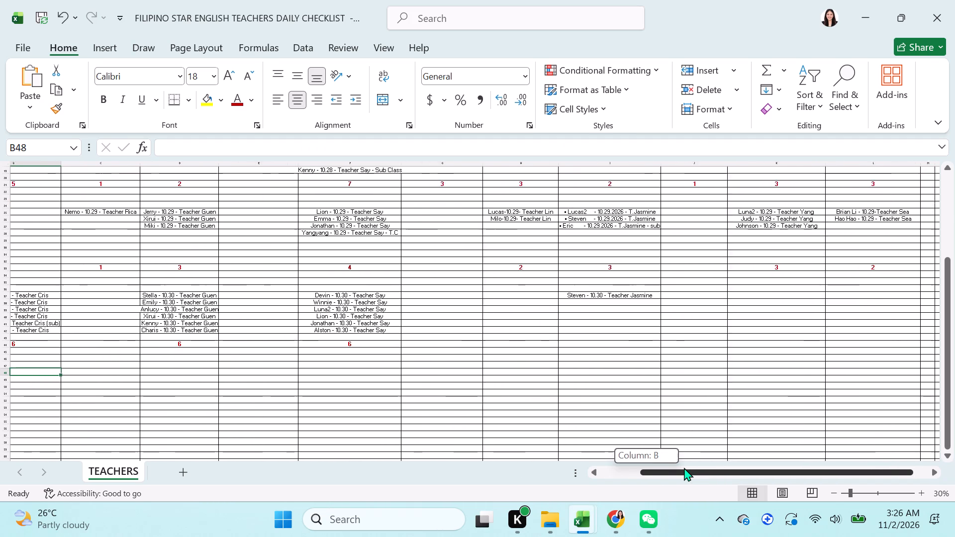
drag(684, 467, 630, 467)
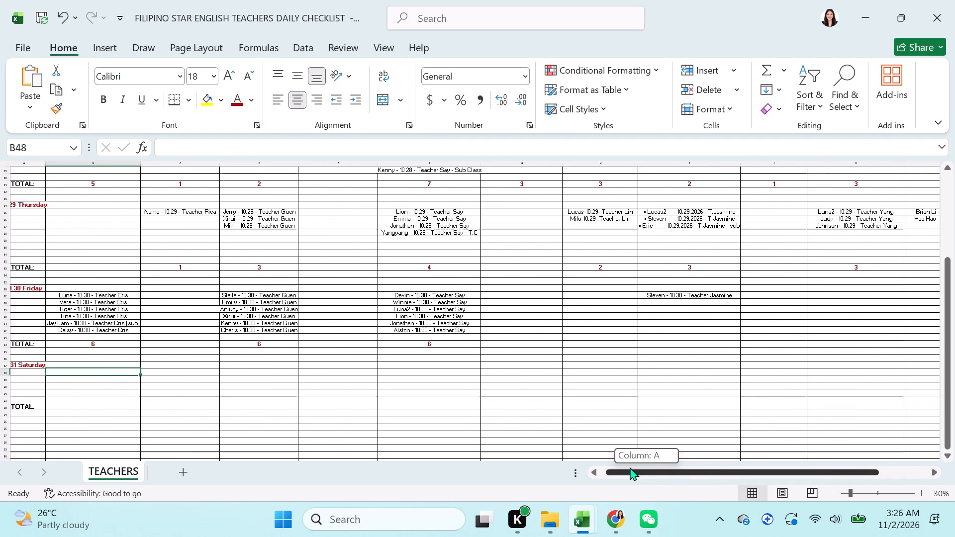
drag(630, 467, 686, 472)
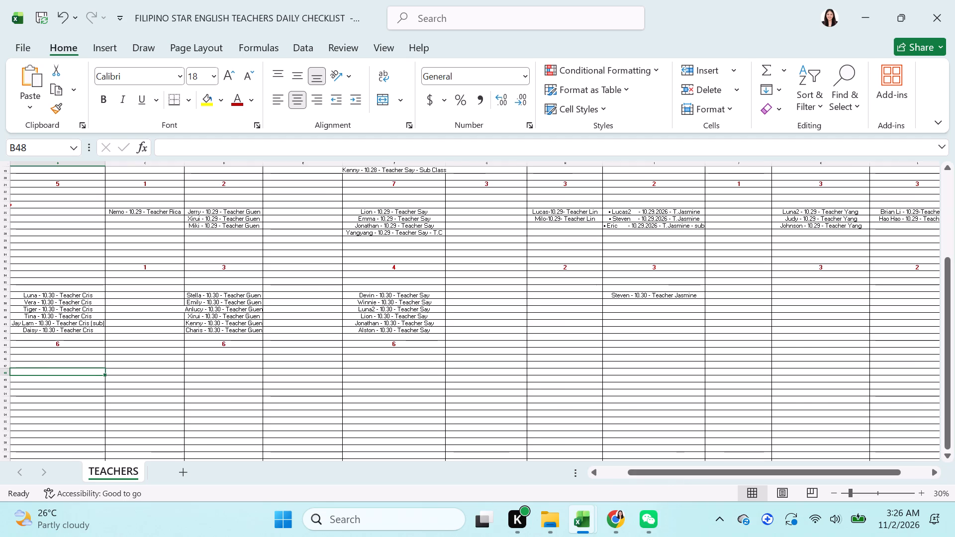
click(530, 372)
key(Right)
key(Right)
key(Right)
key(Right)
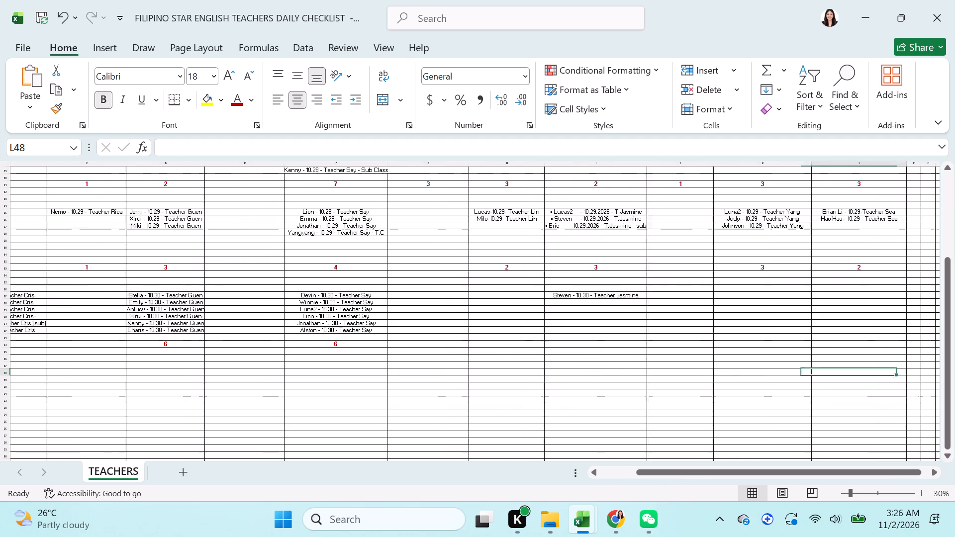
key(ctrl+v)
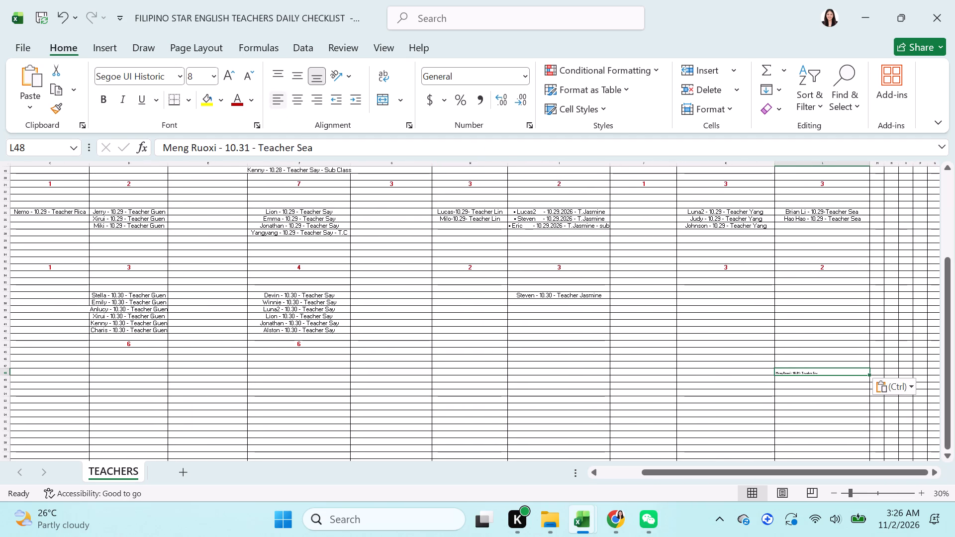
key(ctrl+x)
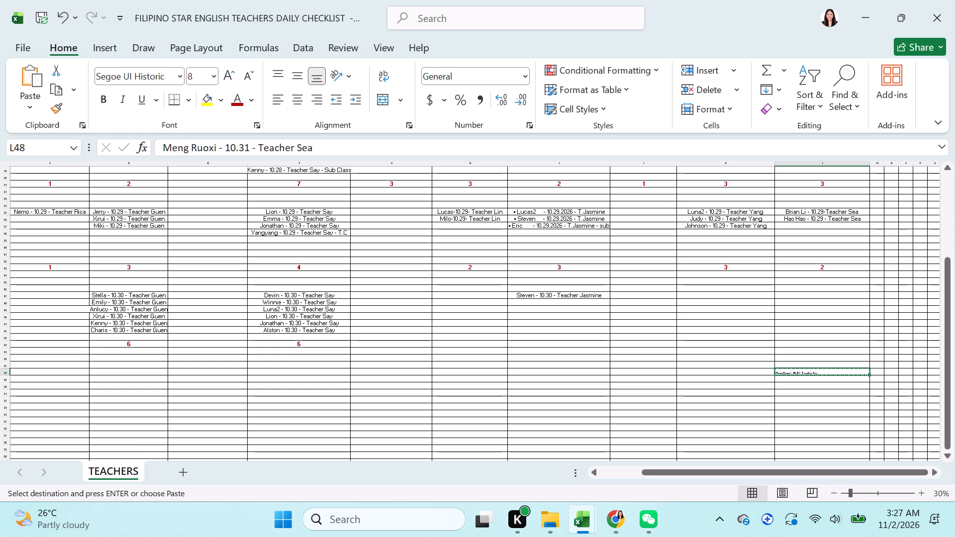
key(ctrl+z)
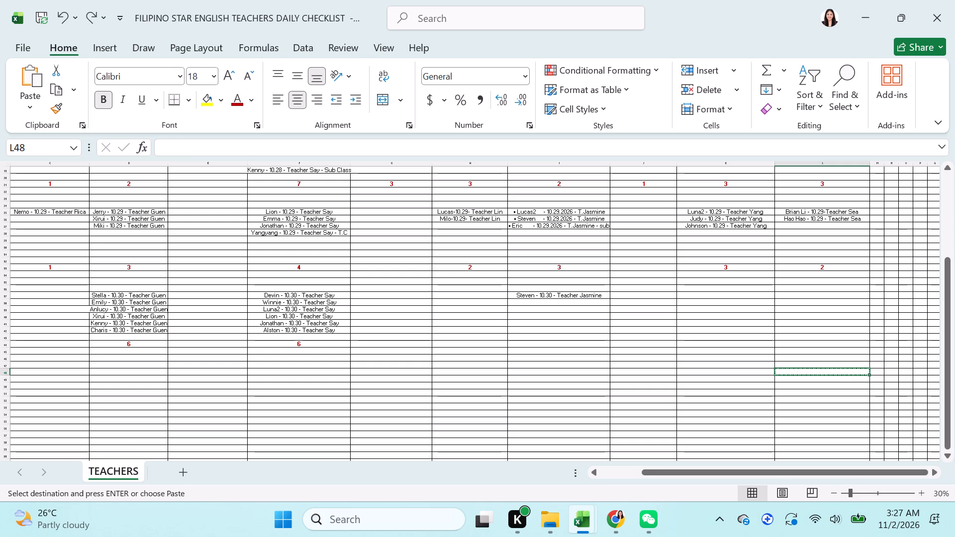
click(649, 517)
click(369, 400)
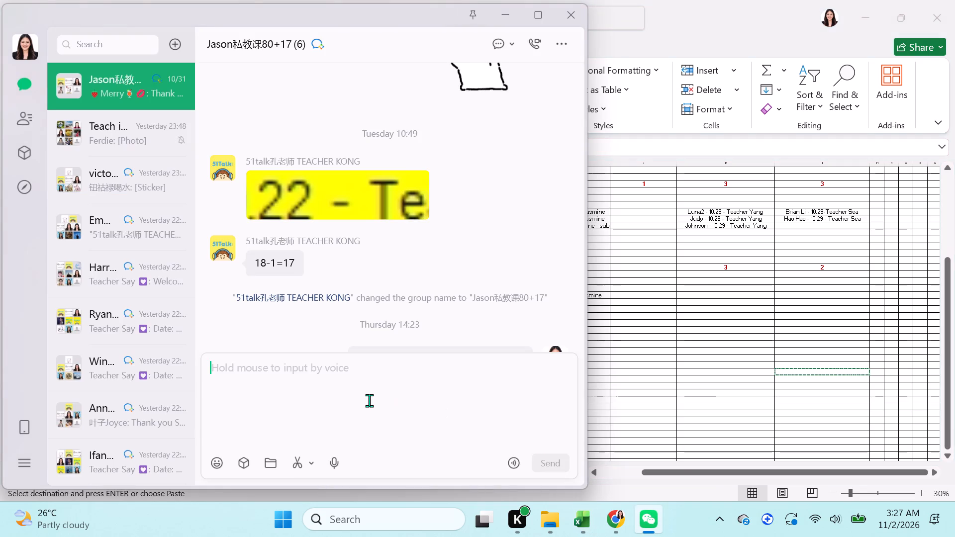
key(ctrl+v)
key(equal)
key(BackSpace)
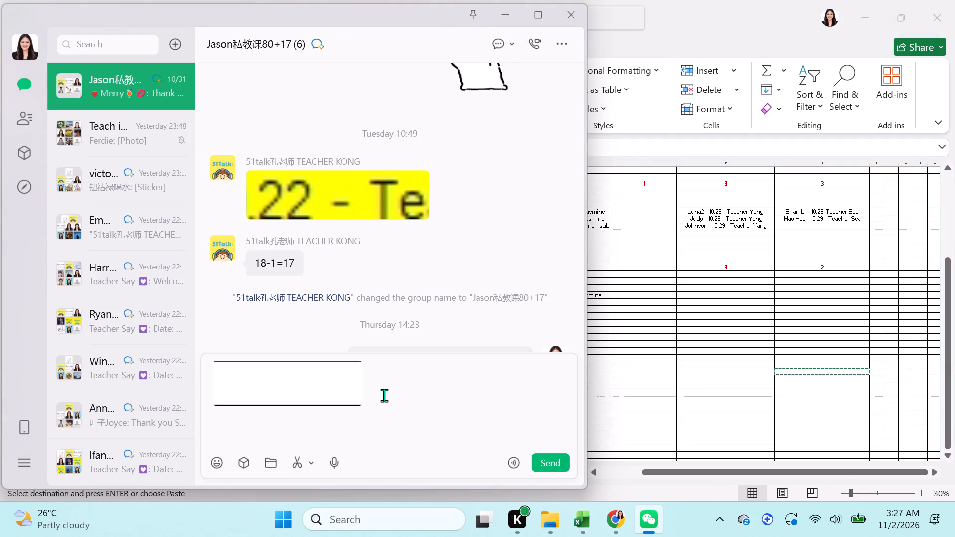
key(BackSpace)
Copy Teacher Sea's 10.31 trial class entry from Facebook into the Weixin message box, append "- T.C", and cut the whole text.
click(610, 524)
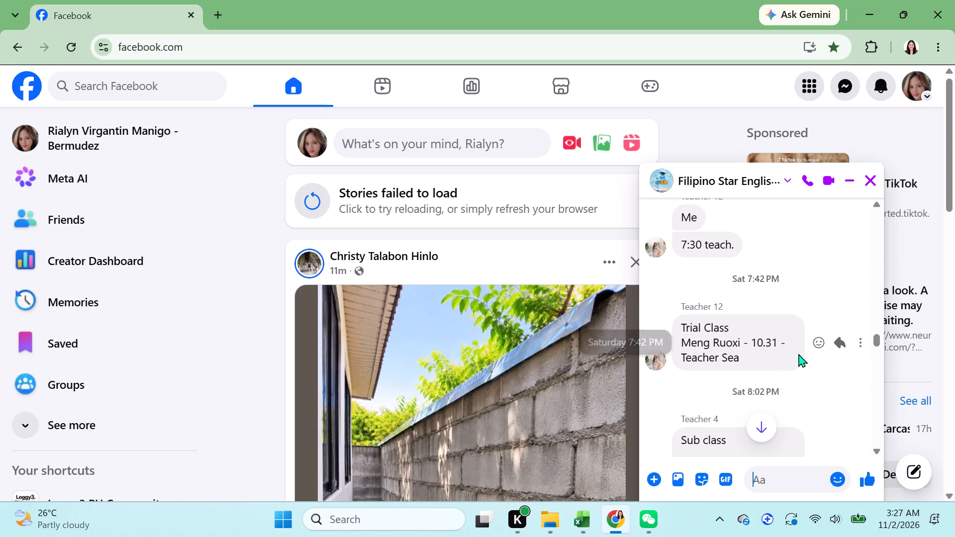
click(798, 355)
drag(752, 357, 675, 344)
key(ctrl+c)
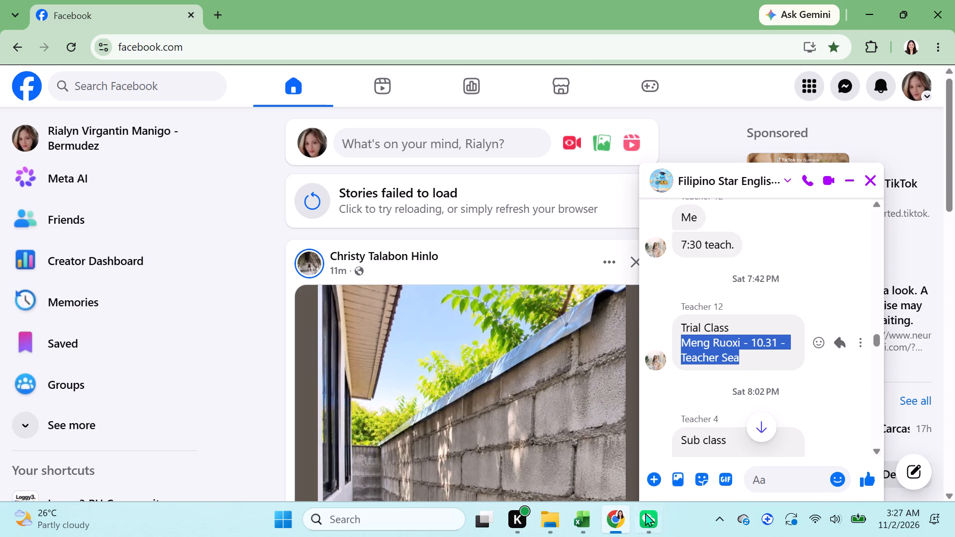
click(645, 517)
click(376, 414)
key(ctrl+v)
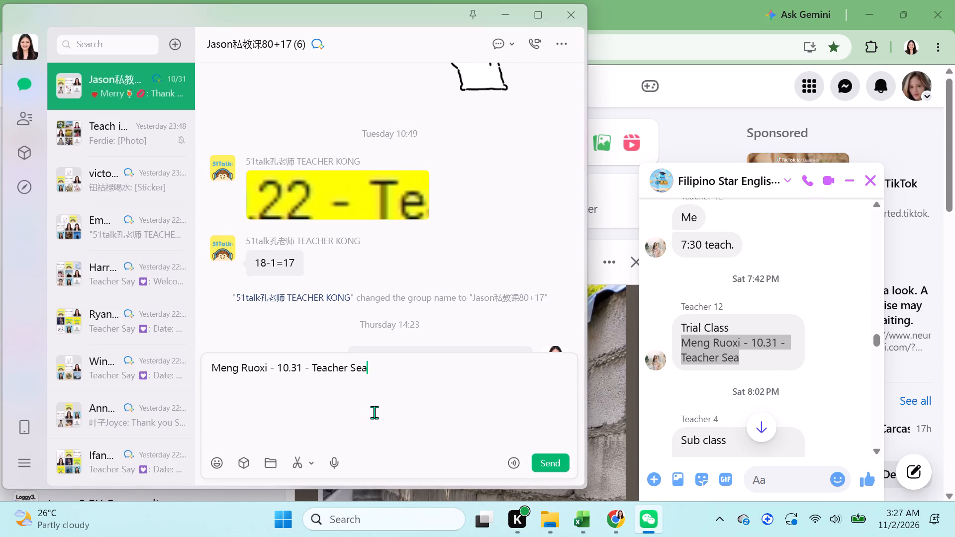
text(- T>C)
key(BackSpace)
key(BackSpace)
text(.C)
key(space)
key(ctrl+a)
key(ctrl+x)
Switch to the teachers' daily checklist workbook, paste the trial class entry into L48, and remove its bold formatting.
click(585, 524)
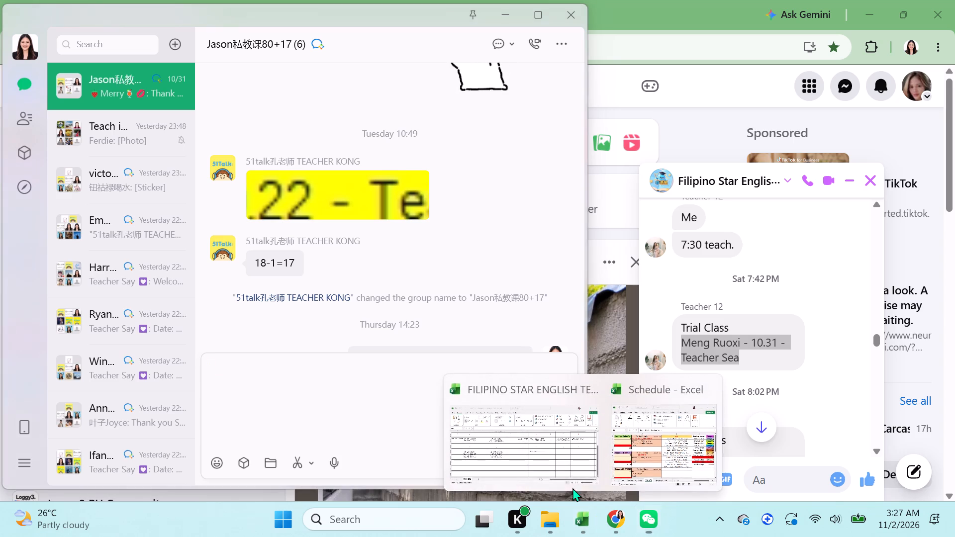
click(566, 464)
click(797, 368)
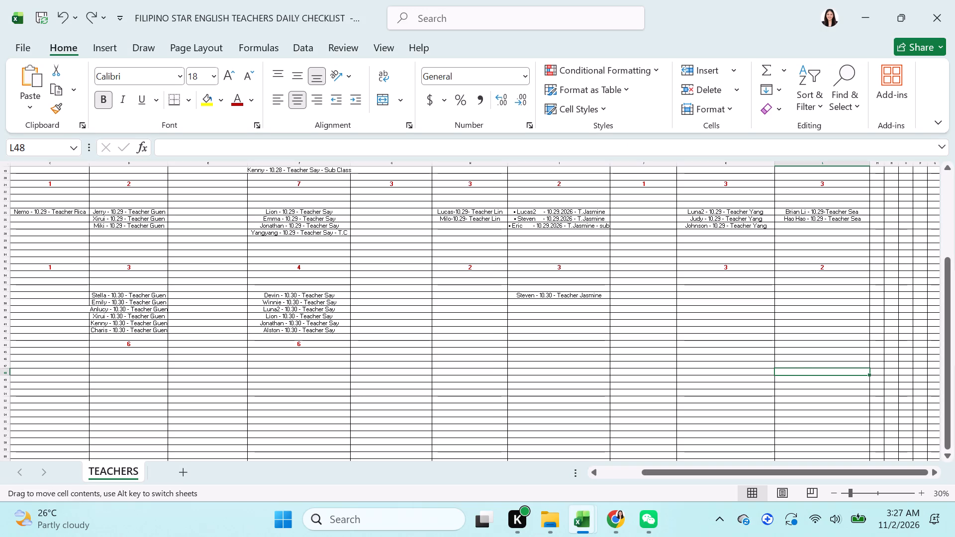
key(ctrl+v)
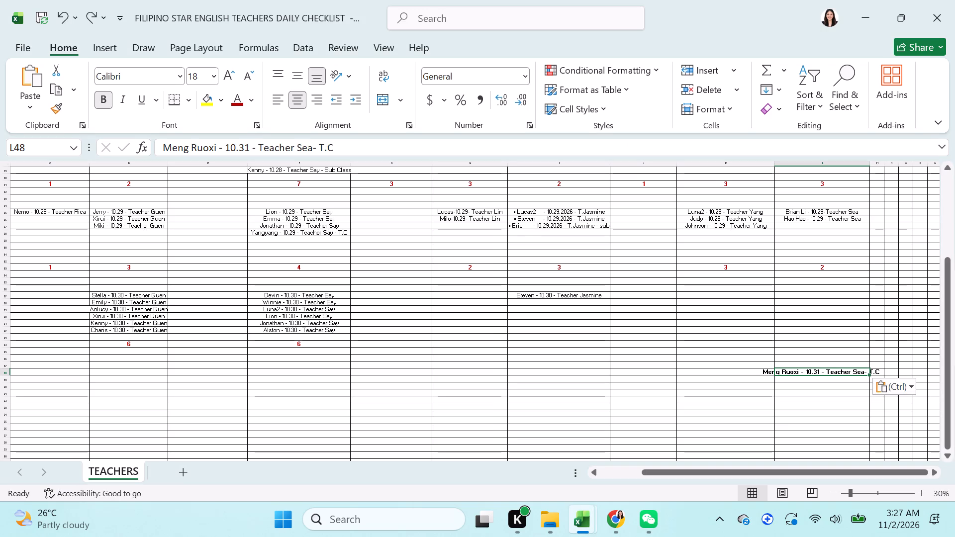
key(ctrl+b)
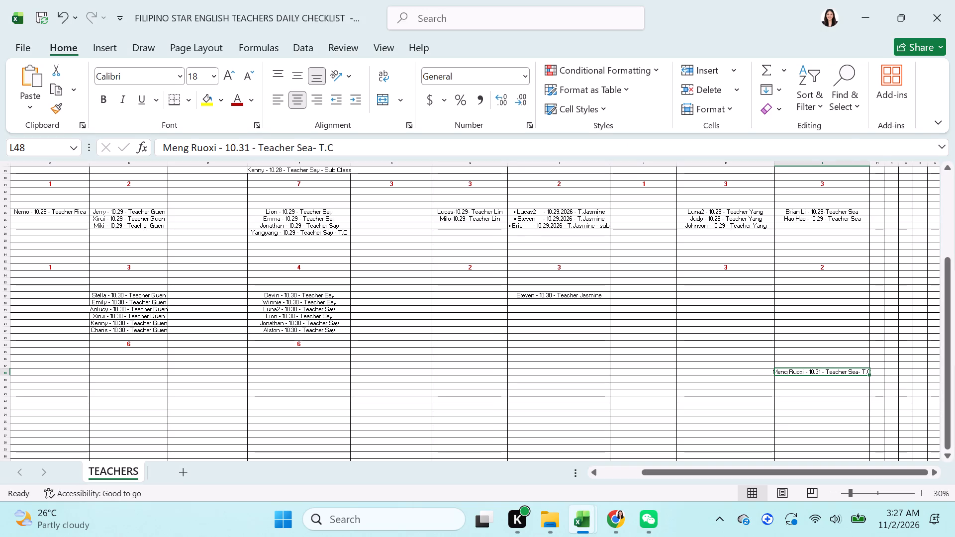
Widen column L so Teacher Sea's trial class entry fits, and save the workbook.
drag(869, 162, 882, 166)
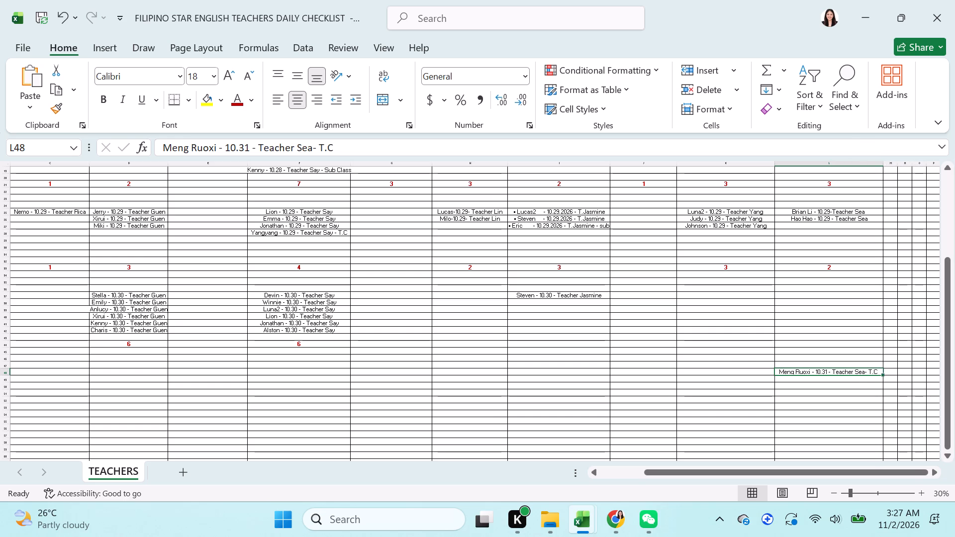
click(854, 375)
click(851, 381)
key(ctrl+s)
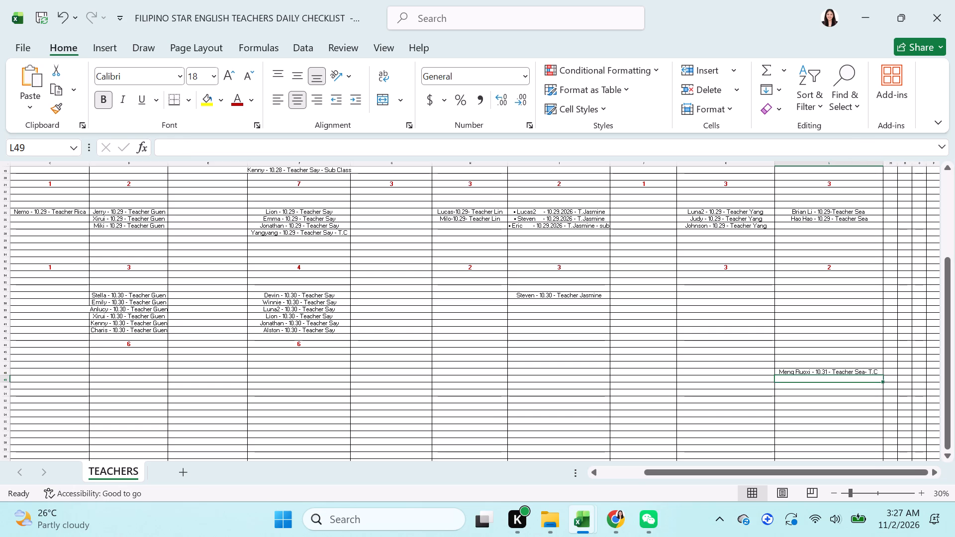
Copy Teacher Rica's sub class entry for Eric, 10.31.2026, from the Facebook group chat into the Weixin message box and cut it.
click(623, 524)
scroll(727, 332, down, 2)
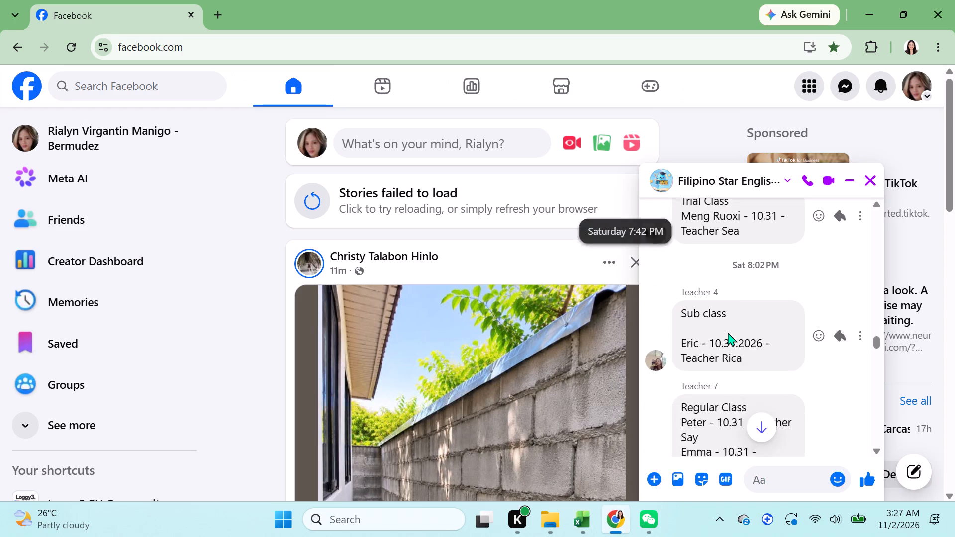
drag(751, 335, 680, 320)
key(ctrl+c)
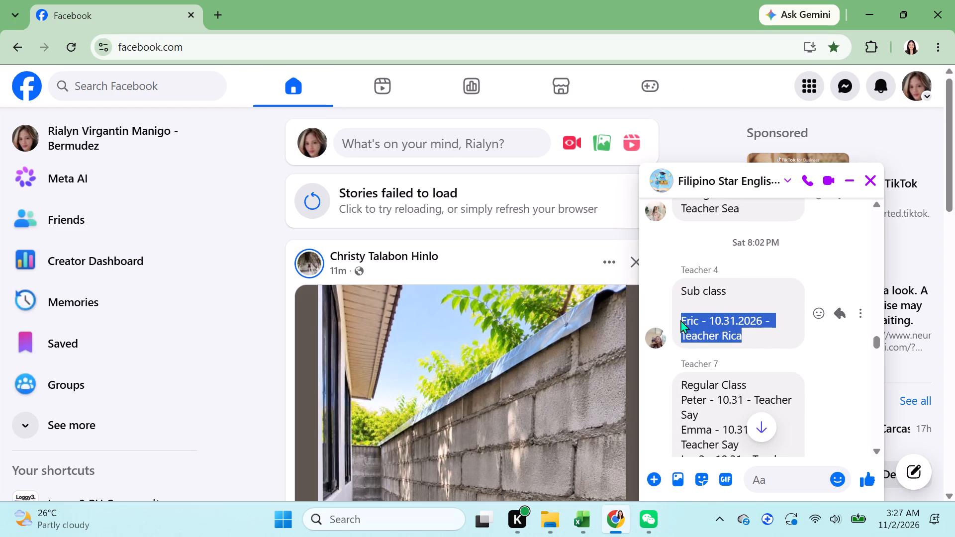
key(ctrl+c)
click(653, 509)
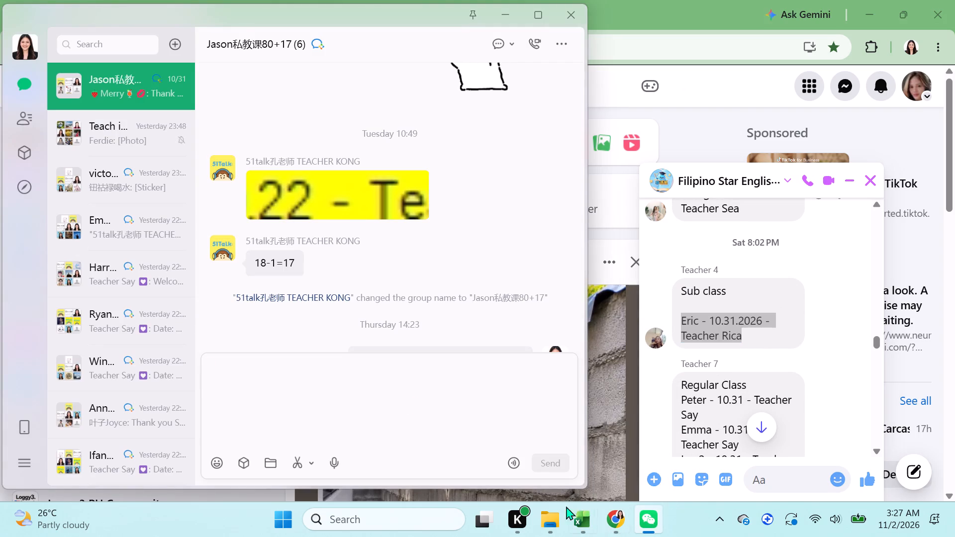
click(413, 405)
key(ctrl+v)
key(ctrl+a)
key(ctrl+x)
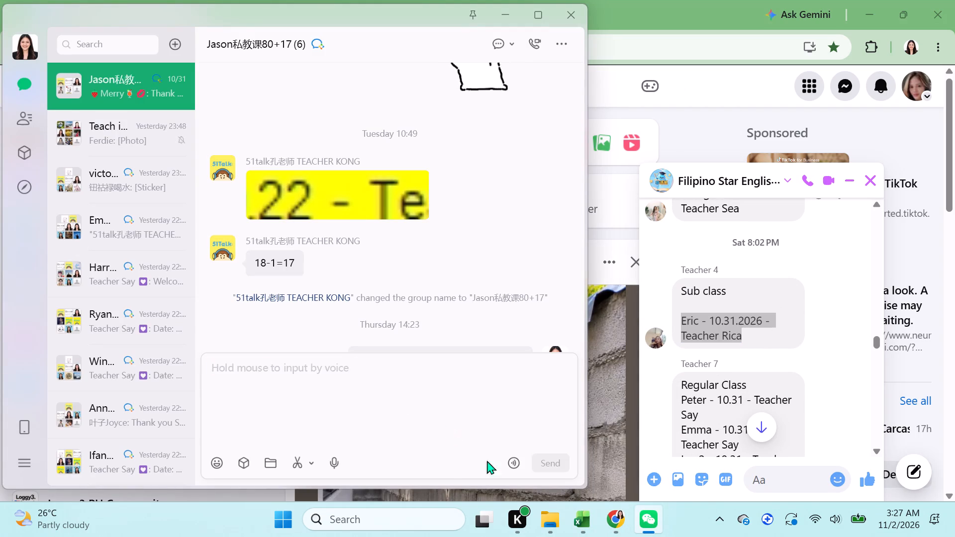
In the teachers' daily checklist workbook, paste Teacher Rica's Eric entry into C48, remove its bold formatting, and save.
click(534, 459)
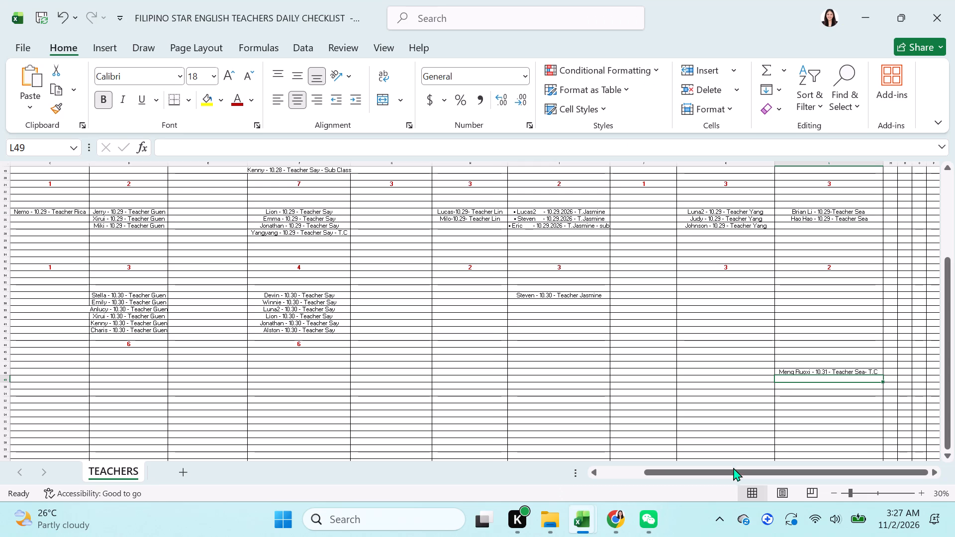
drag(710, 476, 638, 464)
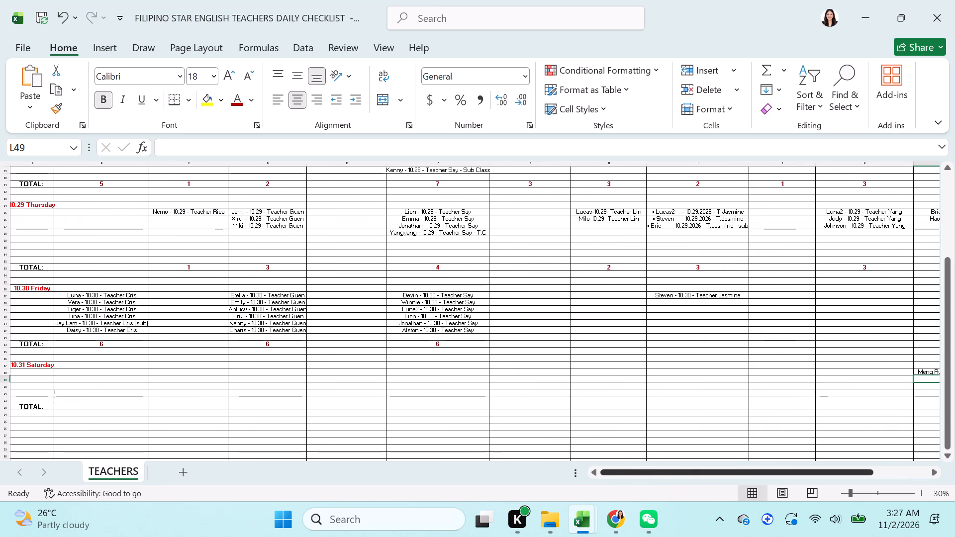
click(164, 375)
key(ctrl+v)
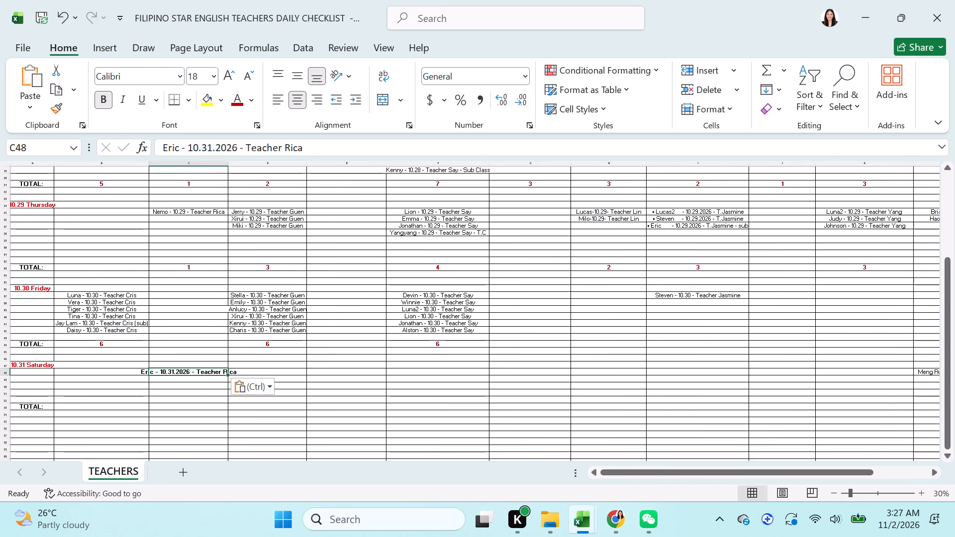
key(ctrl+b)
click(243, 380)
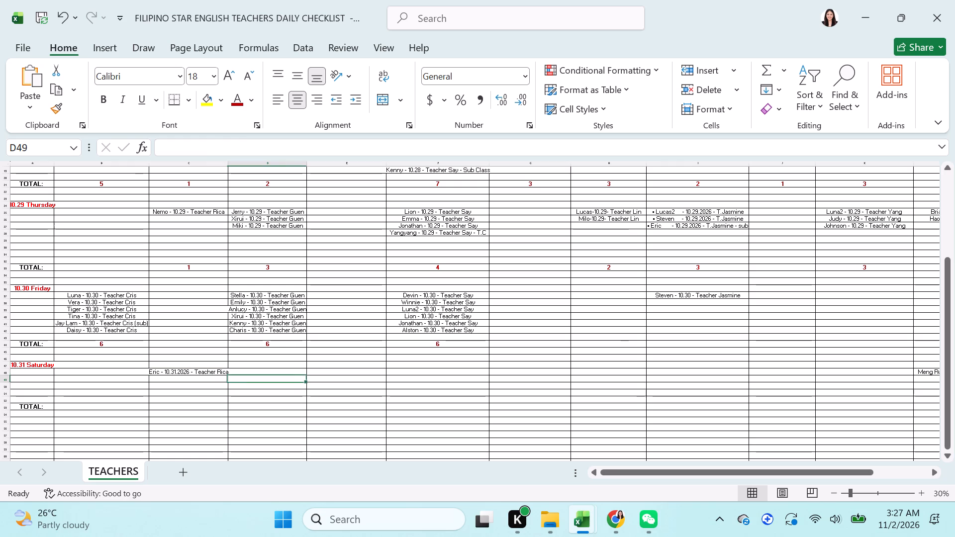
key(ctrl+s)
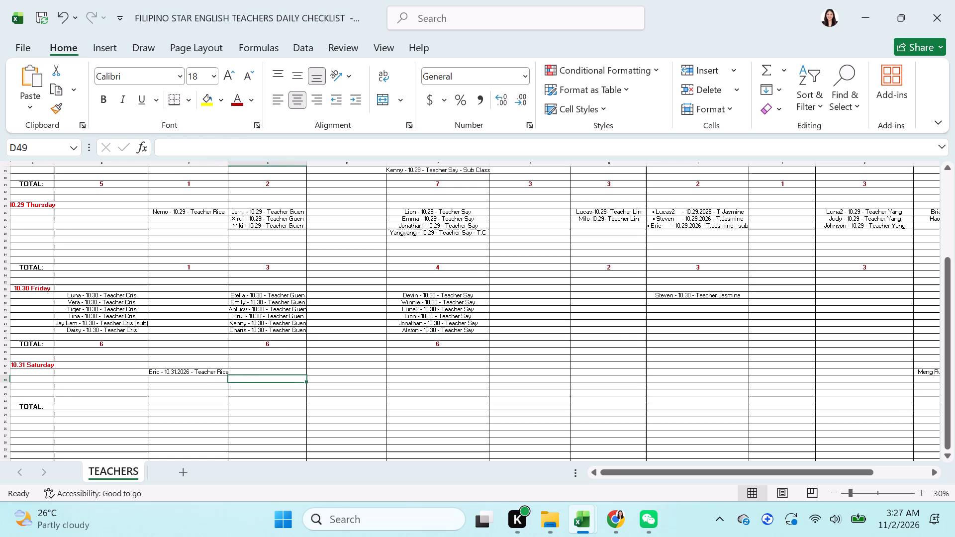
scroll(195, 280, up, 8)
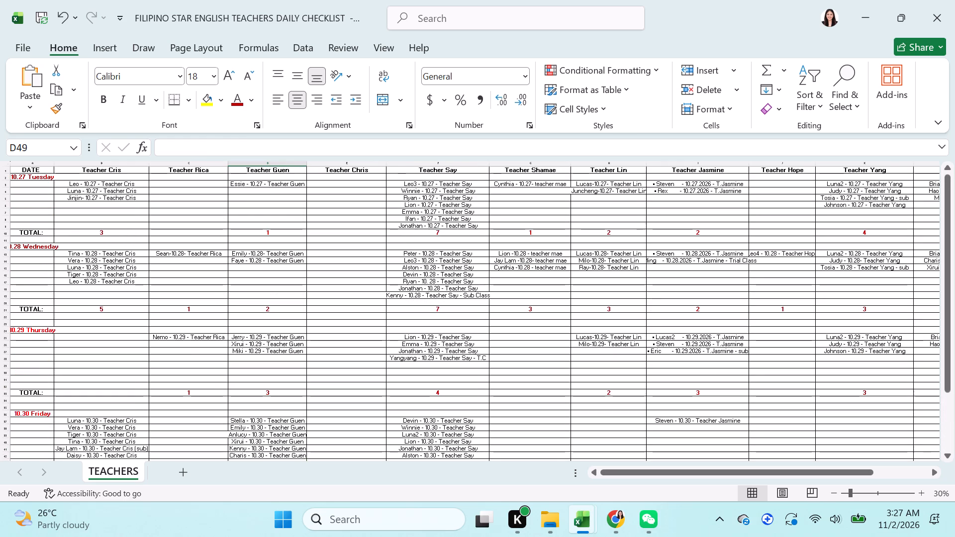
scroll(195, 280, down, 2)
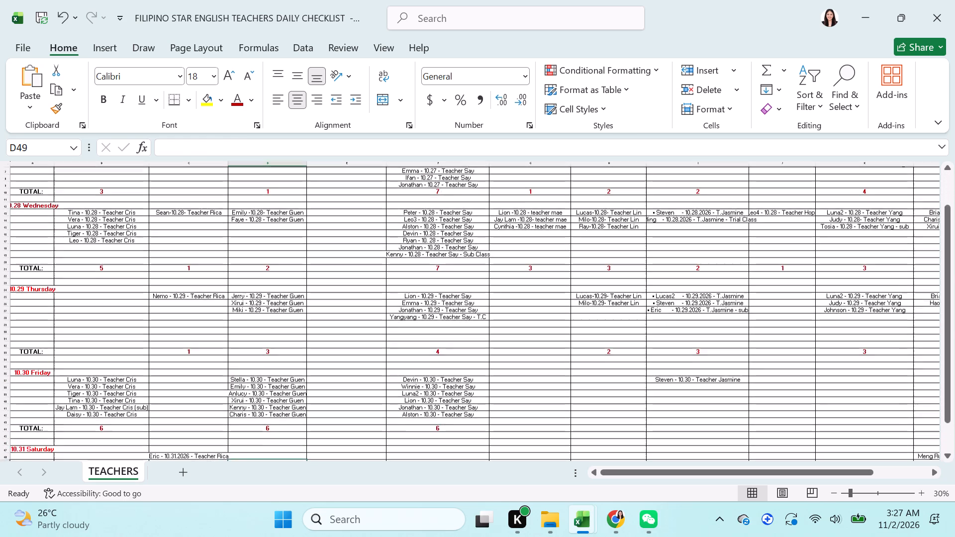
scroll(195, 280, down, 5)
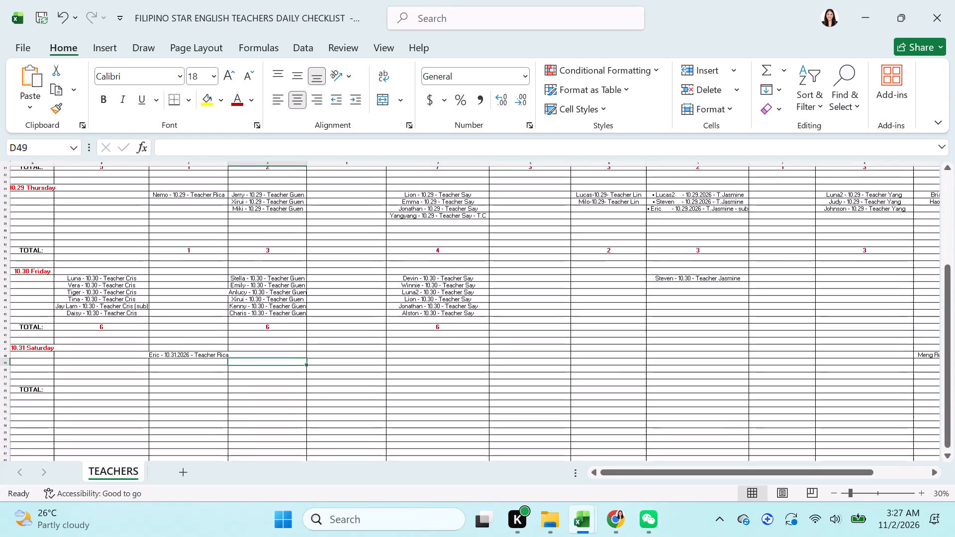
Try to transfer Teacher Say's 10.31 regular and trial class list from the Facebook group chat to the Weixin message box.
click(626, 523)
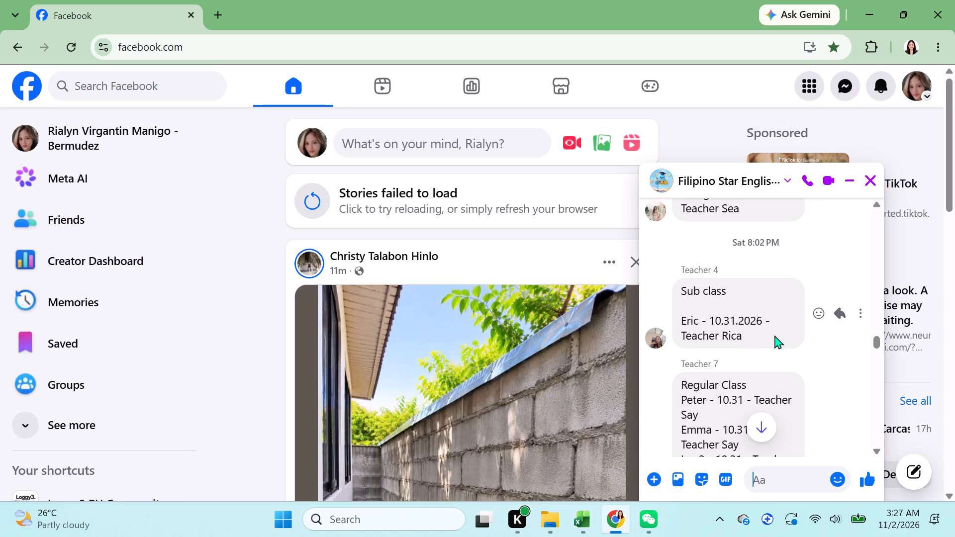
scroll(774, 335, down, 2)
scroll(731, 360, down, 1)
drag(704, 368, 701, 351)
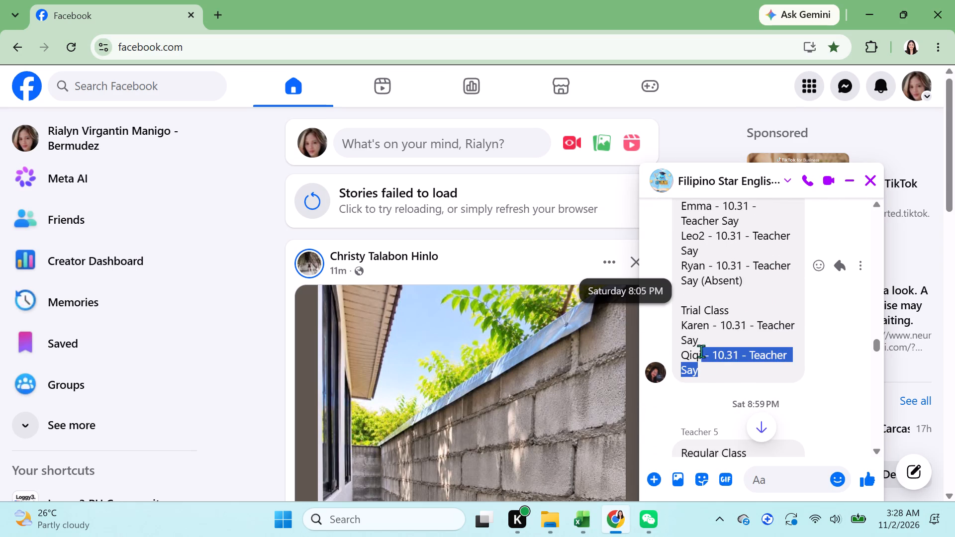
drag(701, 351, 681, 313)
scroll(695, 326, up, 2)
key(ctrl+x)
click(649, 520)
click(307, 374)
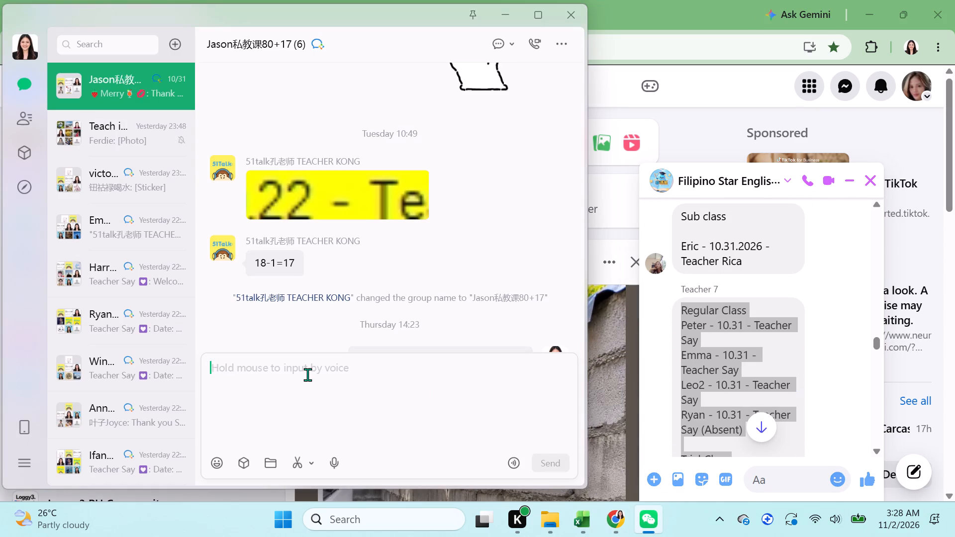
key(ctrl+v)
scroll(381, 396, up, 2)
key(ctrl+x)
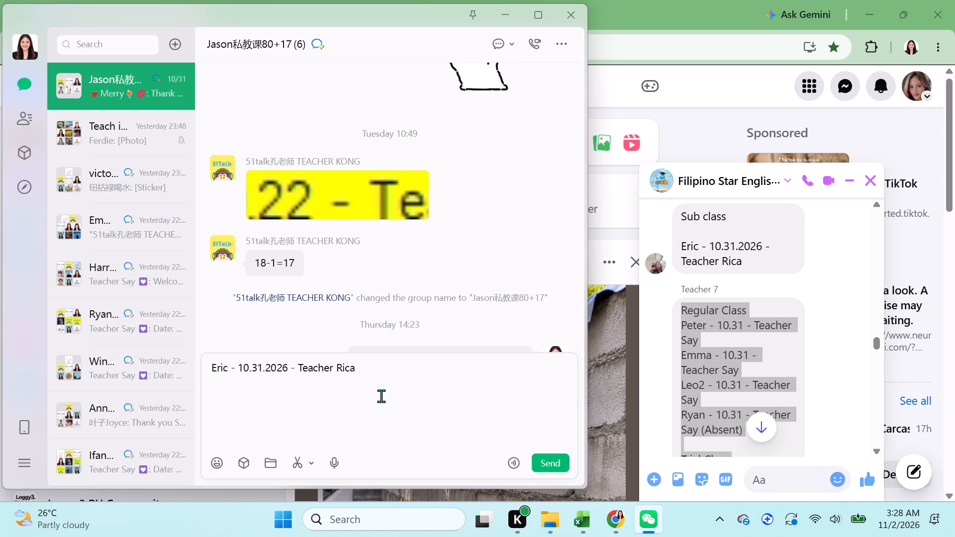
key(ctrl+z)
Copy Teacher Say's full 10.31 regular and trial class list from the Facebook group chat and paste it into the Weixin message box.
click(739, 349)
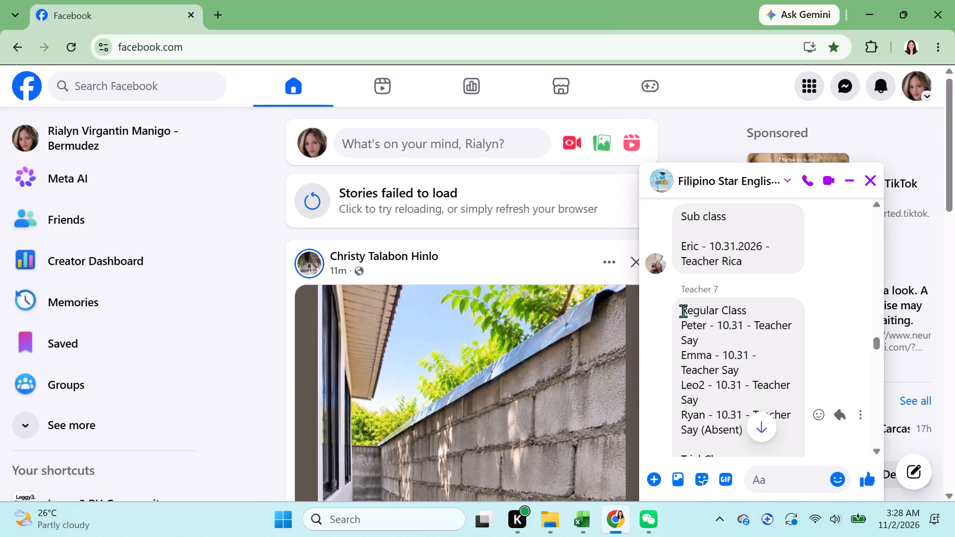
drag(683, 311, 723, 373)
scroll(699, 356, down, 2)
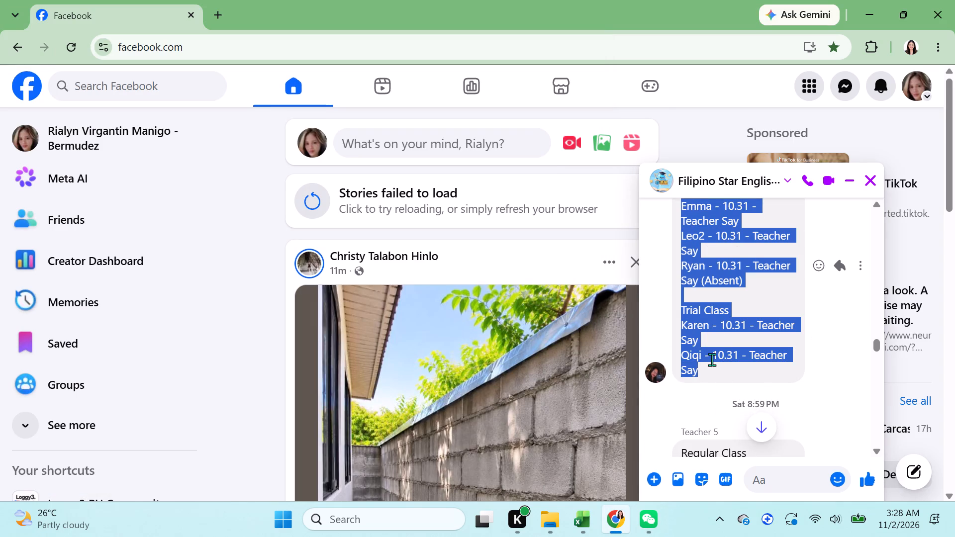
key(ctrl+c)
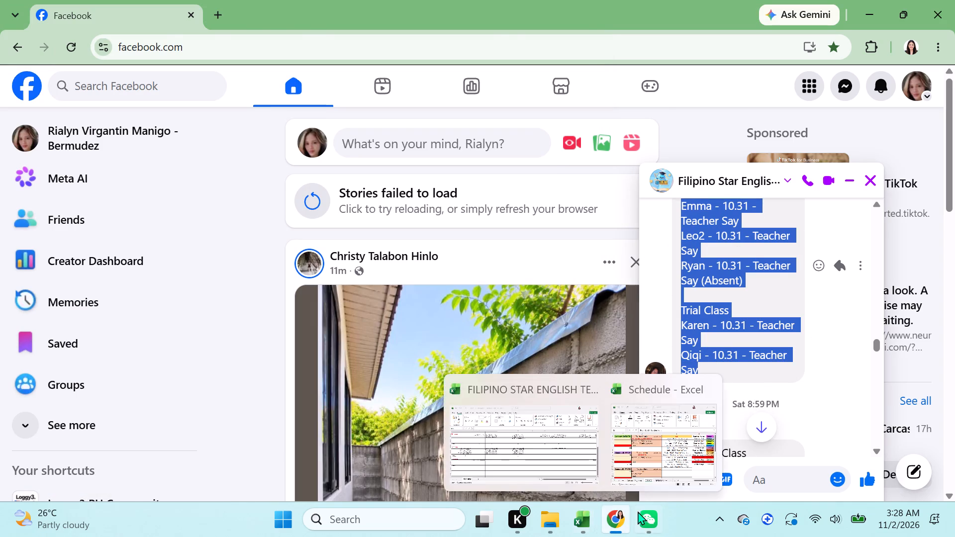
click(641, 513)
click(435, 414)
key(ctrl+v)
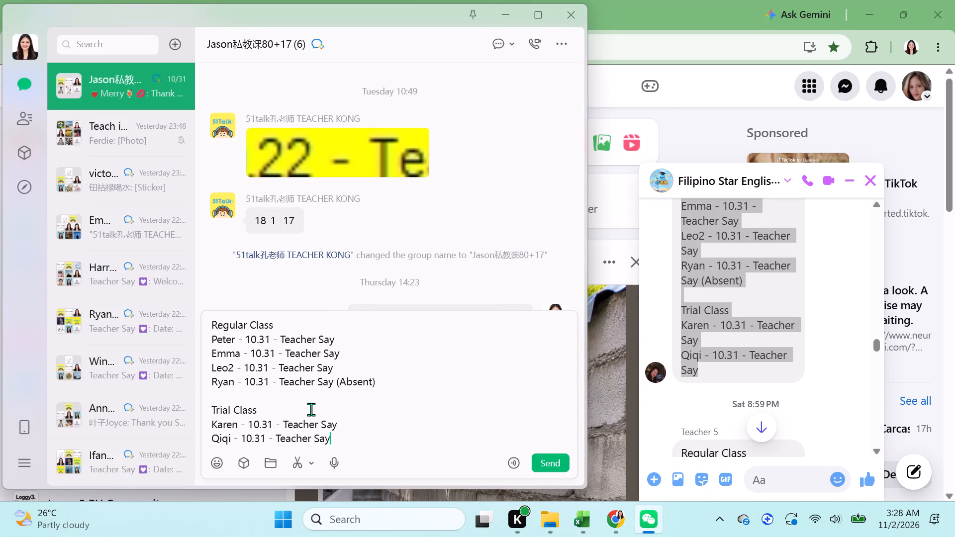
Delete the "Trial Class" heading from the pasted list and append "- T.C." to the Karen and Qiqi entries.
drag(263, 414, 213, 410)
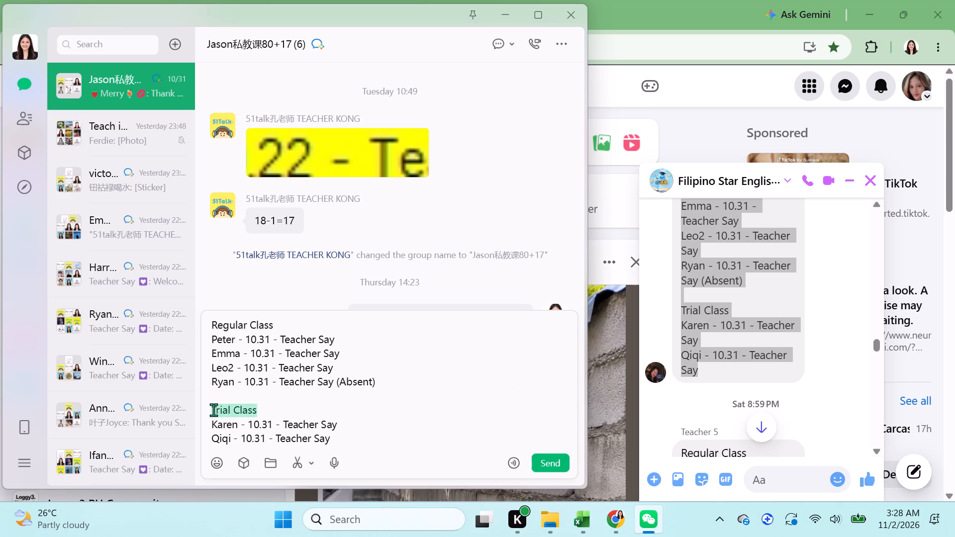
key(BackSpace)
key(BackSpace)
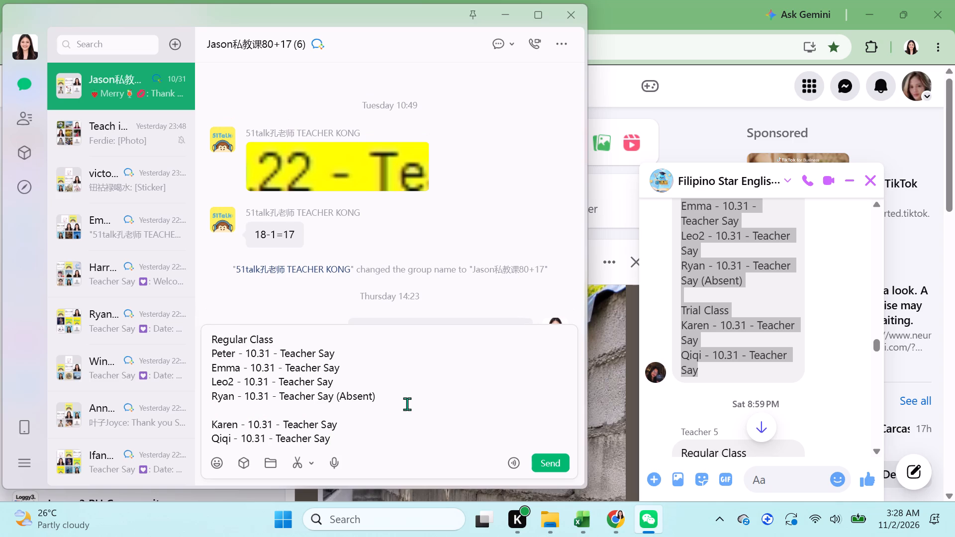
click(337, 423)
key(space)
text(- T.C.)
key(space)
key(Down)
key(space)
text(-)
Complete the Qiqi - 10.31 - Teacher Say line in the WeChat message draft with the trial class suffix "- T.C".
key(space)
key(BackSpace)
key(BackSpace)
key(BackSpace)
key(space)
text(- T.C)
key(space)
Remove the Regular Class heading and the blank line before Karen from the draft, and cut Teacher Say's six 10.31 entries.
drag(381, 434, 204, 342)
click(250, 354)
drag(284, 334, 210, 339)
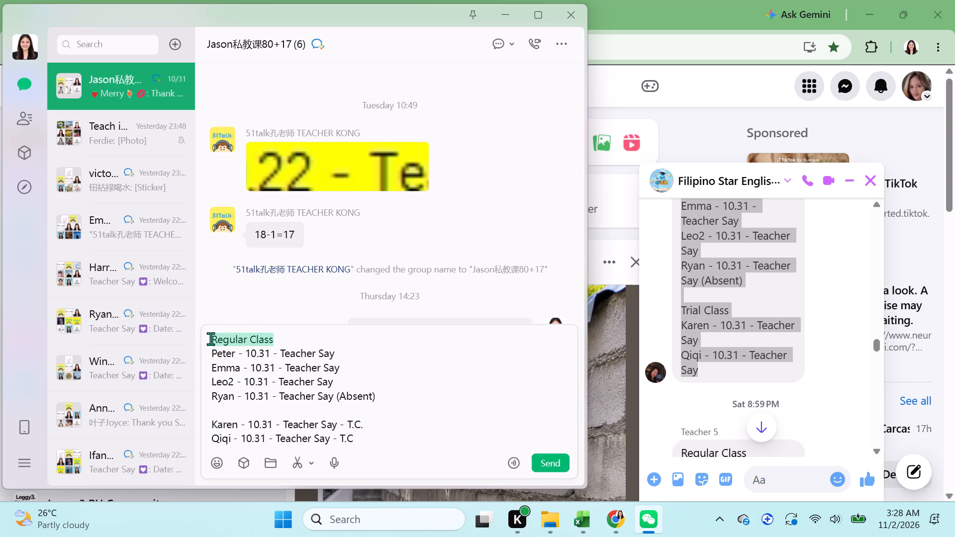
drag(210, 339, 195, 339)
key(BackSpace)
click(233, 408)
key(BackSpace)
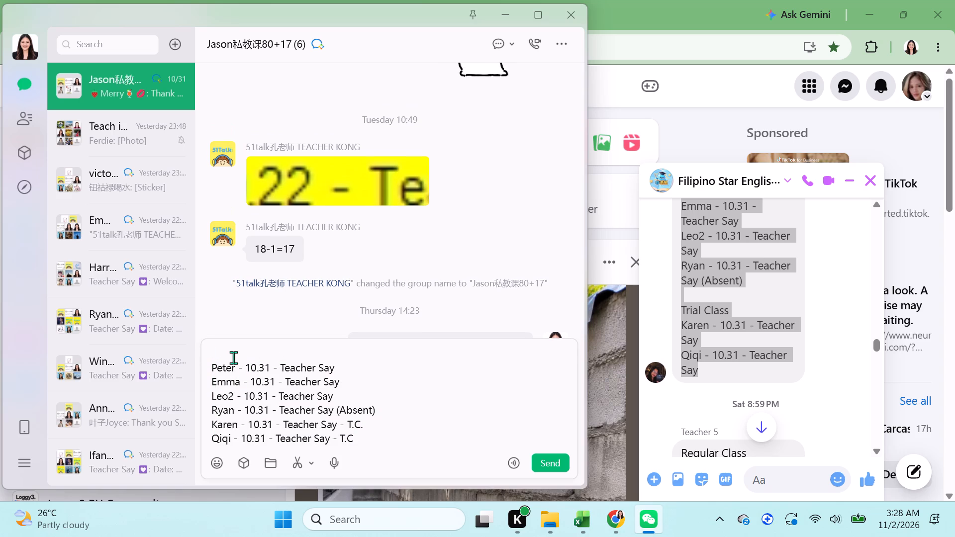
click(232, 353)
key(BackSpace)
drag(368, 441, 250, 398)
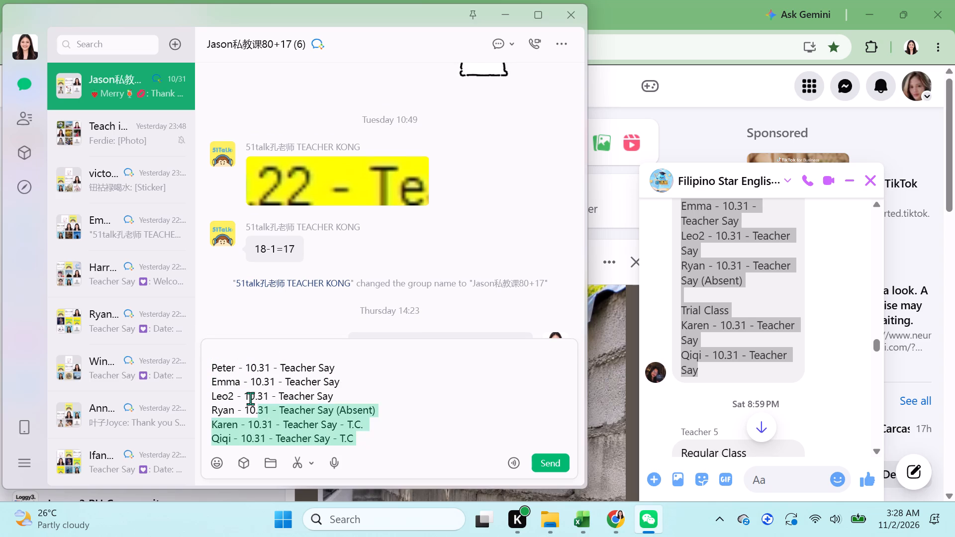
drag(250, 398, 212, 369)
key(ctrl+x)
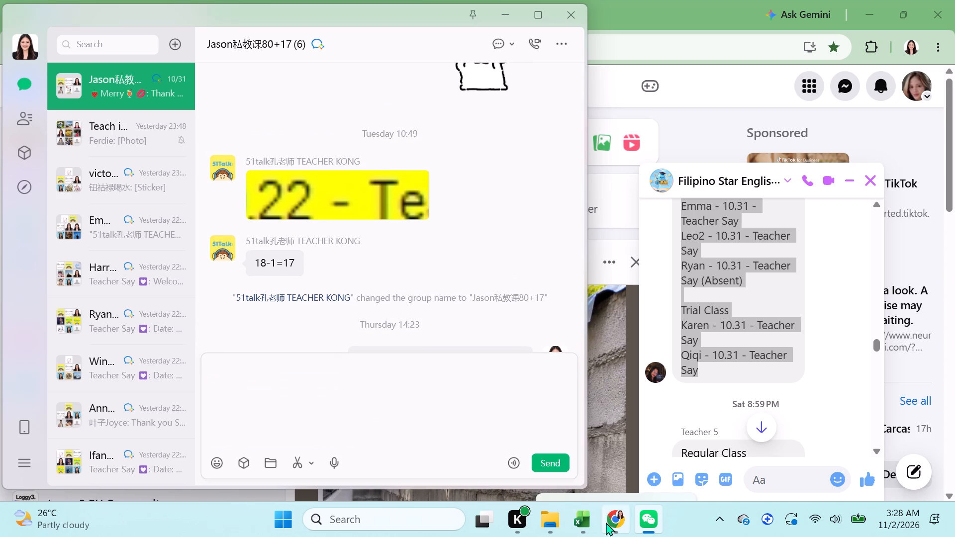
Return to the Excel daily checklist, paste the 10.31 entries under Teacher Say in F48:F53 and remove their bold formatting.
click(590, 522)
click(522, 450)
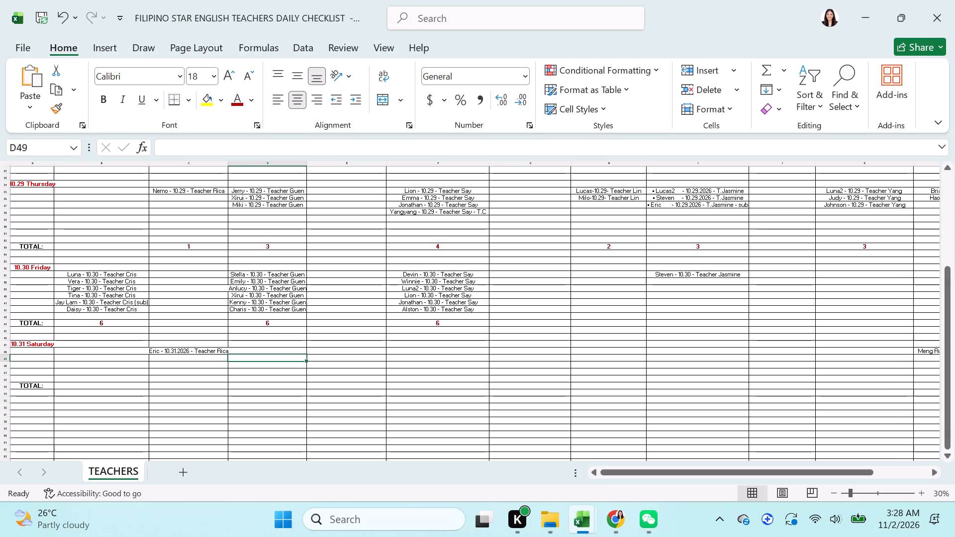
click(396, 351)
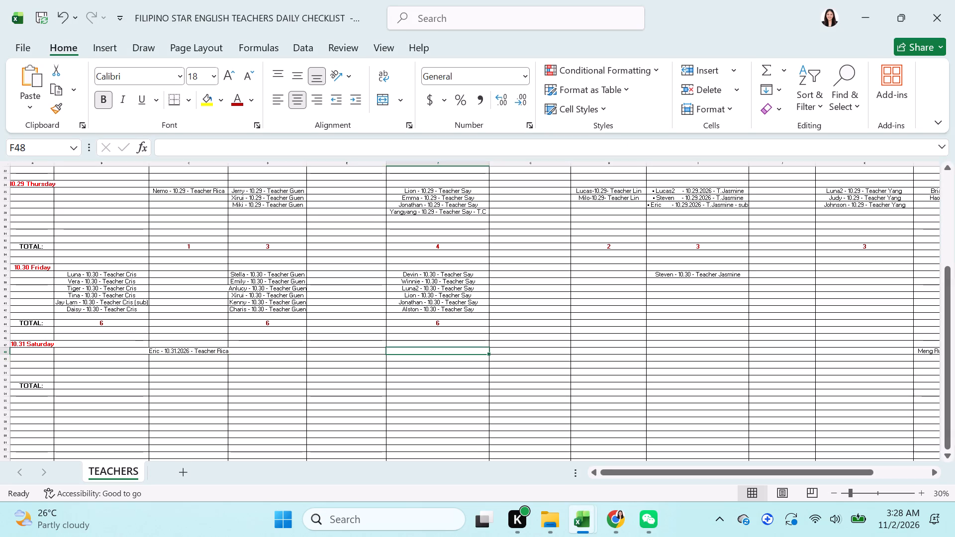
key(ctrl+v)
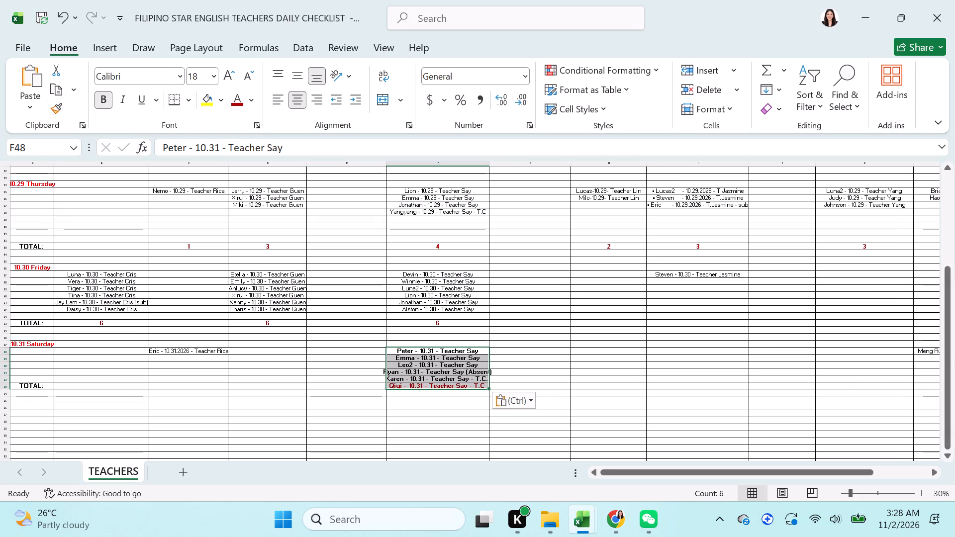
key(ctrl+b)
Open the font colour choices for the Qiqi entry in F53.
click(471, 386)
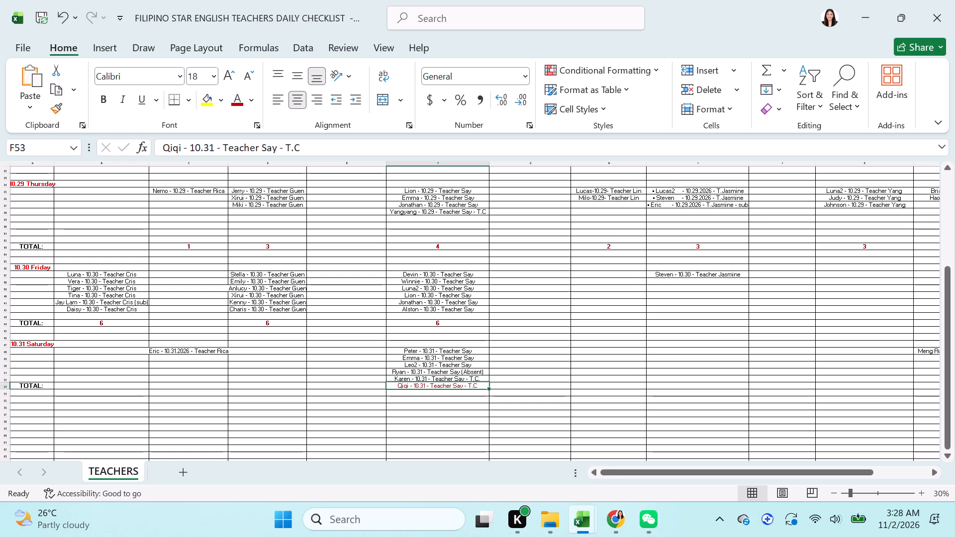
click(253, 105)
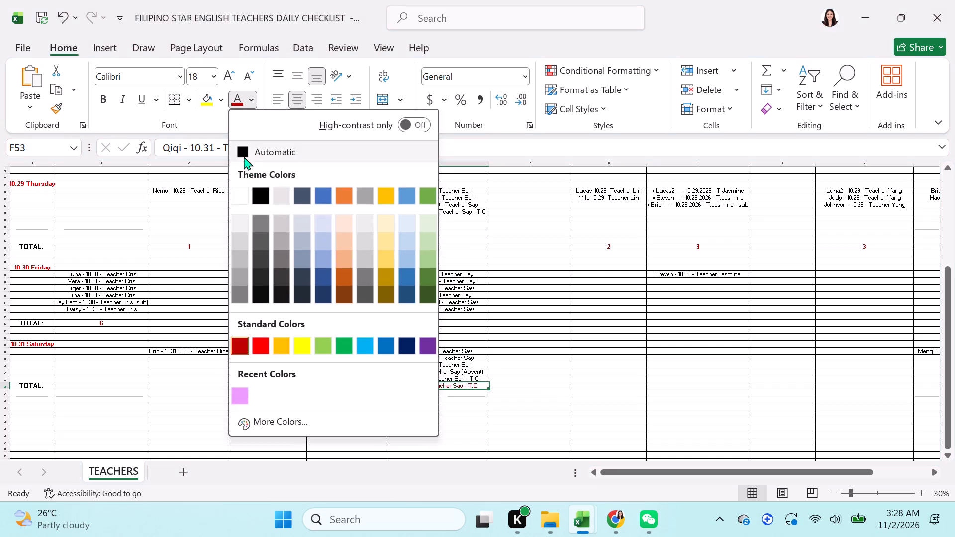
Set the font colour of the Qiqi entry in F53 to Automatic and save the checklist.
click(244, 156)
click(476, 397)
key(ctrl+s)
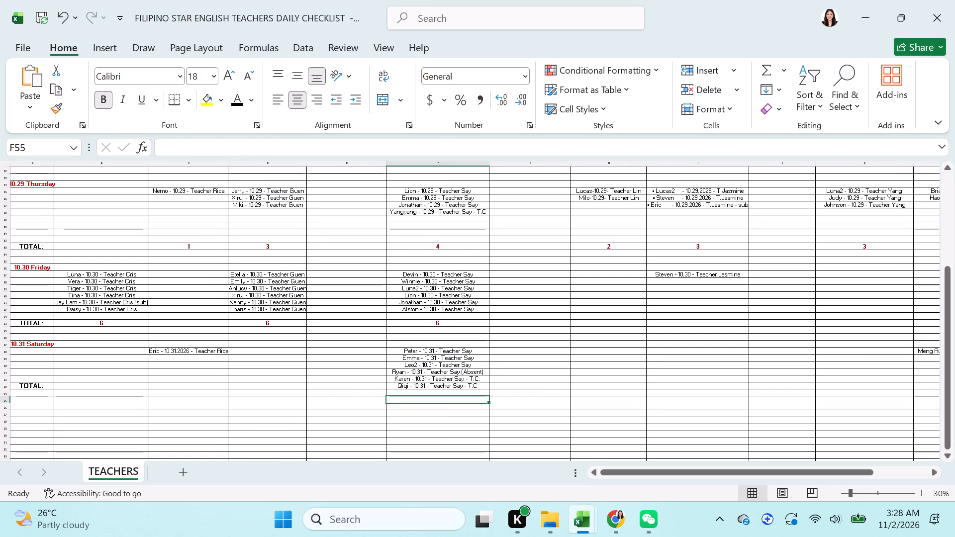
Move the TOTAL: label of the 10.31 Saturday block down to A55 and save the workbook.
drag(68, 387, 116, 392)
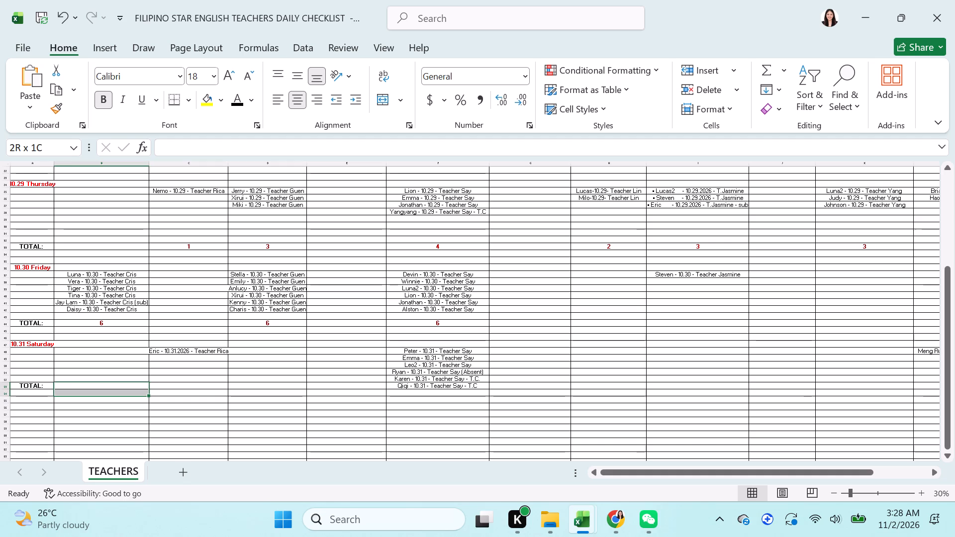
drag(116, 392, 391, 384)
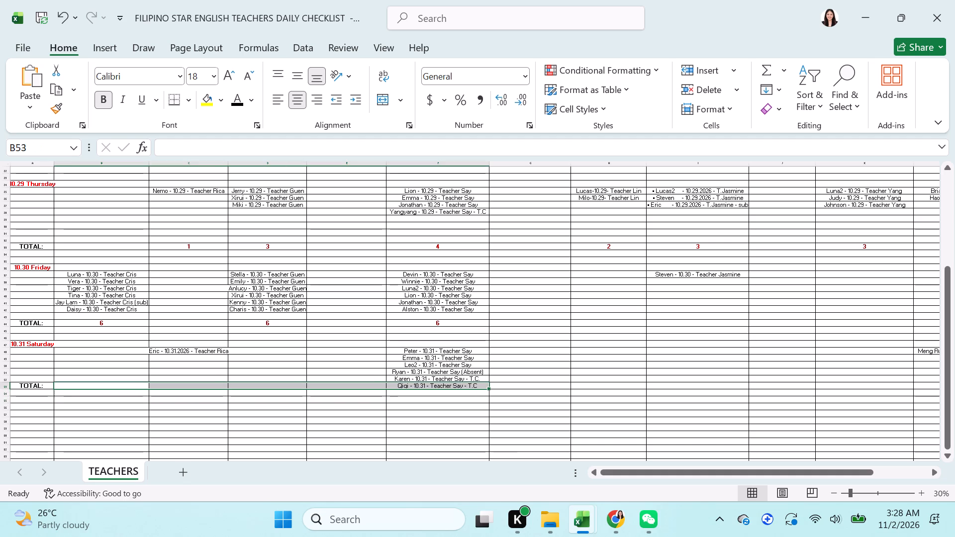
click(66, 401)
scroll(66, 401, down, 3)
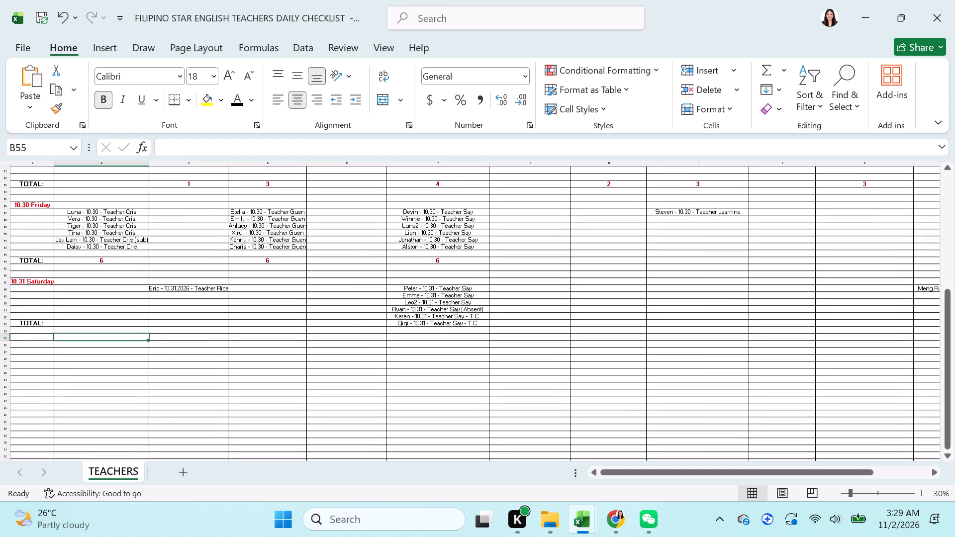
click(26, 325)
key(ctrl+x)
click(27, 336)
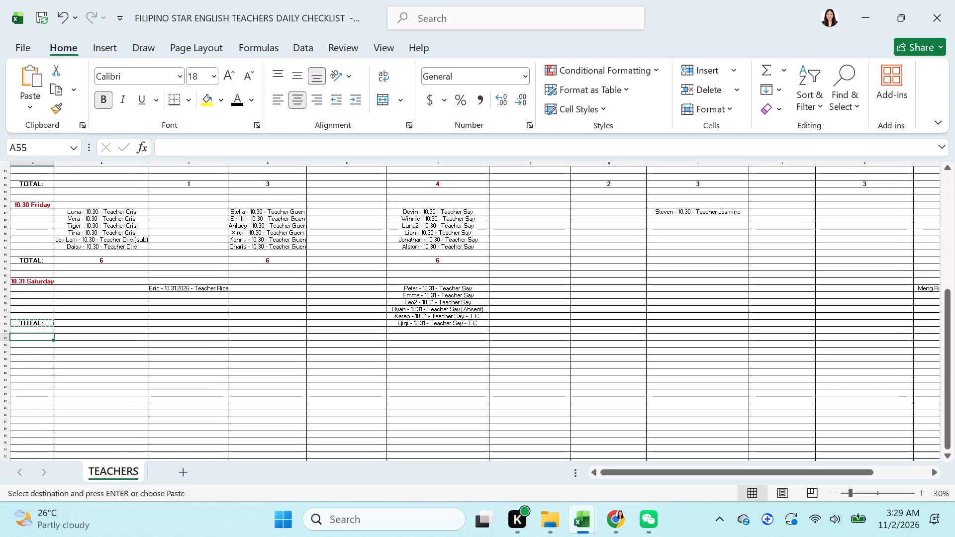
key(ctrl+v)
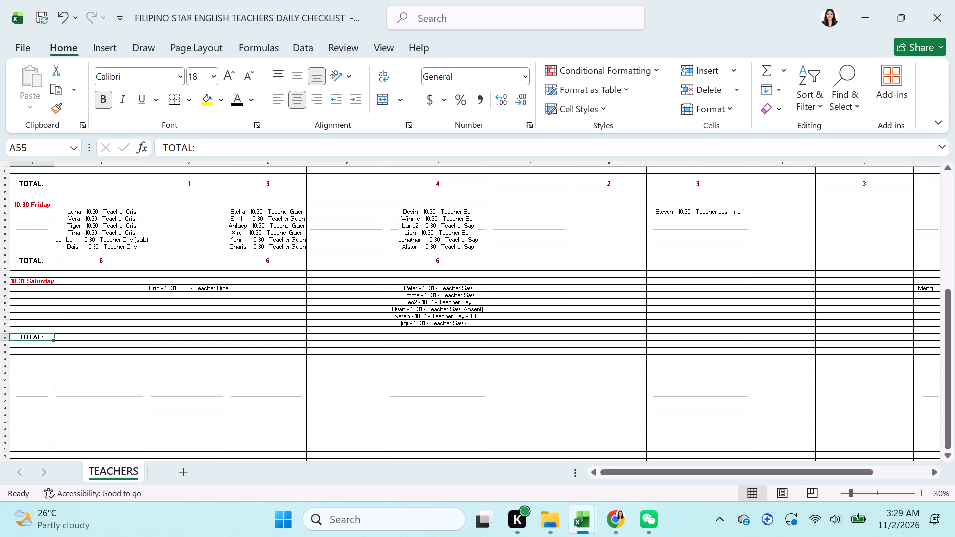
click(121, 337)
key(ctrl+s)
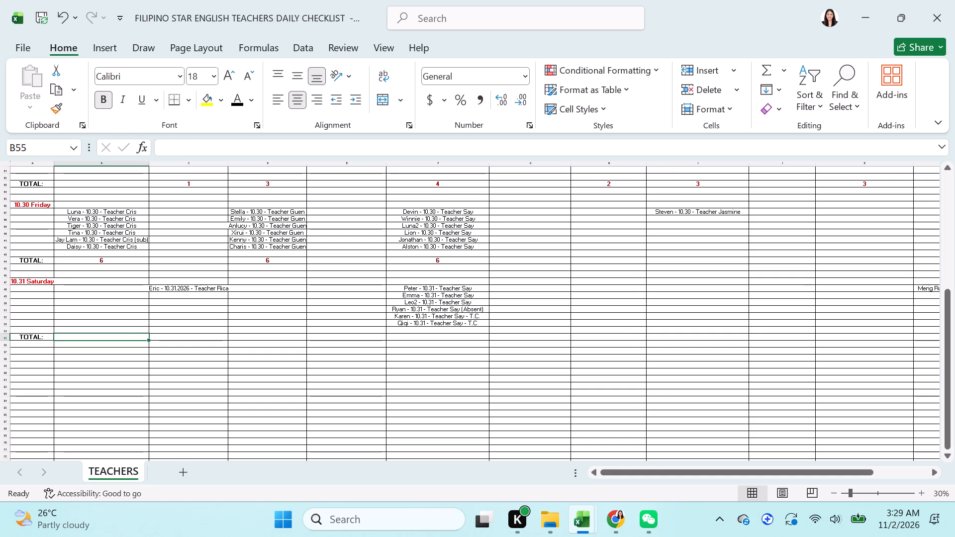
Copy Teacher Guen's 10.31 entries for Luca, Essie and Miki from the Facebook group chat, paste them into the WeChat draft and cut them.
click(625, 526)
scroll(769, 340, down, 2)
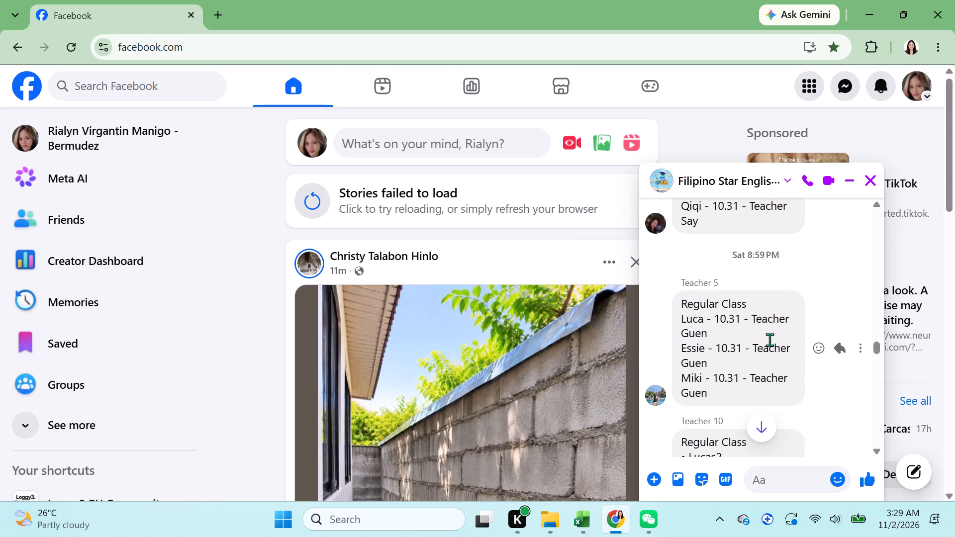
drag(714, 390, 681, 320)
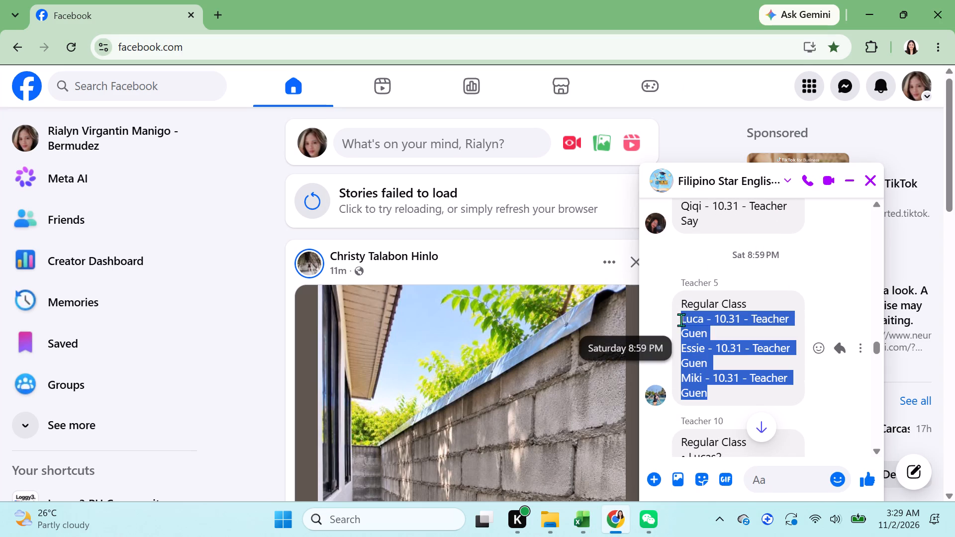
drag(681, 320, 680, 319)
key(ctrl+c)
click(650, 529)
click(436, 371)
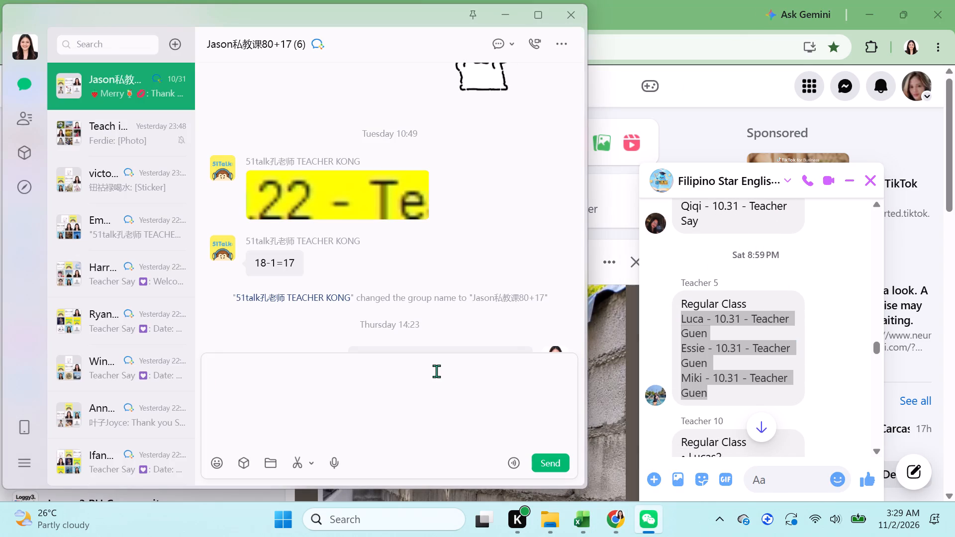
key(ctrl+v)
key(ctrl+a)
key(ctrl+x)
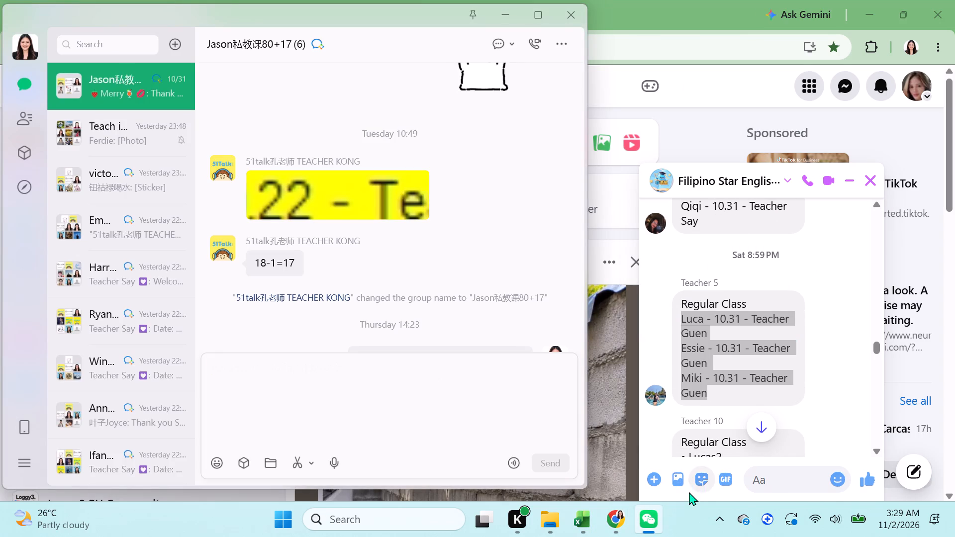
Return to the Excel checklist and paste the three 10.31 entries under Teacher Guen in D48:D50.
click(535, 448)
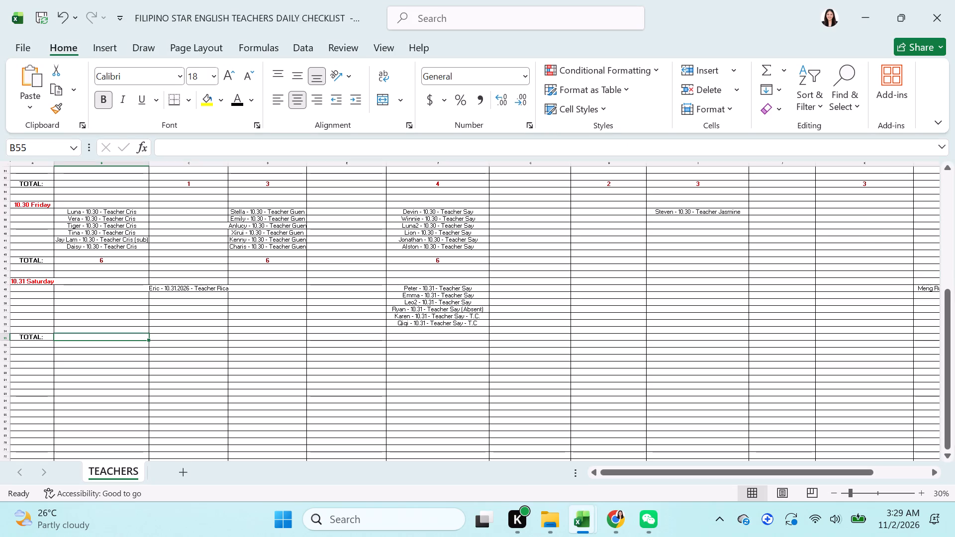
click(89, 290)
scroll(148, 316, up, 2)
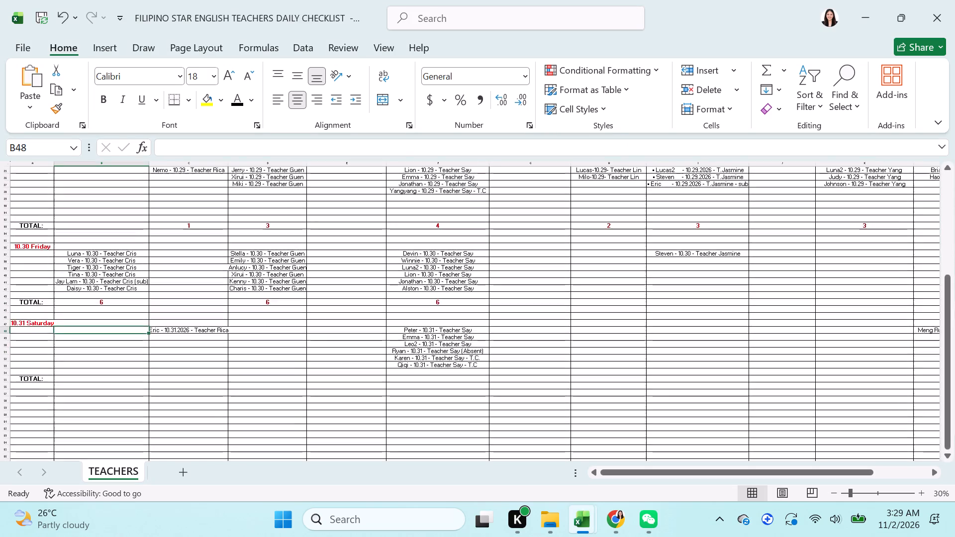
scroll(148, 316, up, 1)
click(254, 353)
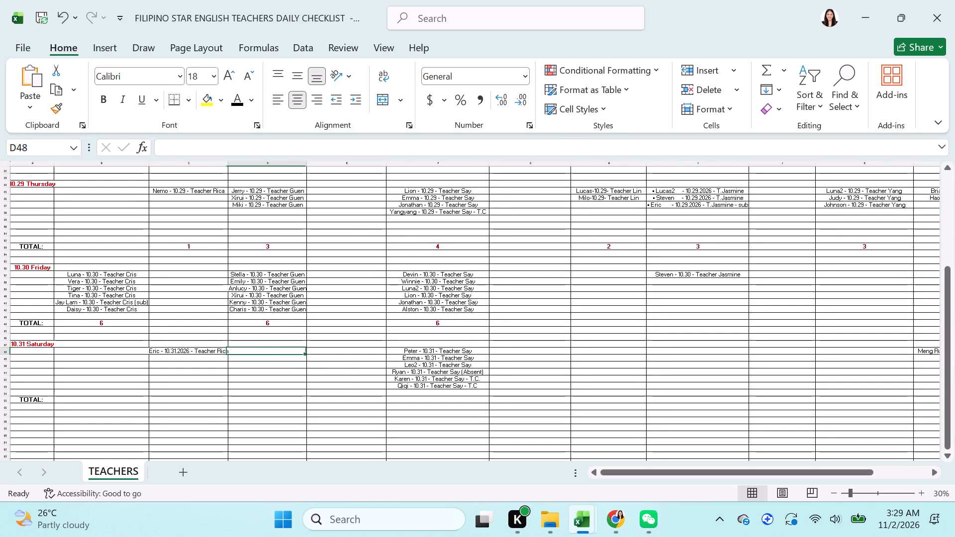
key(ctrl+v)
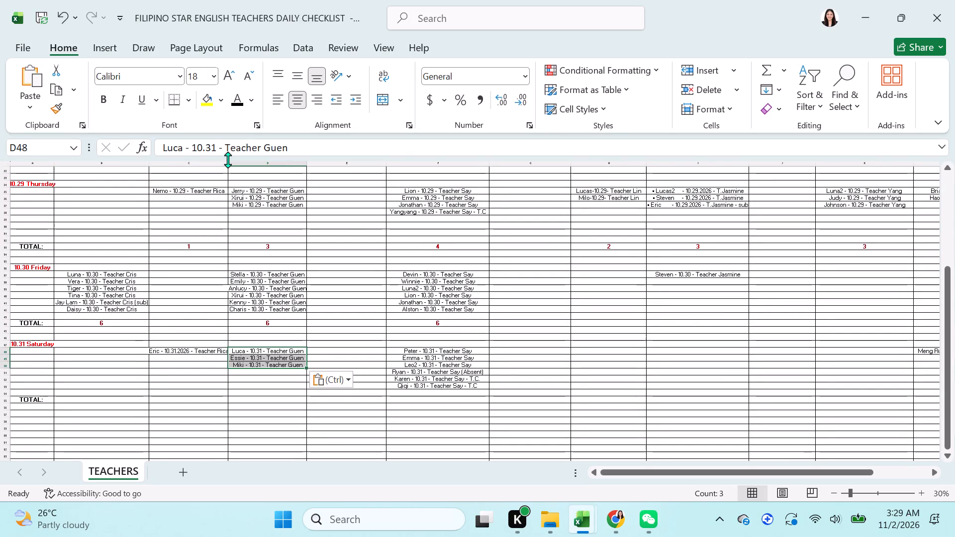
Widen Teacher Rica's column C slightly so the Eric 10.31.2026 entry fits, and save the checklist.
click(228, 168)
drag(228, 164, 238, 164)
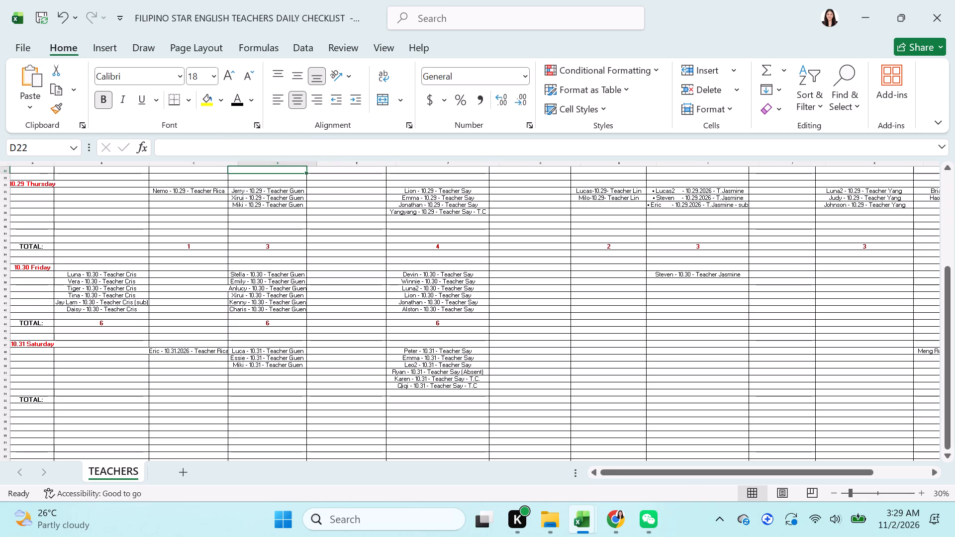
click(326, 386)
key(ctrl+s)
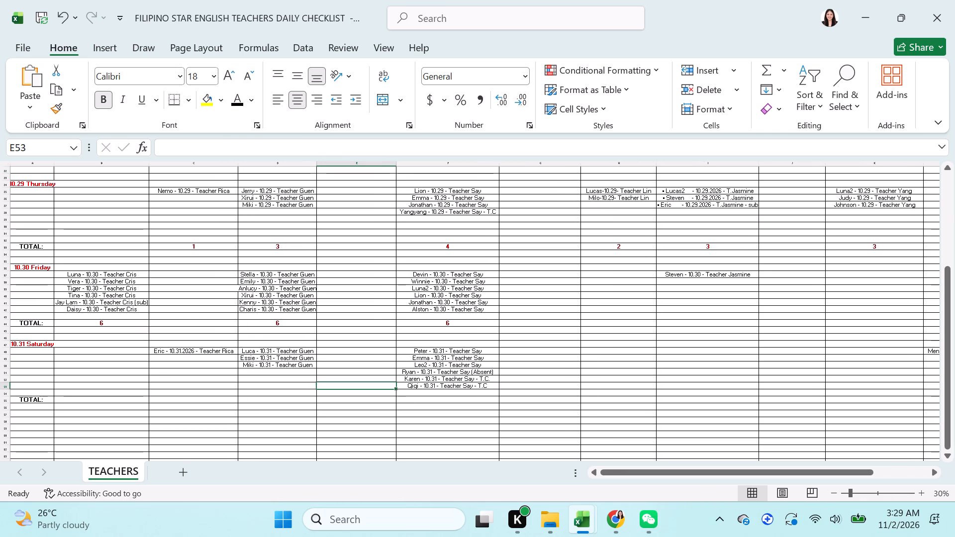
click(622, 523)
scroll(725, 328, down, 2)
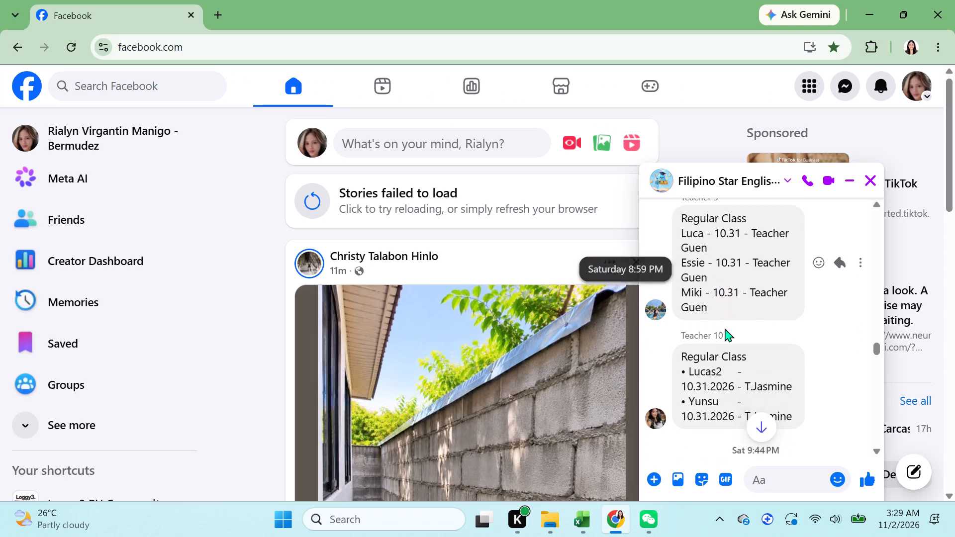
drag(792, 352, 679, 313)
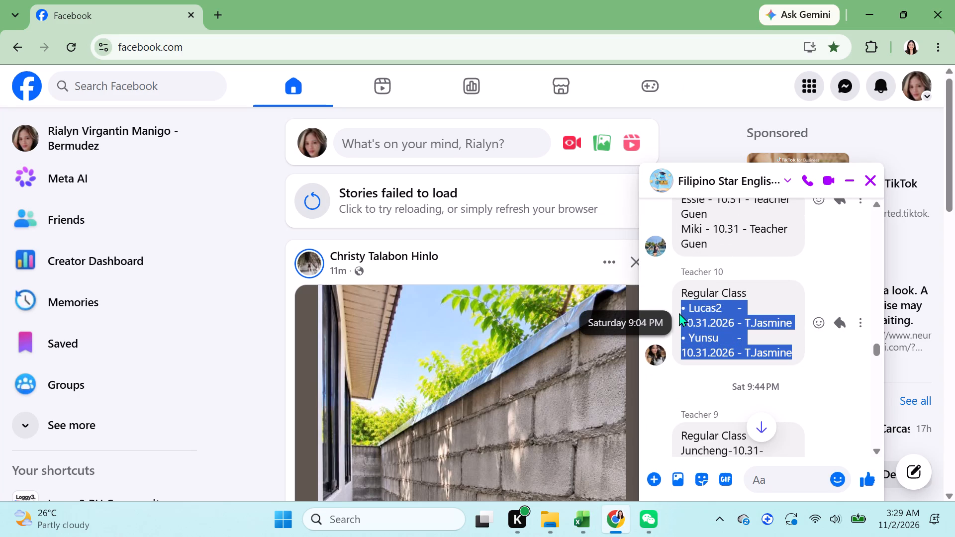
drag(679, 313, 679, 311)
key(ctrl+c)
click(649, 519)
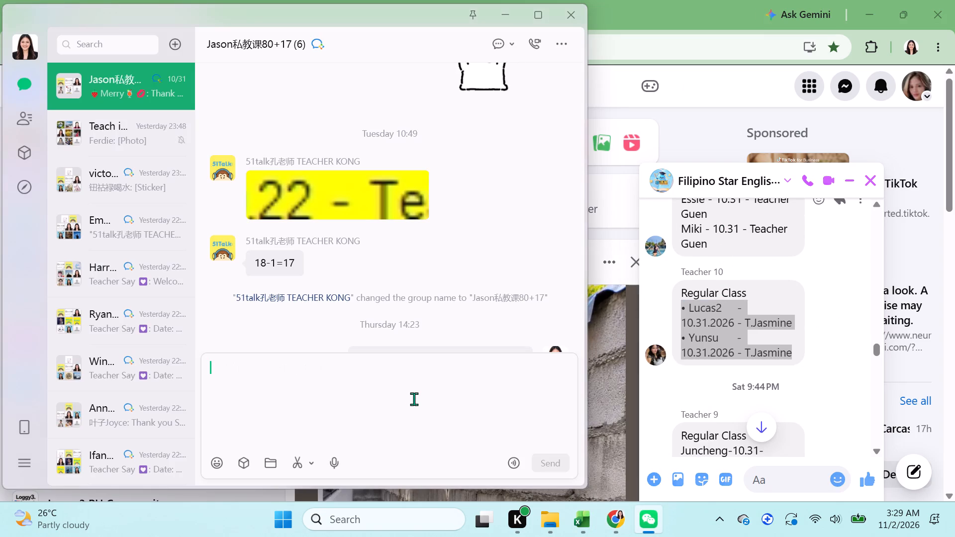
click(410, 398)
key(ctrl+v)
key(ctrl+s)
key(ctrl+a)
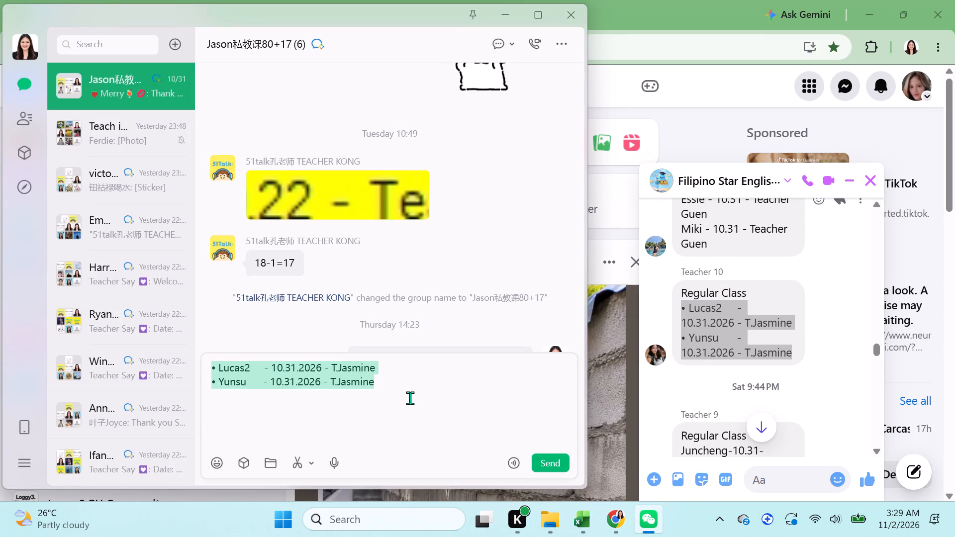
key(ctrl+x)
Return to the Excel checklist, paste the two 10.31.2026 entries under Teacher Jasmine in I48:I49 and remove their bold formatting.
click(592, 465)
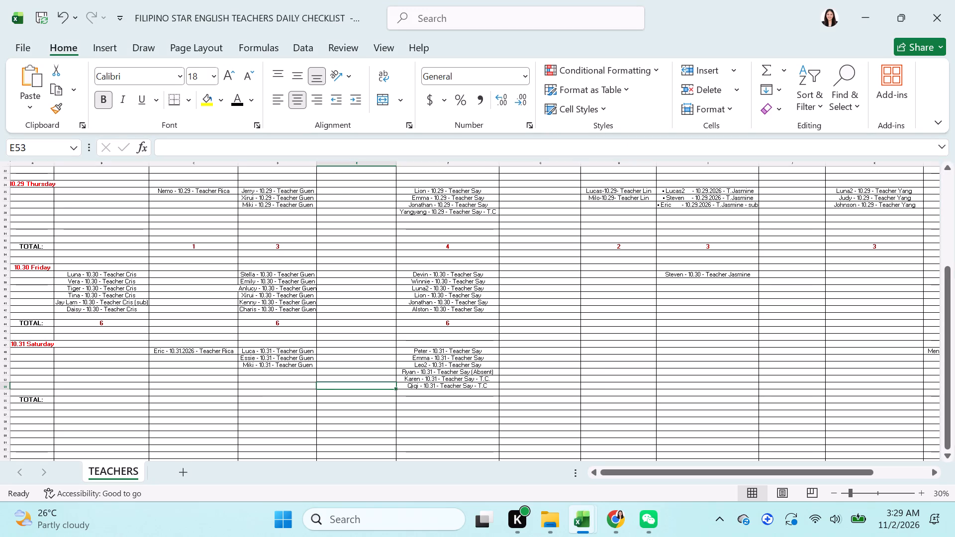
click(669, 353)
key(ctrl+v)
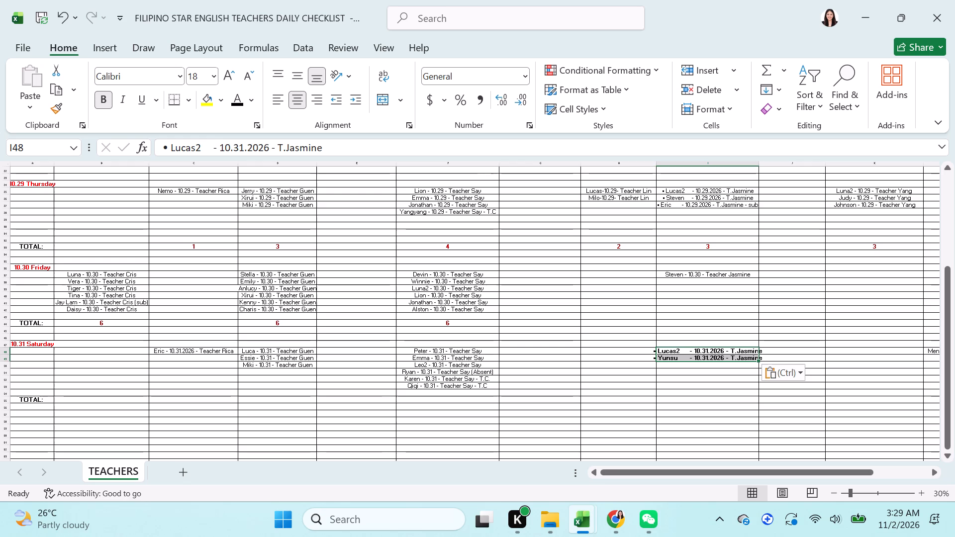
key(ctrl+b)
click(669, 390)
Switch back to the Filipino Star English group chat on Facebook in Chrome.
click(623, 513)
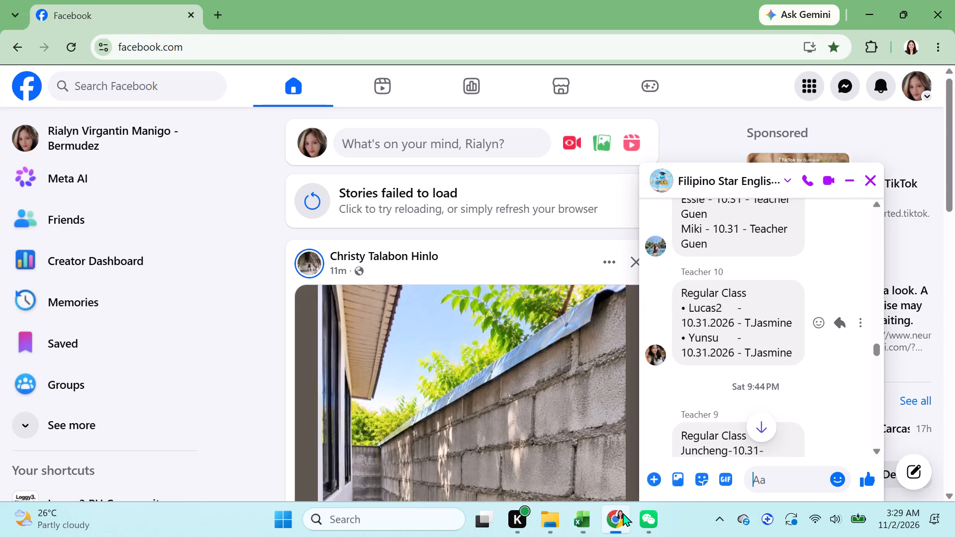
Launch a new Google Chrome window with the Yang profile.
click(623, 513)
click(295, 521)
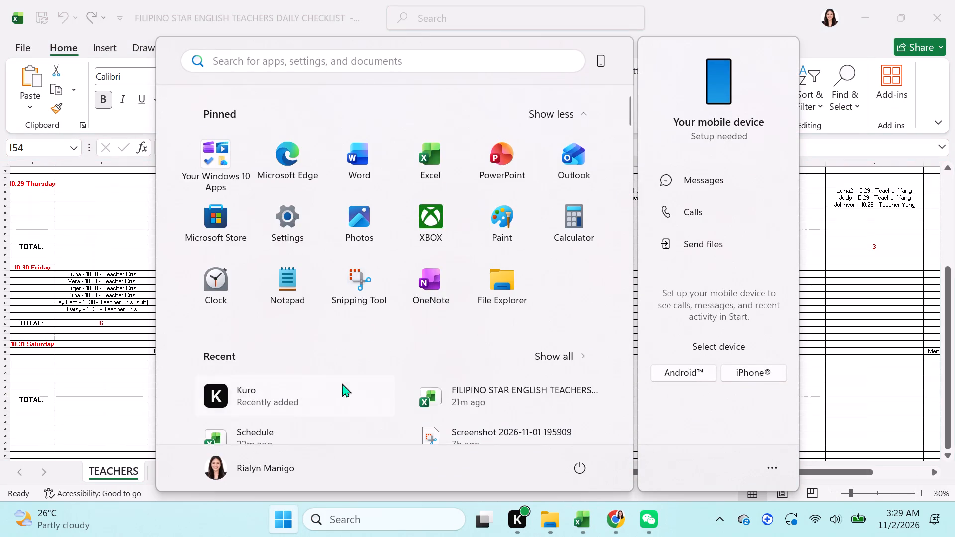
scroll(369, 296, down, 3)
scroll(369, 296, up, 3)
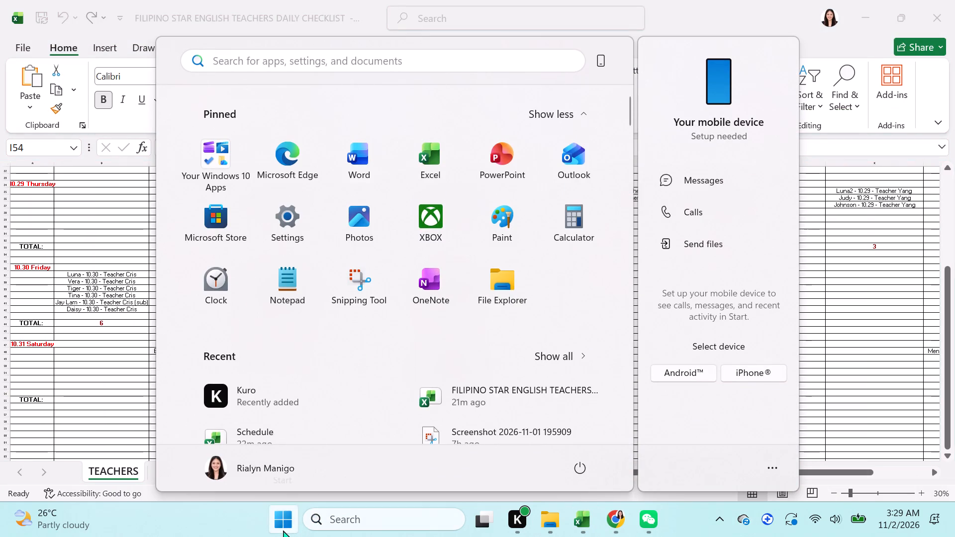
scroll(281, 348, down, 13)
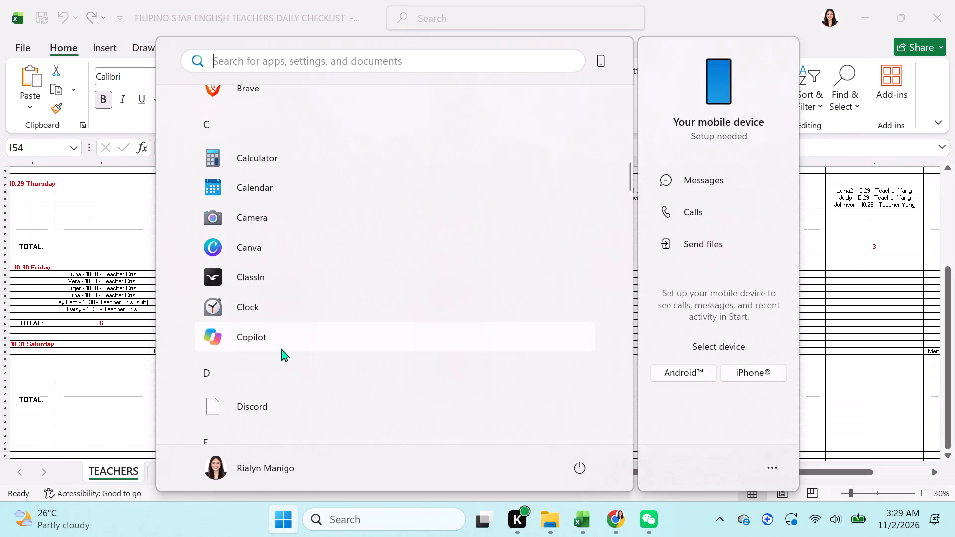
scroll(281, 348, down, 4)
scroll(281, 348, up, 8)
scroll(281, 348, down, 12)
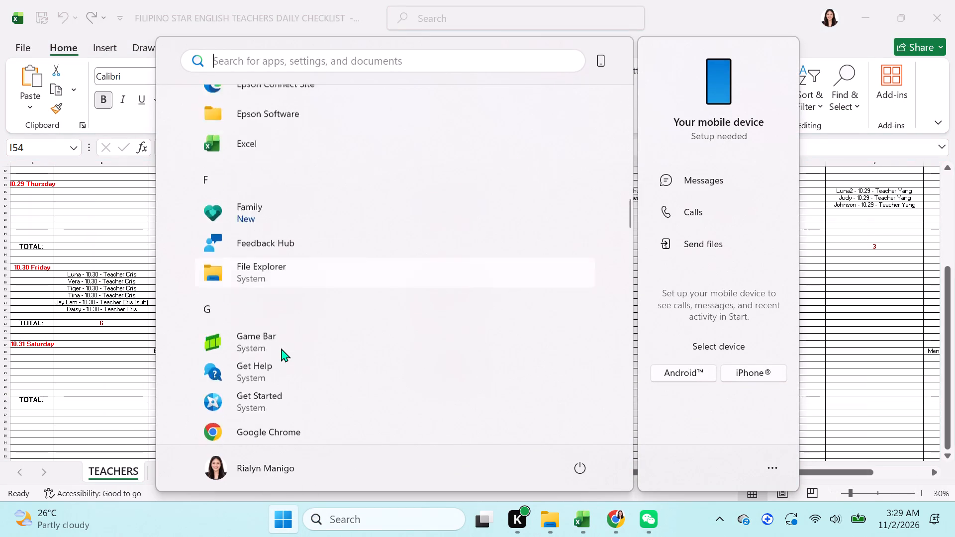
scroll(281, 348, down, 3)
click(294, 224)
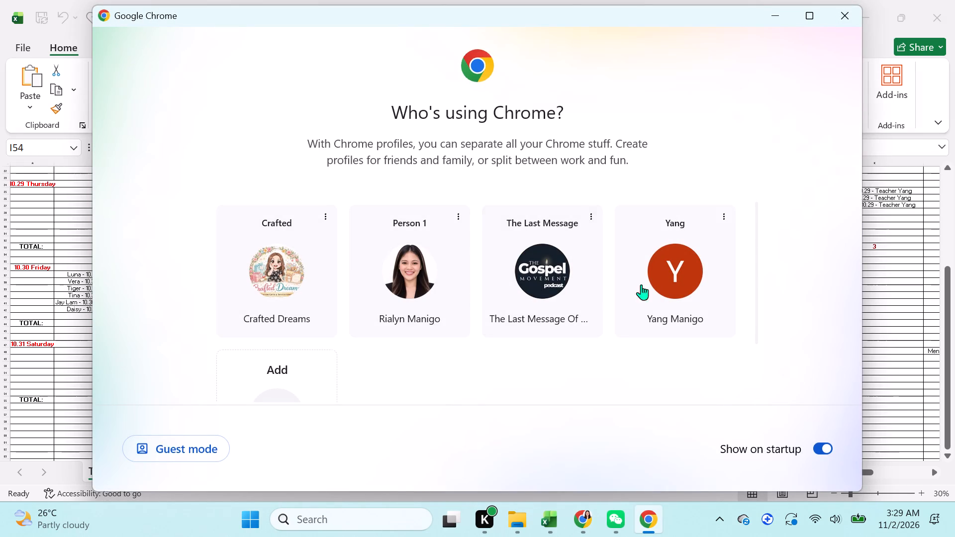
click(666, 284)
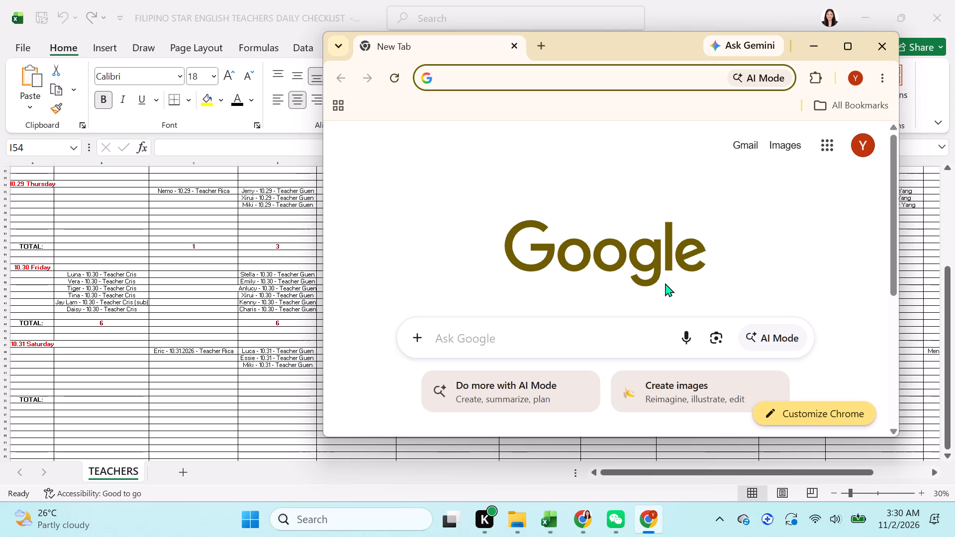
Enter spo in the new tab's address bar.
text(spo)
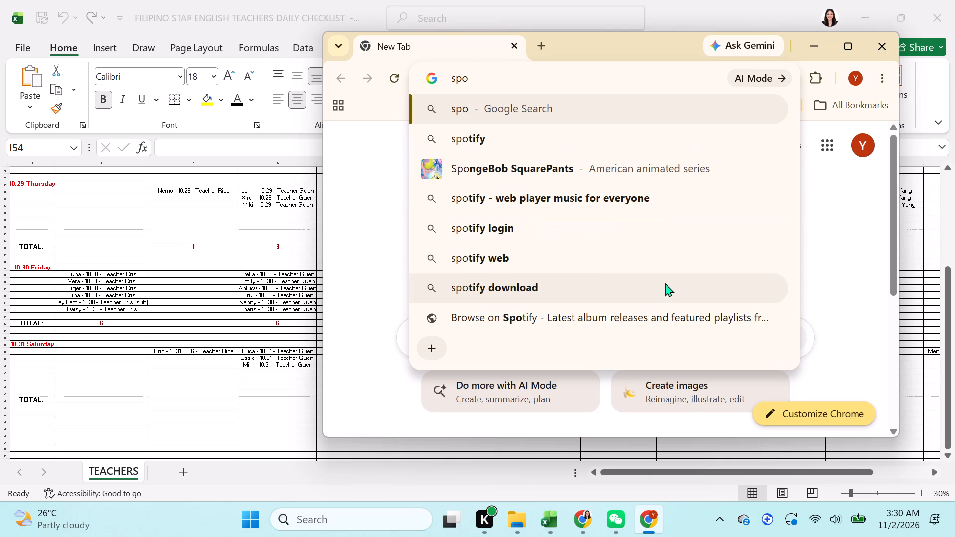
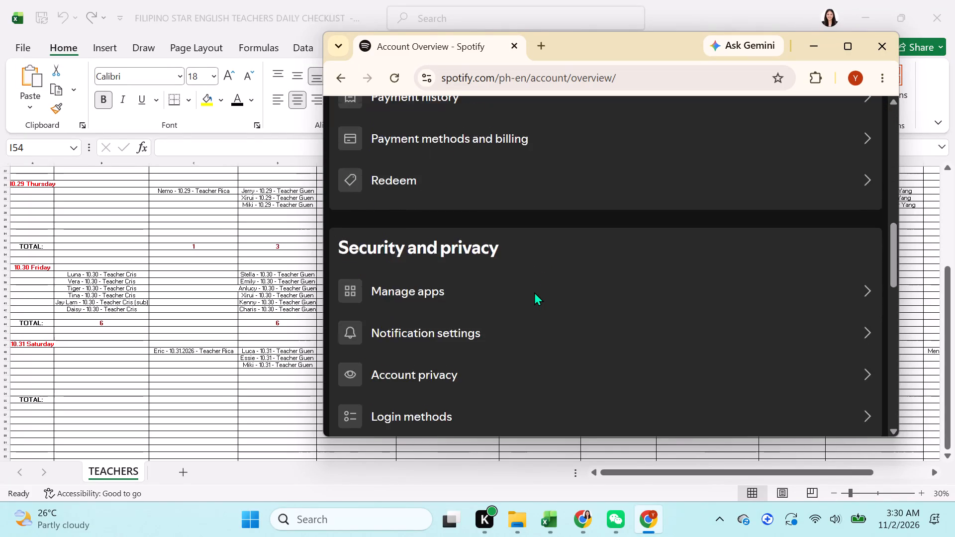
Go from the Spotify account overview page to the Spotify web player.
scroll(534, 292, up, 8)
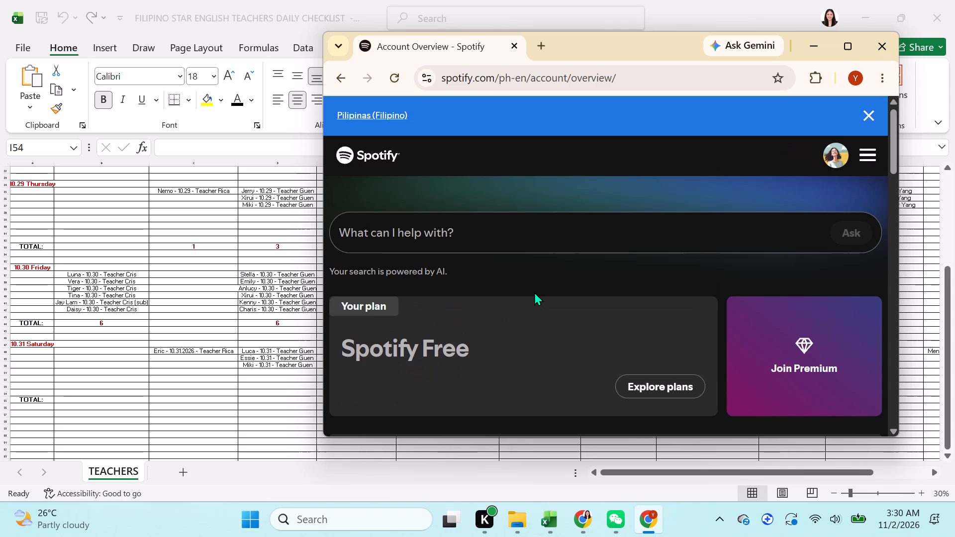
click(833, 157)
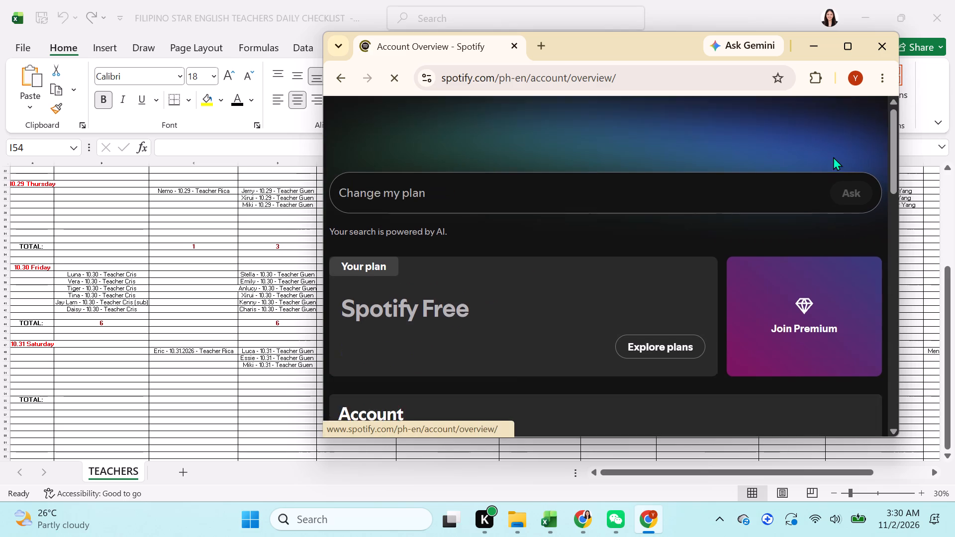
click(862, 156)
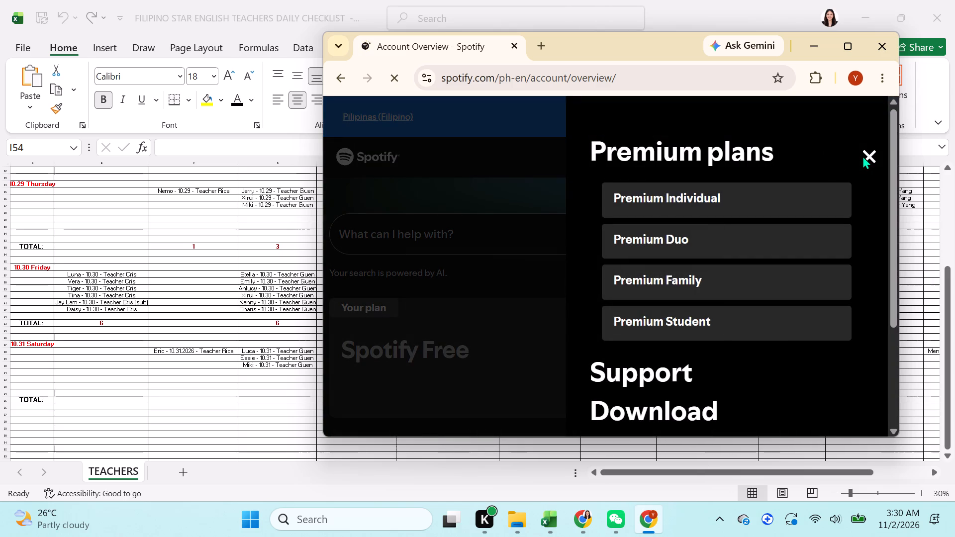
click(874, 155)
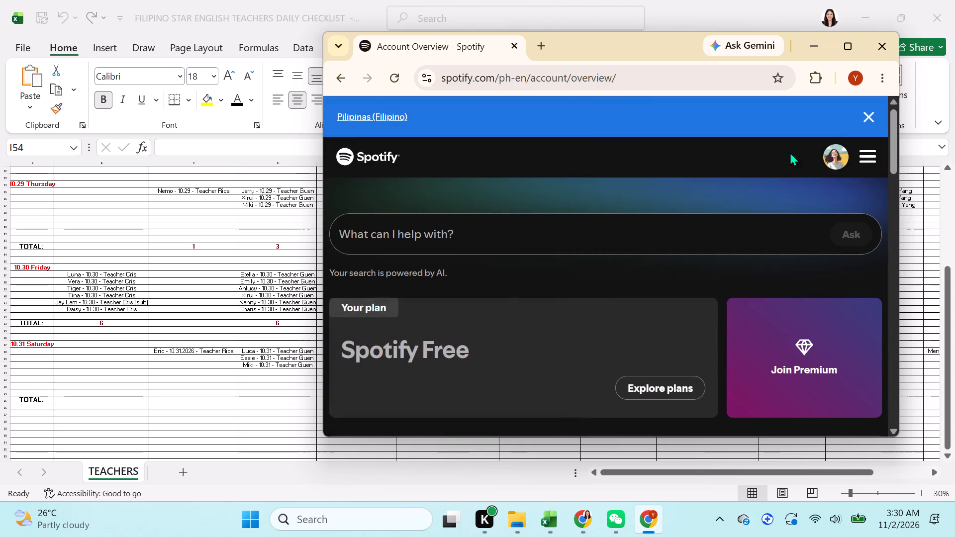
click(354, 152)
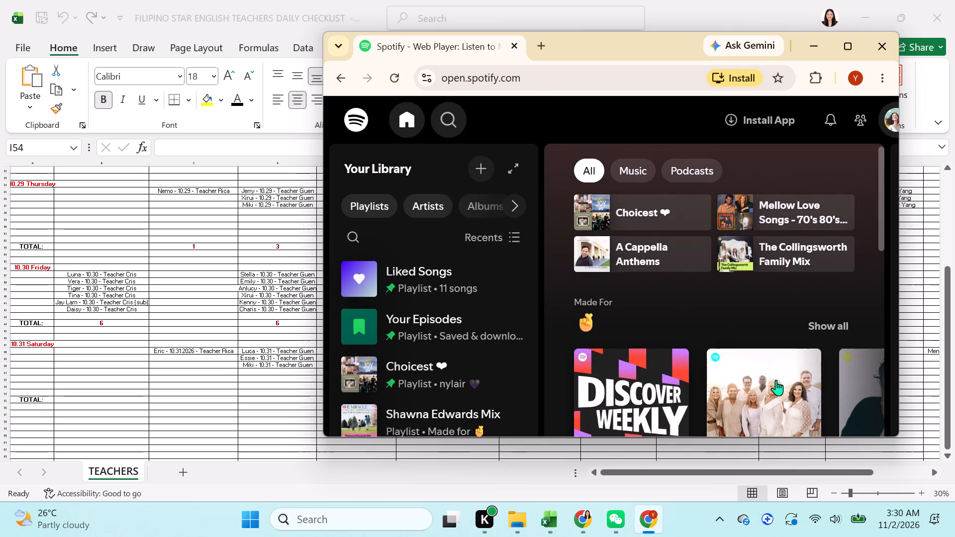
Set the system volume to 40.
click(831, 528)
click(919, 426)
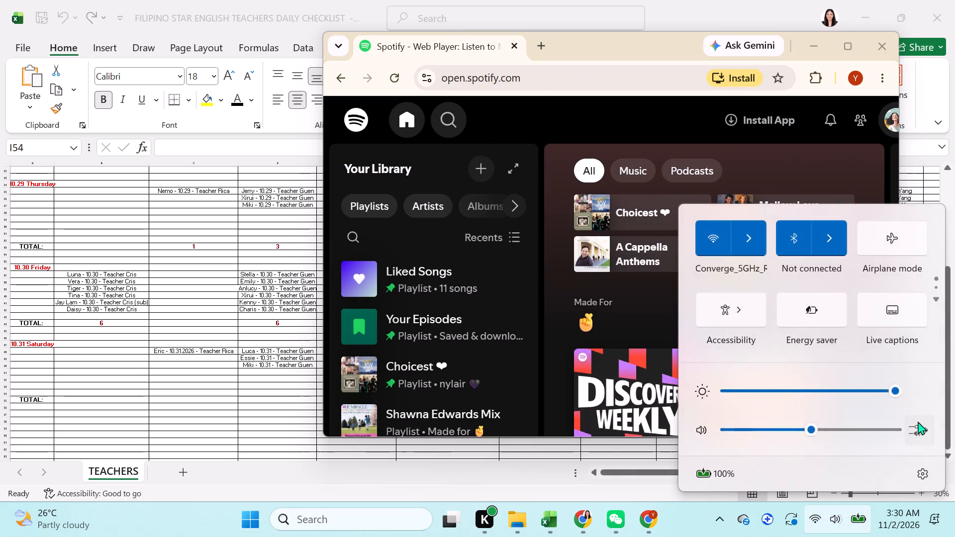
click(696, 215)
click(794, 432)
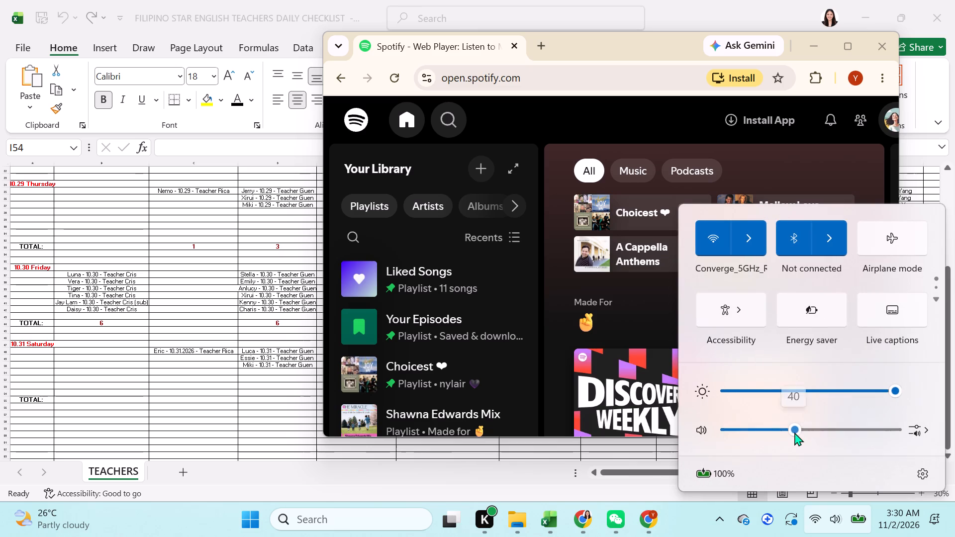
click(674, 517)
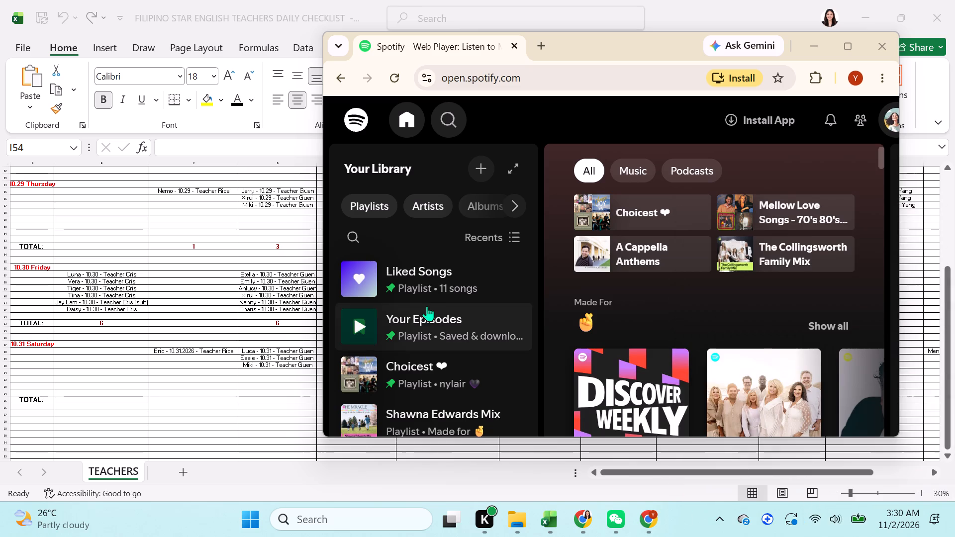
Open the Choicest playlist from the Spotify library and start playing it.
scroll(449, 323, down, 1)
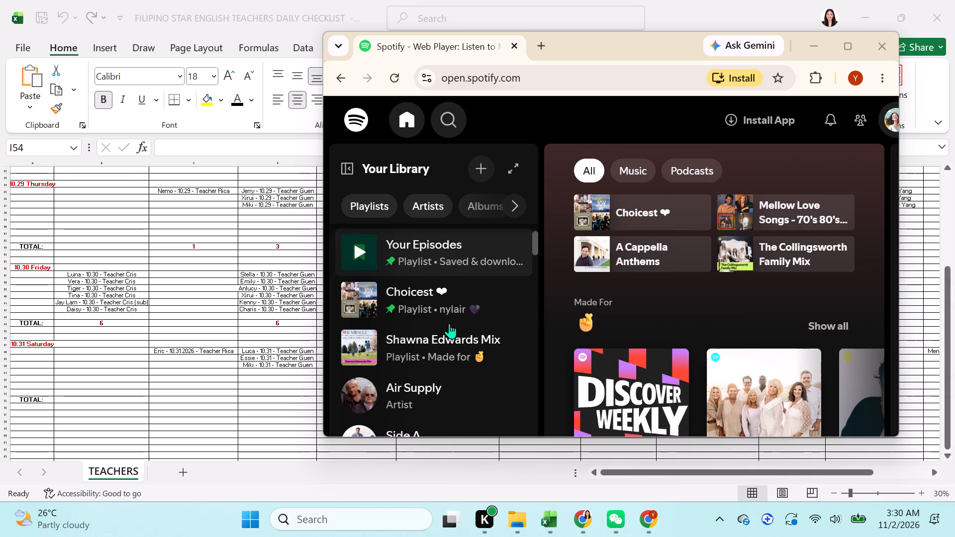
scroll(449, 323, up, 1)
scroll(449, 323, down, 1)
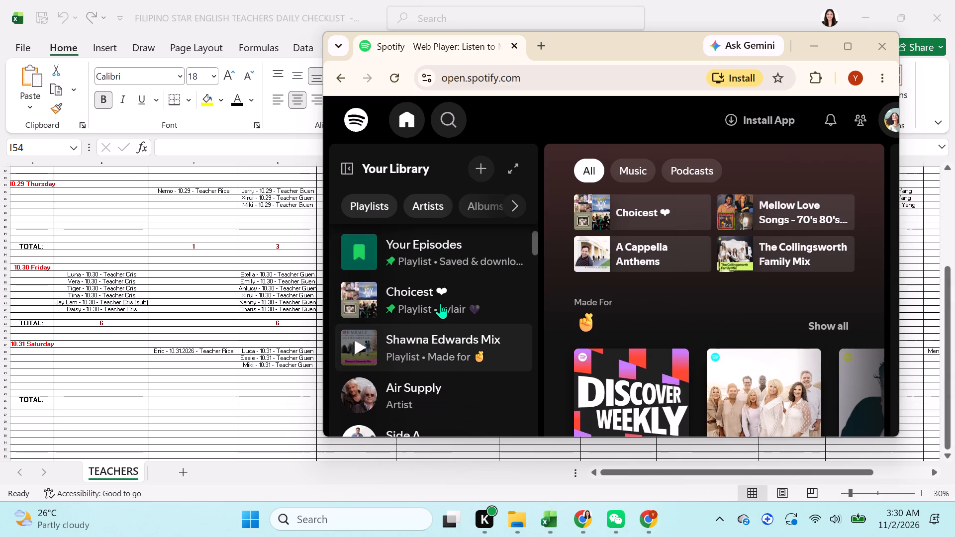
click(420, 305)
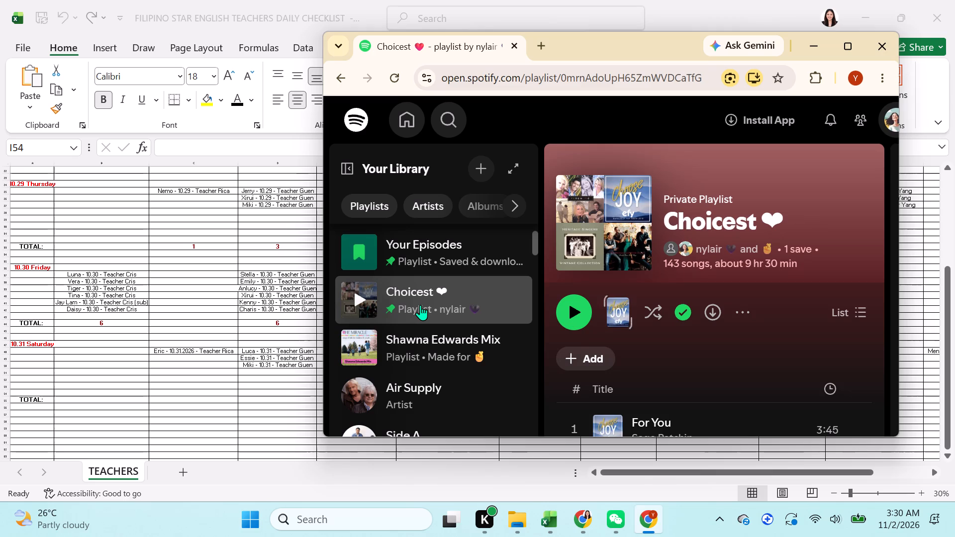
scroll(647, 340, down, 1)
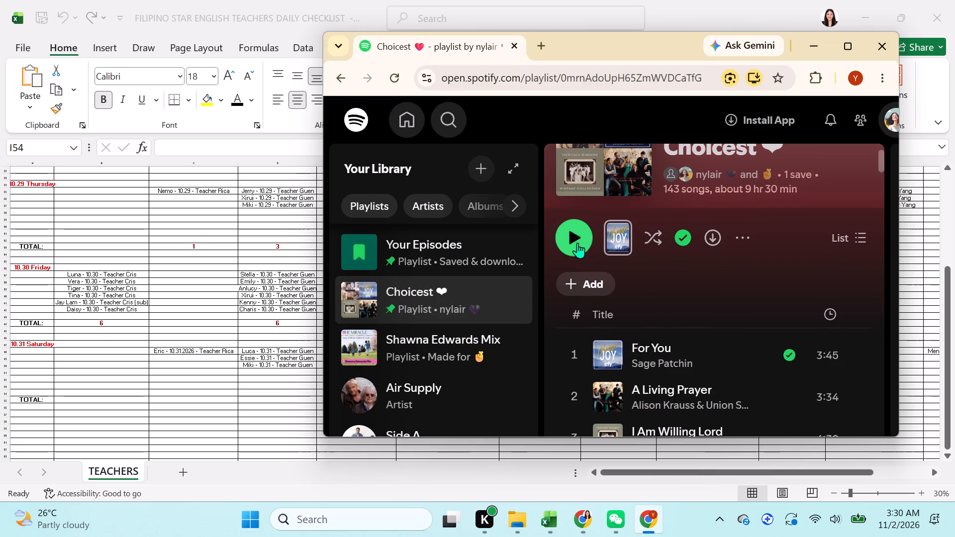
click(571, 235)
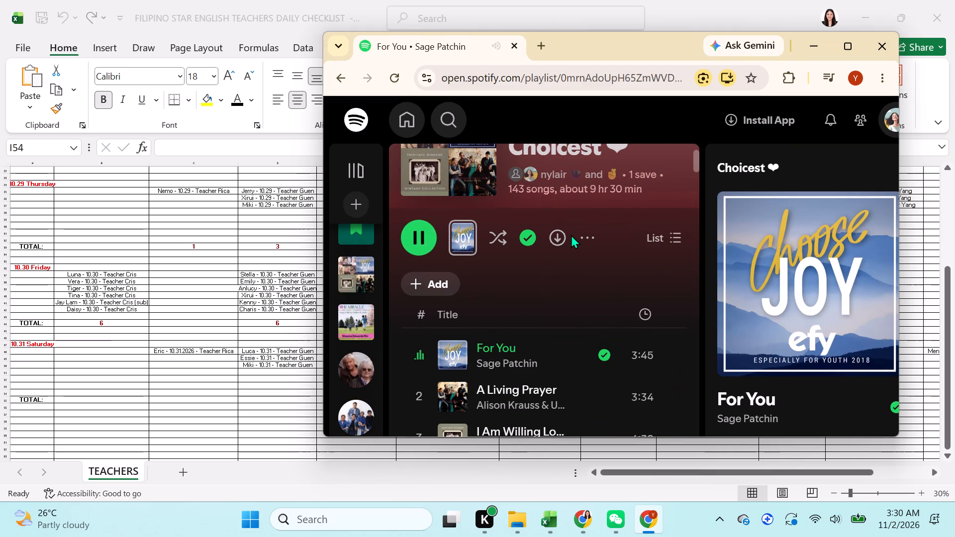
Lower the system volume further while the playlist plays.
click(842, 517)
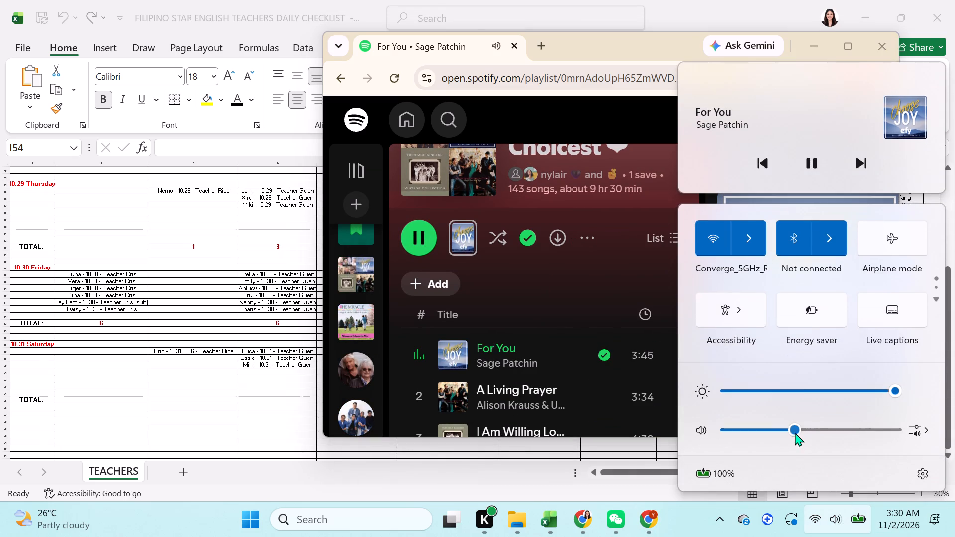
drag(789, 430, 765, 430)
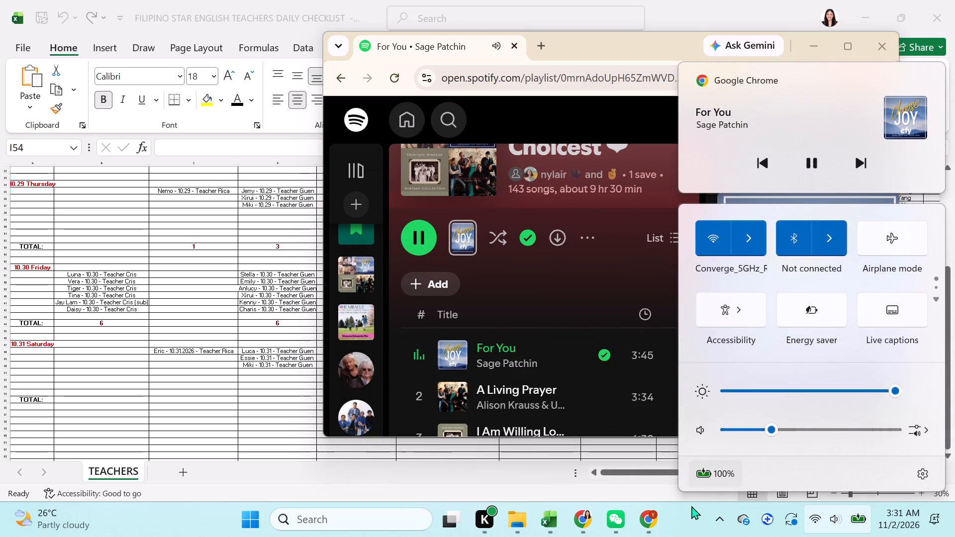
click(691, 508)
Minimize the Spotify window and copy Teacher Lin's 10.31 entries for Juncheng, Ray and Riya from the Facebook group chat.
click(815, 45)
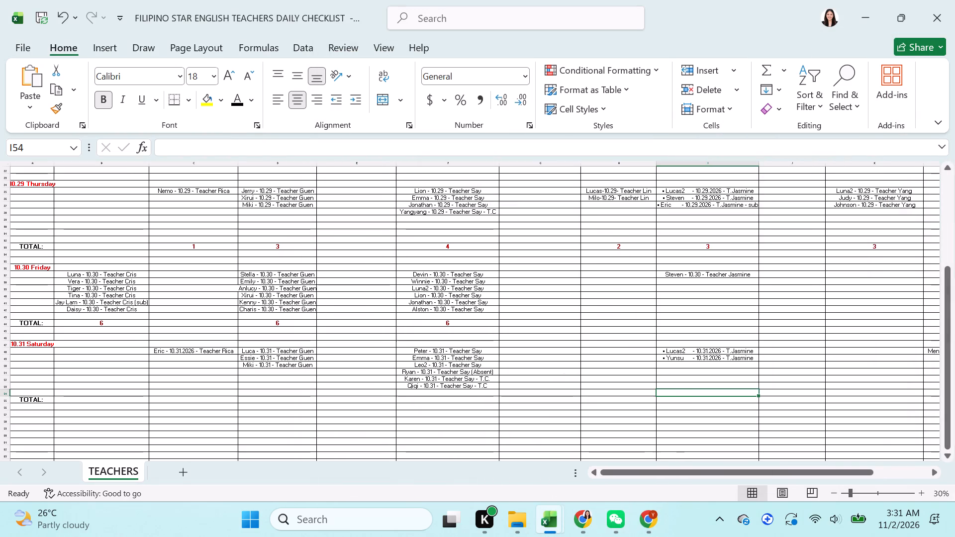
click(114, 400)
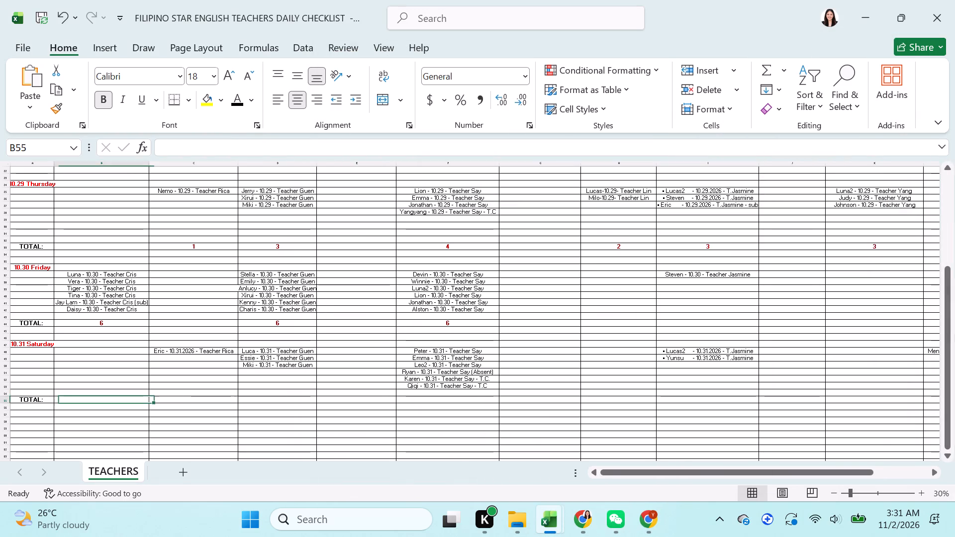
click(578, 524)
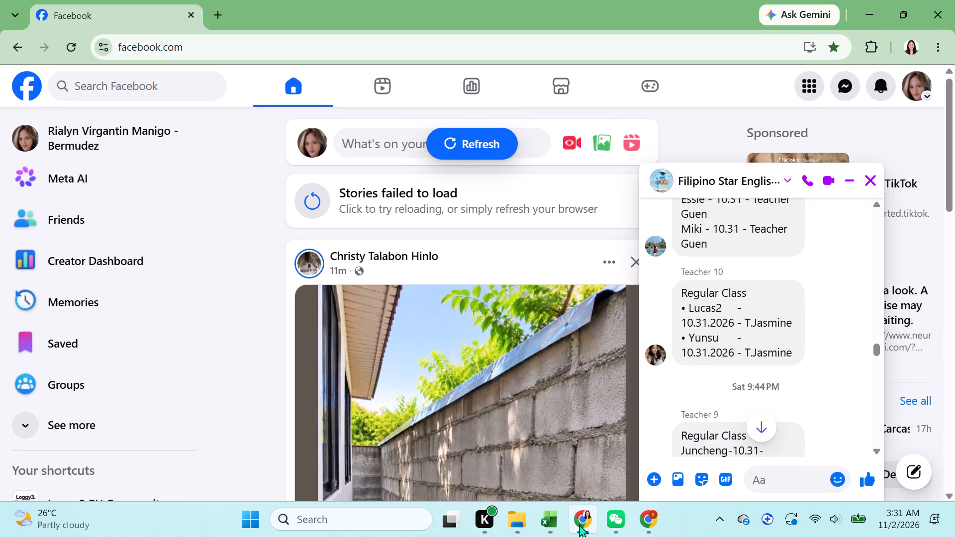
scroll(712, 391, down, 2)
drag(796, 347, 735, 338)
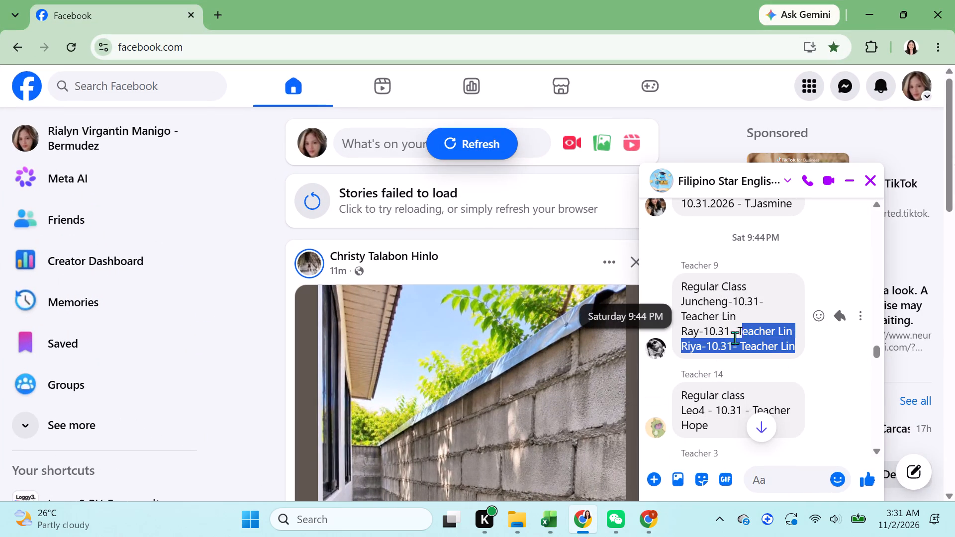
drag(735, 338, 678, 300)
key(ctrl+c)
Paste the Teacher Lin entries into the WeChat message box, cut them all out again and return to the Excel checklist.
click(617, 518)
click(451, 413)
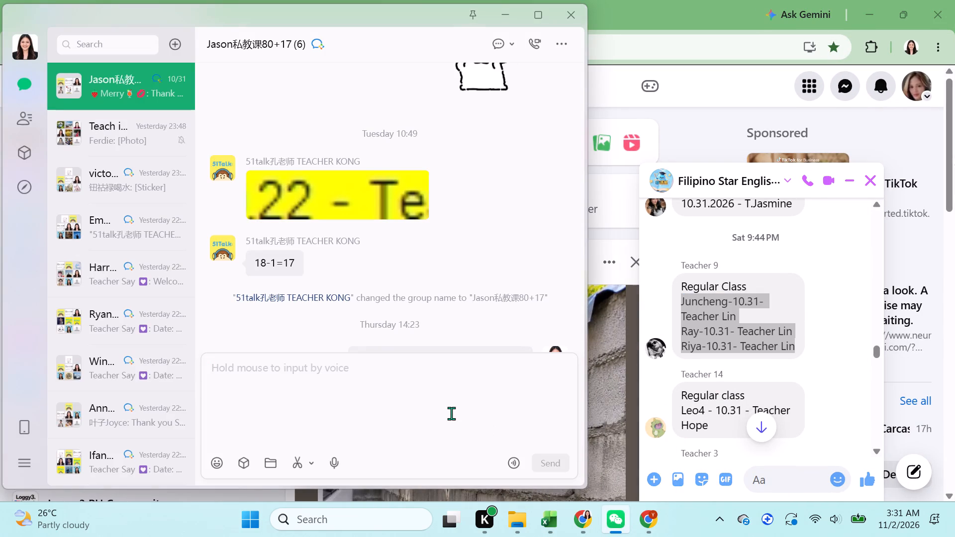
key(ctrl+v)
key(ctrl+a)
key(ctrl+x)
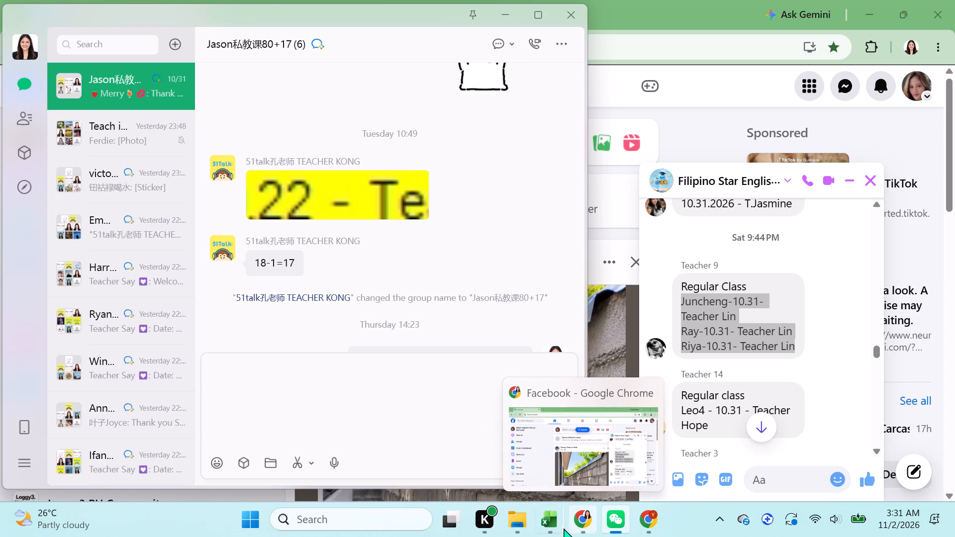
click(554, 461)
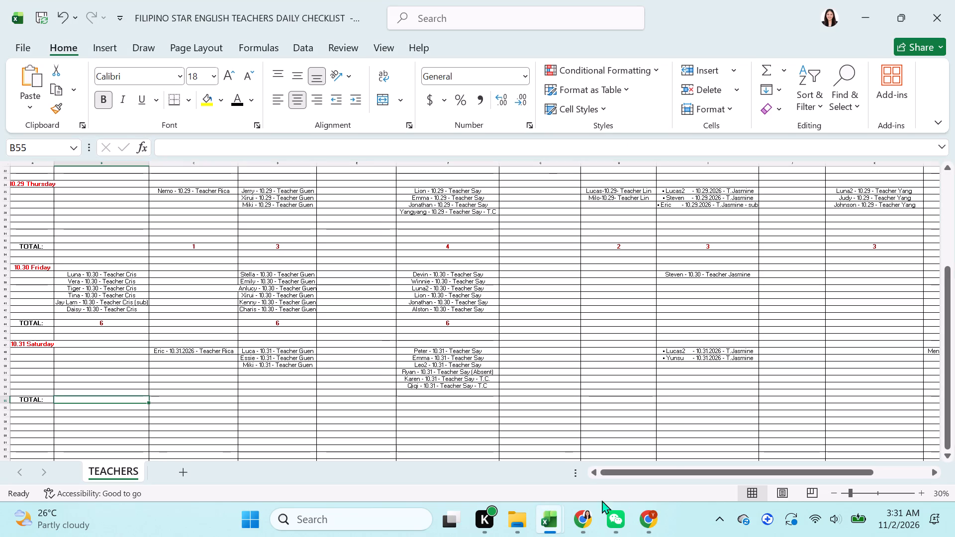
Reduce the system volume slightly more.
click(829, 519)
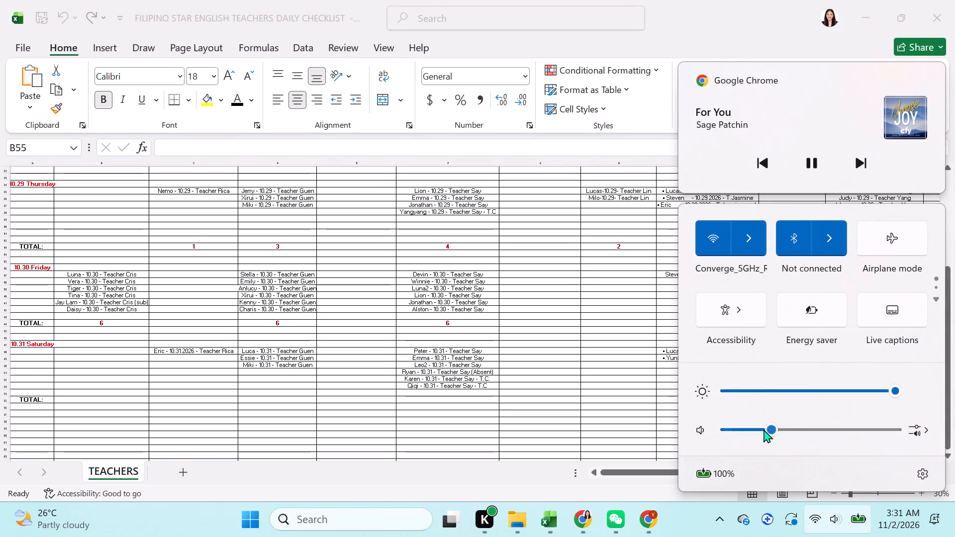
click(761, 427)
click(689, 529)
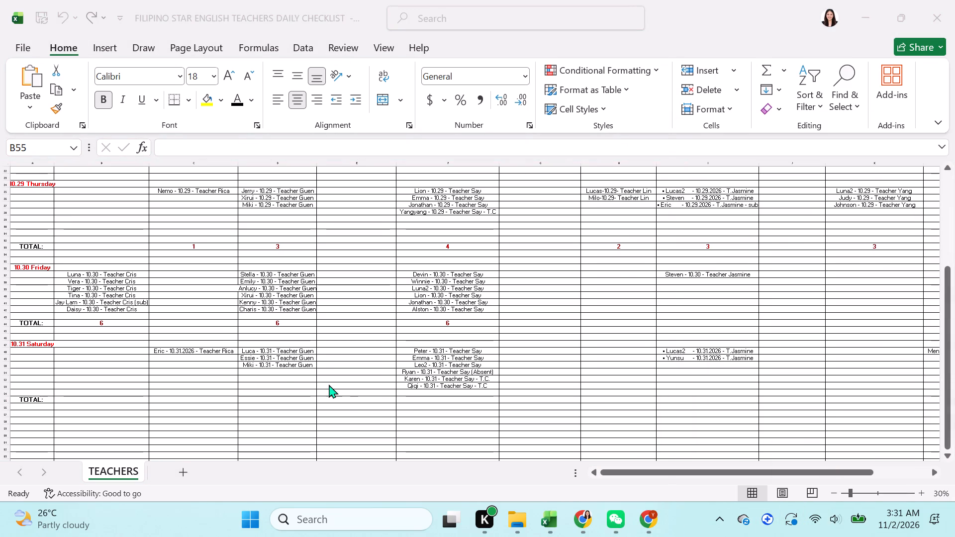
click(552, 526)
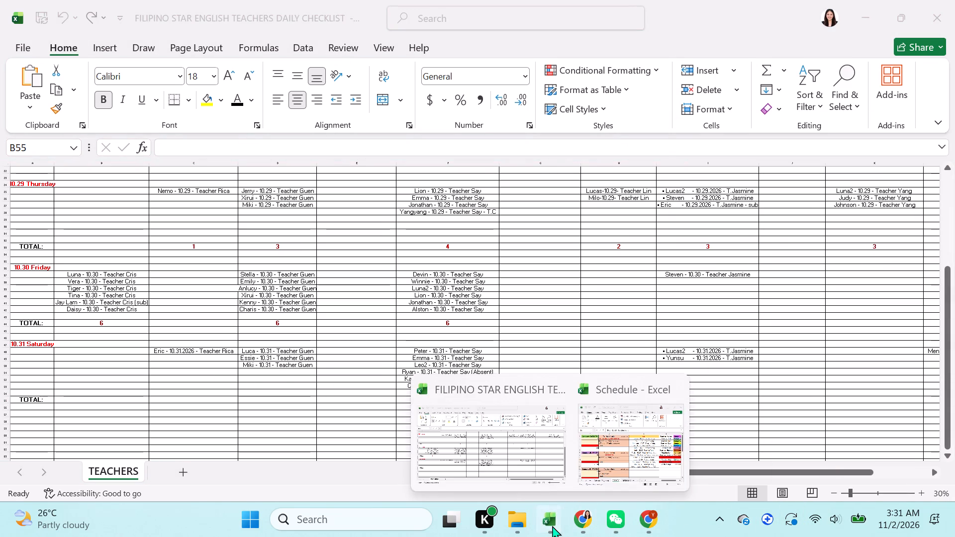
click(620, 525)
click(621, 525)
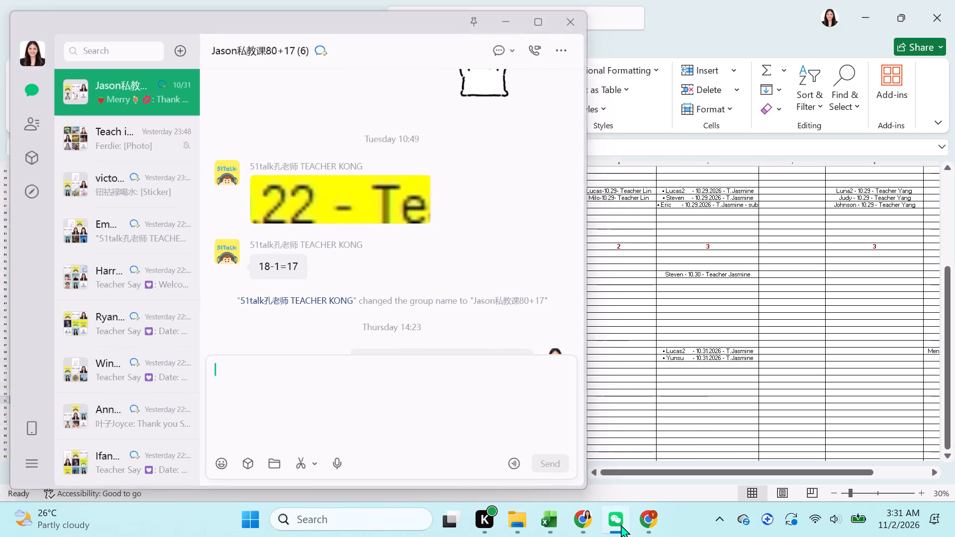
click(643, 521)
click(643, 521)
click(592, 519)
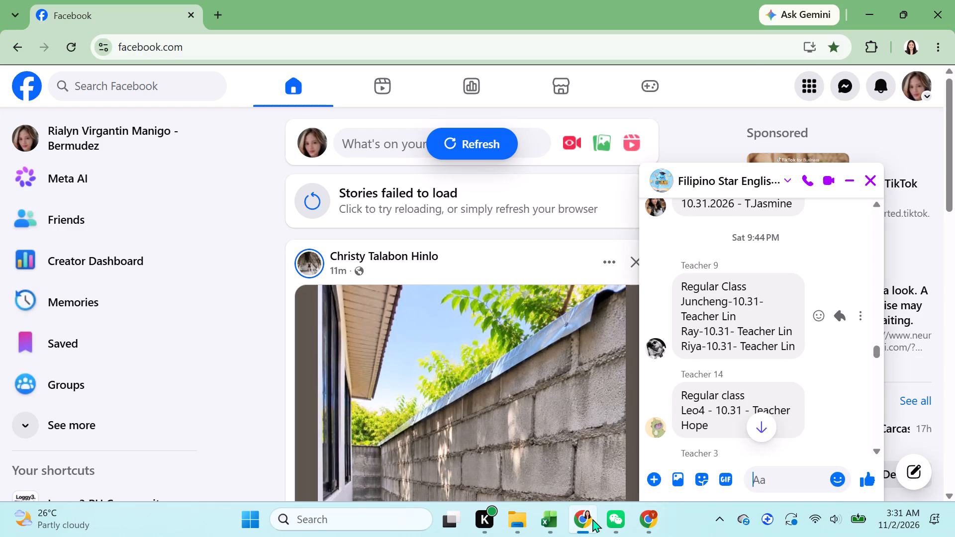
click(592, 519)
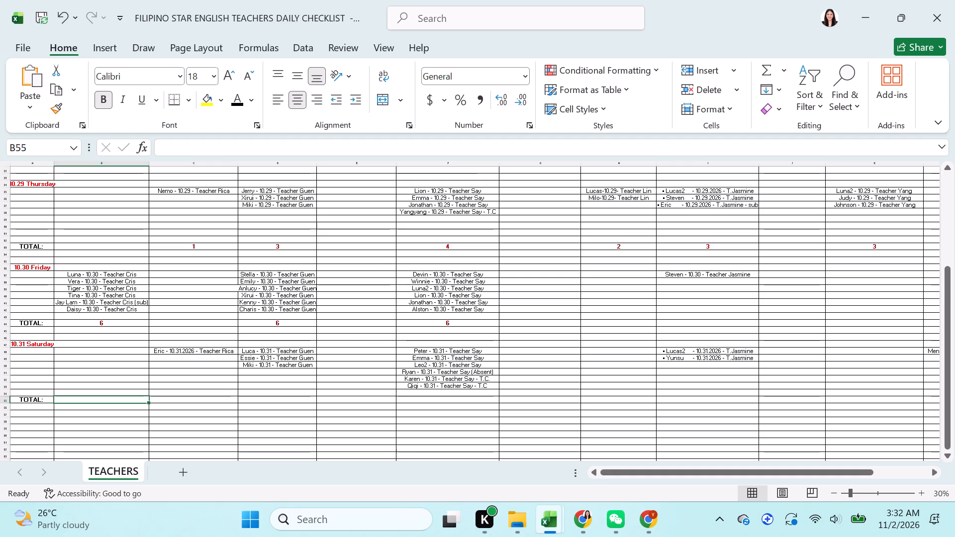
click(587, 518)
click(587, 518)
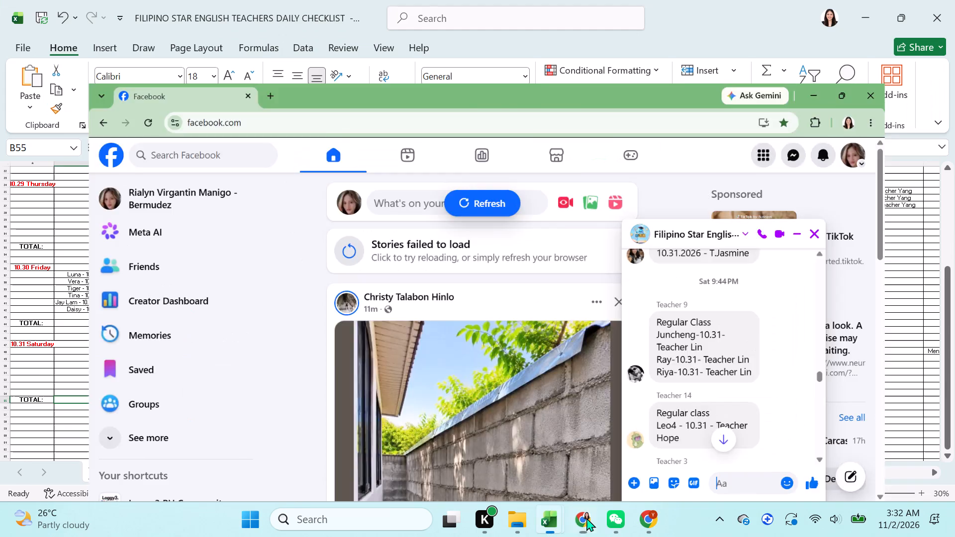
Restore the Teacher Lin entries in the WeChat message box and cut all of them again.
click(621, 527)
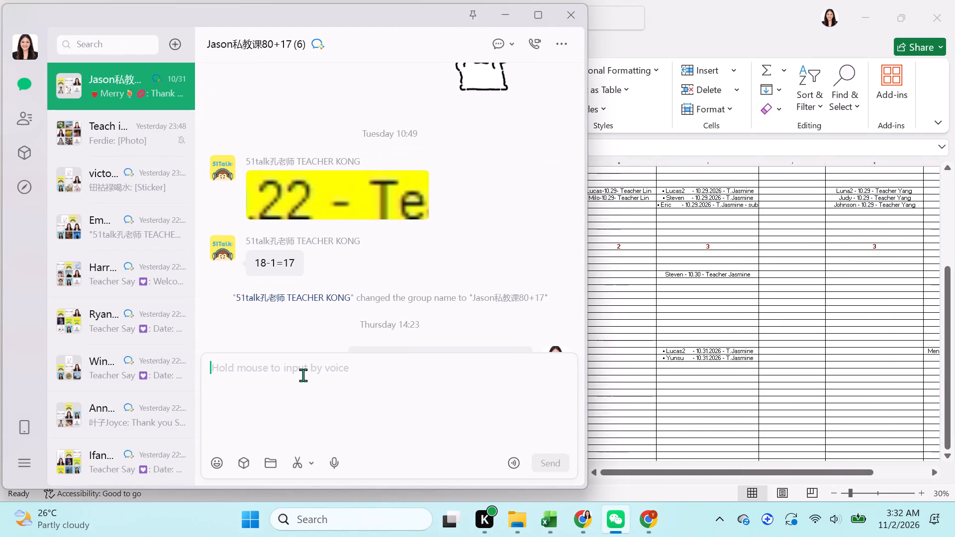
key(ctrl+z)
key(ctrl+a)
key(ctrl+x)
Paste Teacher Lin's three 10.31 entries into H48:H50 of the Excel checklist in non-bold text and save the workbook.
click(712, 367)
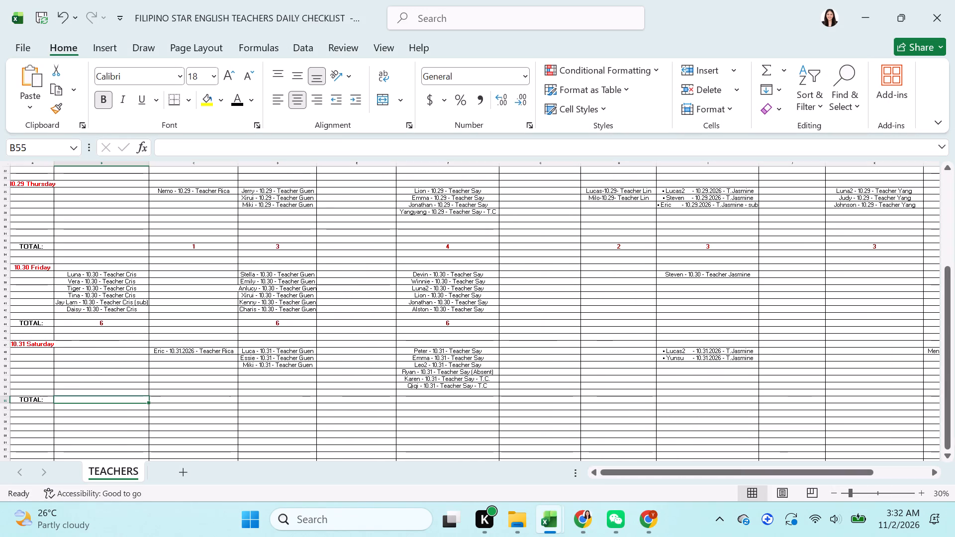
click(591, 353)
key(ctrl+v)
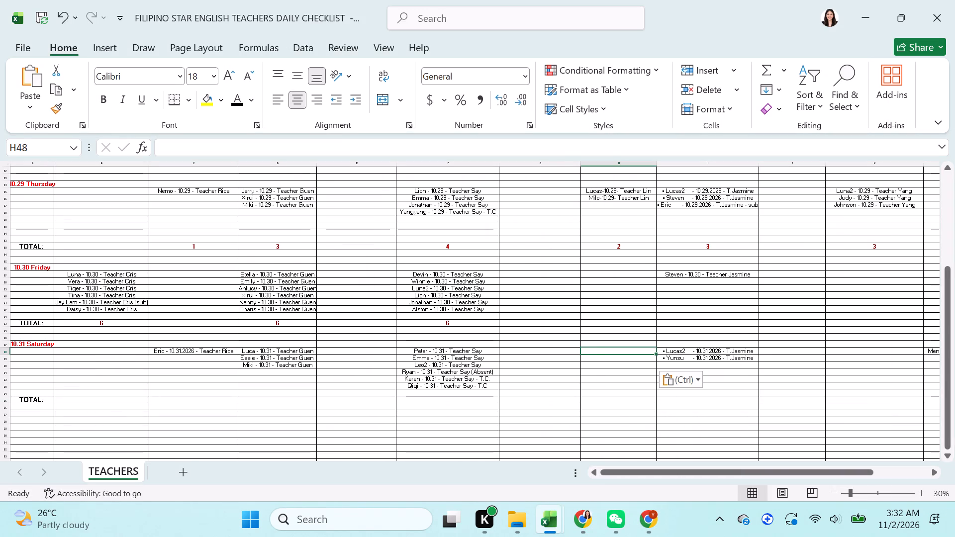
key(ctrl+b)
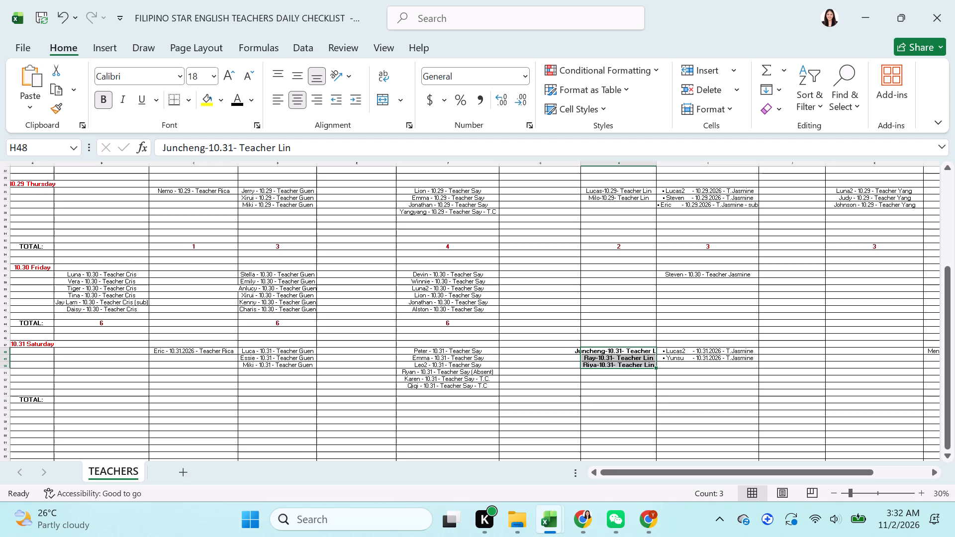
key(ctrl+b)
click(605, 376)
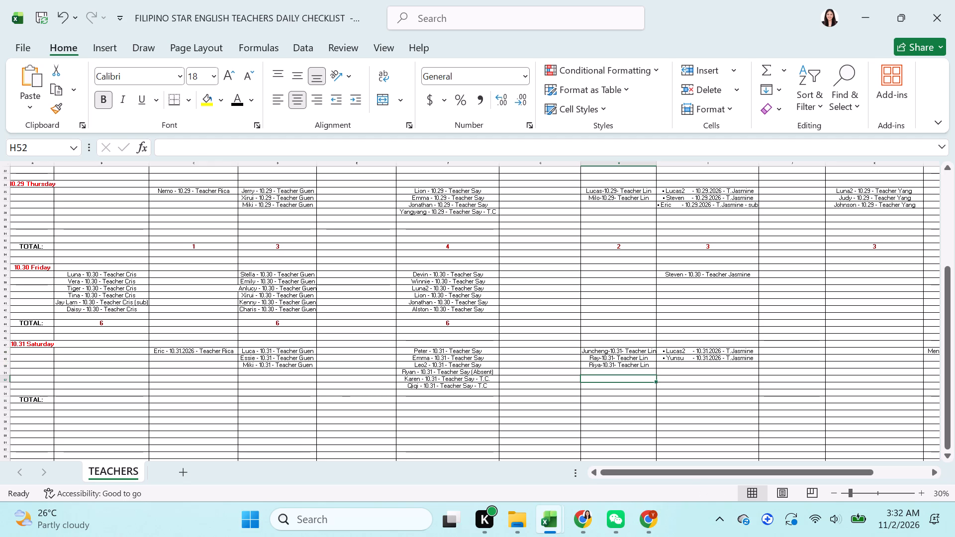
key(ctrl+s)
Copy Teacher Hope's Leo4 10.31 entry from the Facebook group chat, paste it into the WeChat message box and cut it out as one line.
click(616, 515)
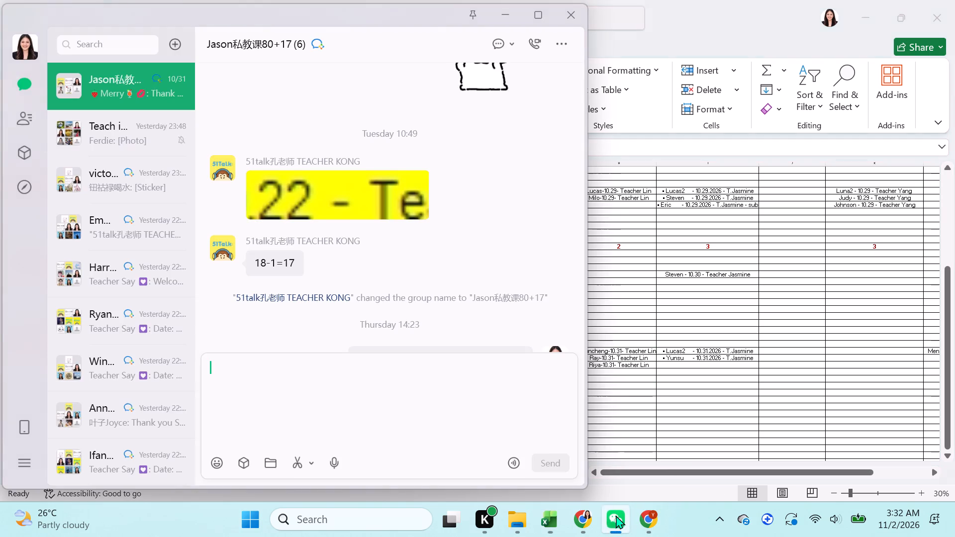
click(616, 515)
click(580, 523)
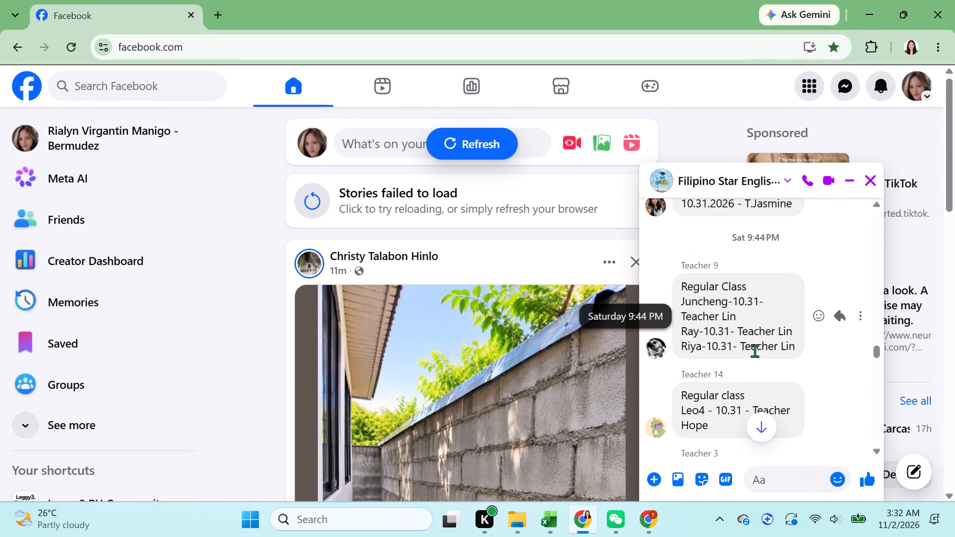
scroll(718, 345, down, 1)
drag(711, 350, 691, 338)
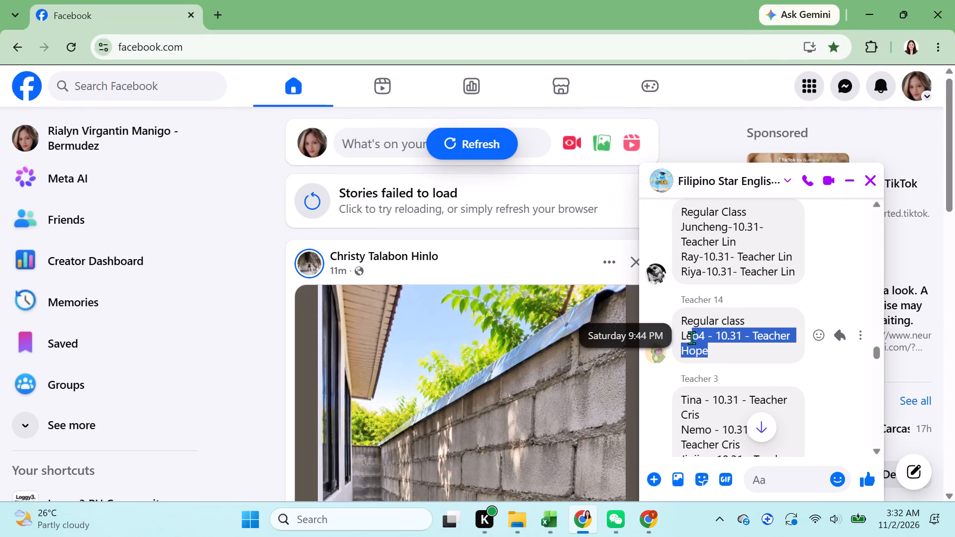
drag(691, 338, 680, 334)
key(ctrl+c)
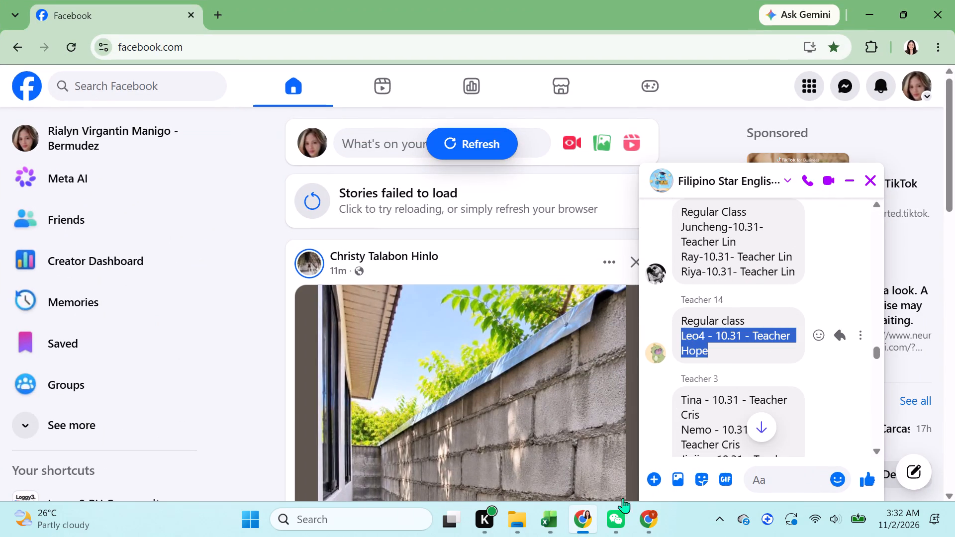
click(604, 528)
click(389, 400)
key(ctrl+v)
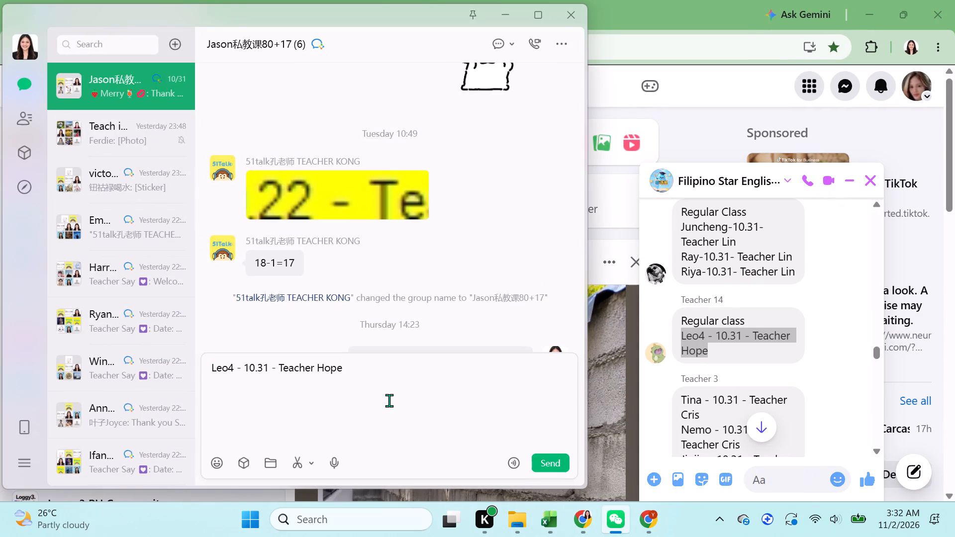
key(ctrl+a)
key(ctrl+x)
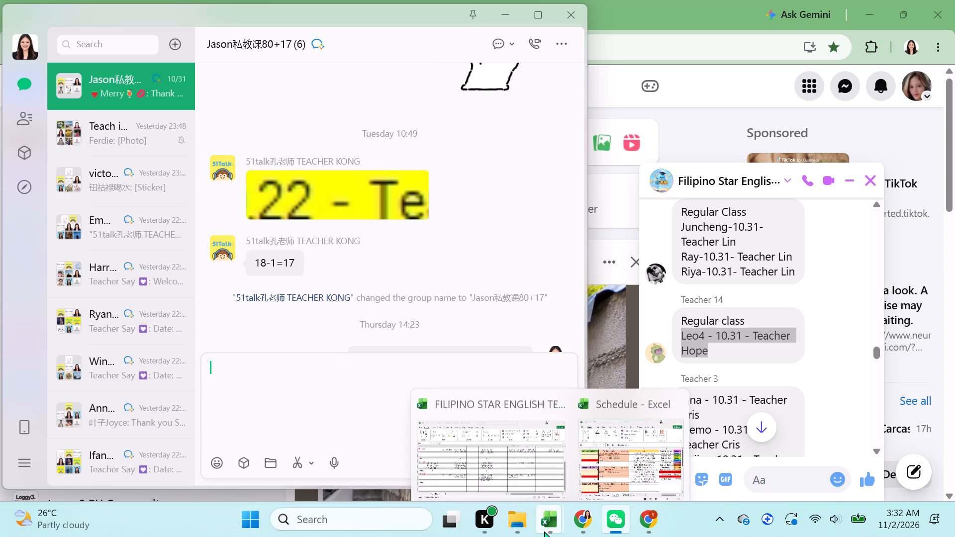
Paste Teacher Hope's Leo4 entry into J48 of the Excel checklist, widen column J to fit it and save the workbook.
click(555, 460)
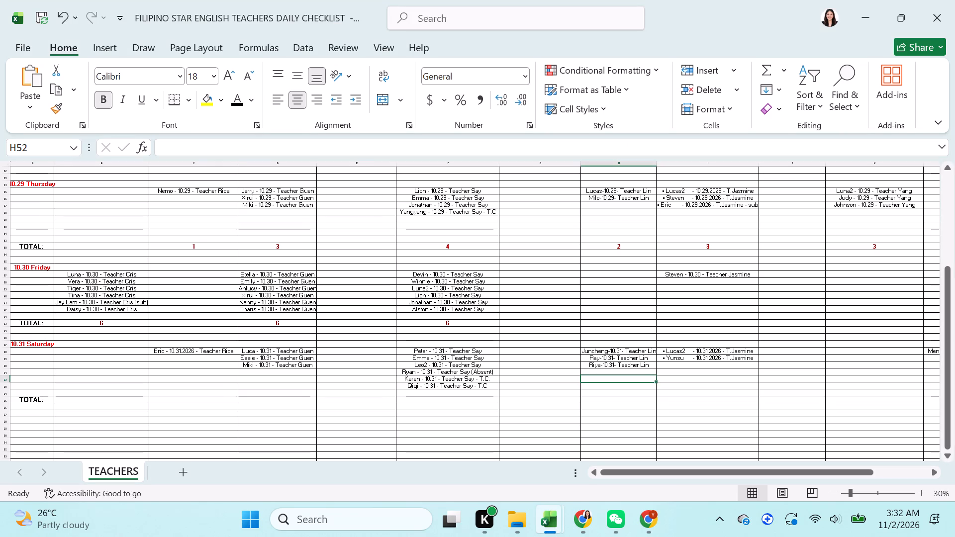
scroll(768, 365, up, 5)
scroll(768, 365, down, 3)
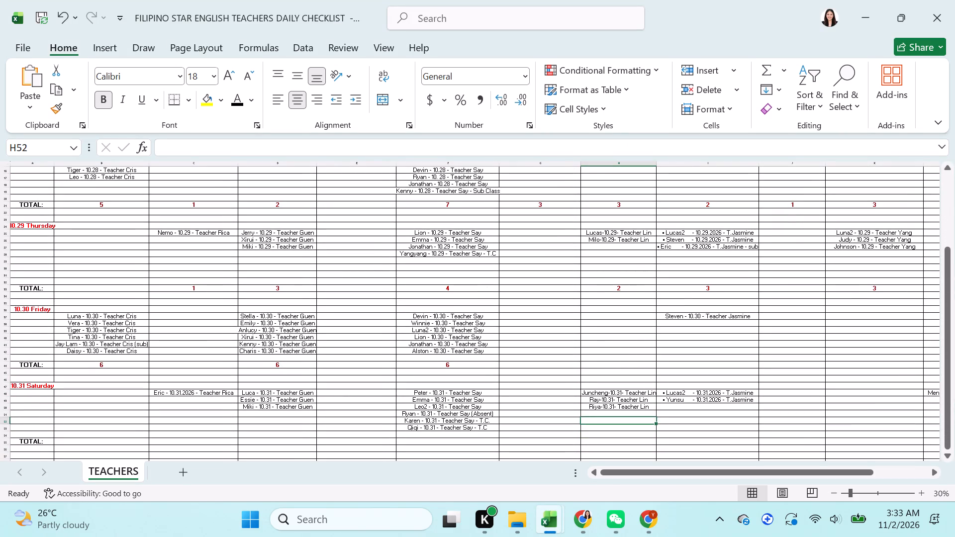
click(784, 393)
key(ctrl+v)
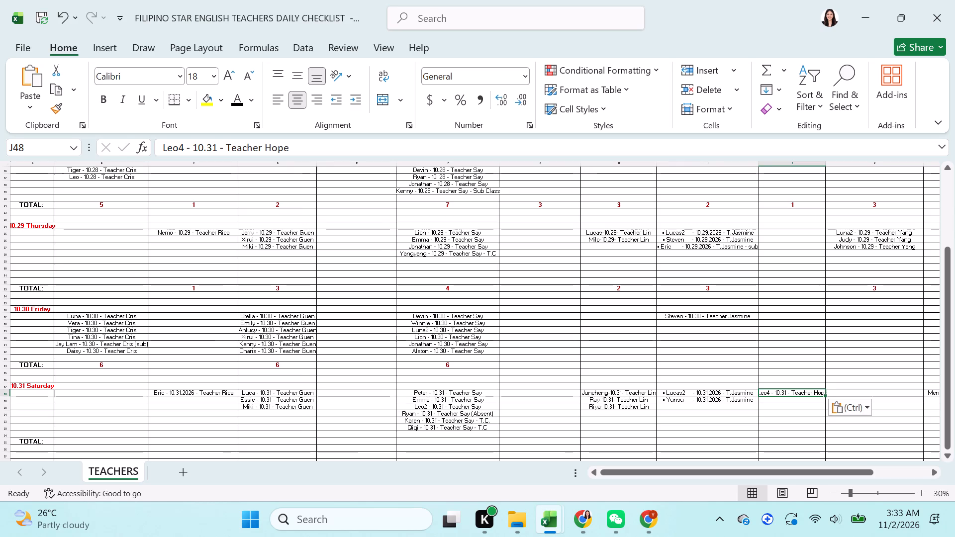
drag(823, 161, 830, 161)
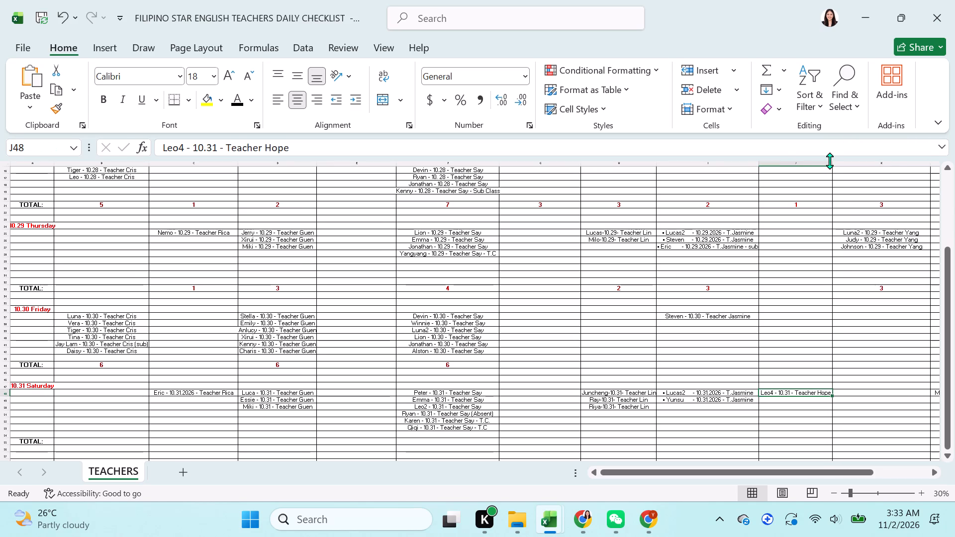
click(804, 405)
key(ctrl+s)
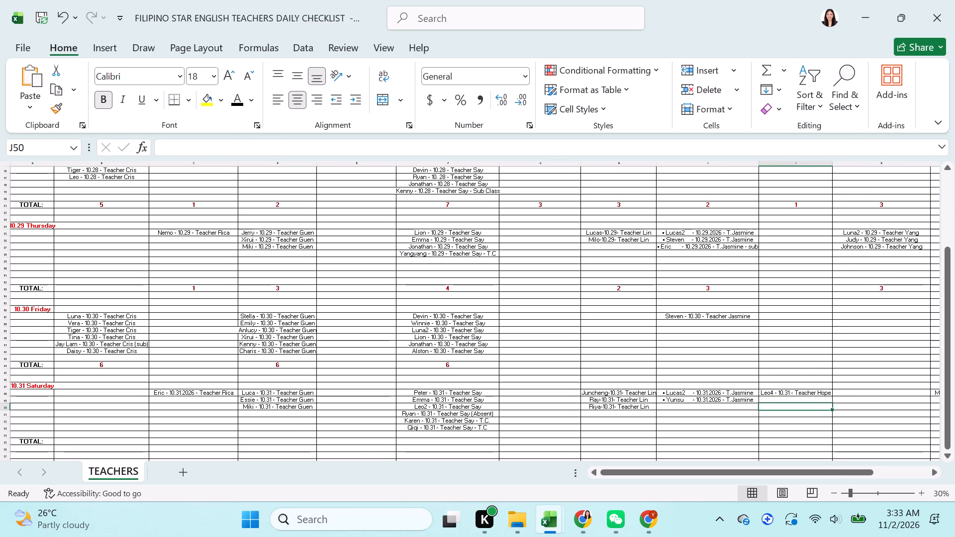
Copy Teacher Cris's five 10.31 entries, Tina to Daisy, from the Facebook group chat into the WeChat message box and cut them all out.
scroll(663, 417, down, 3)
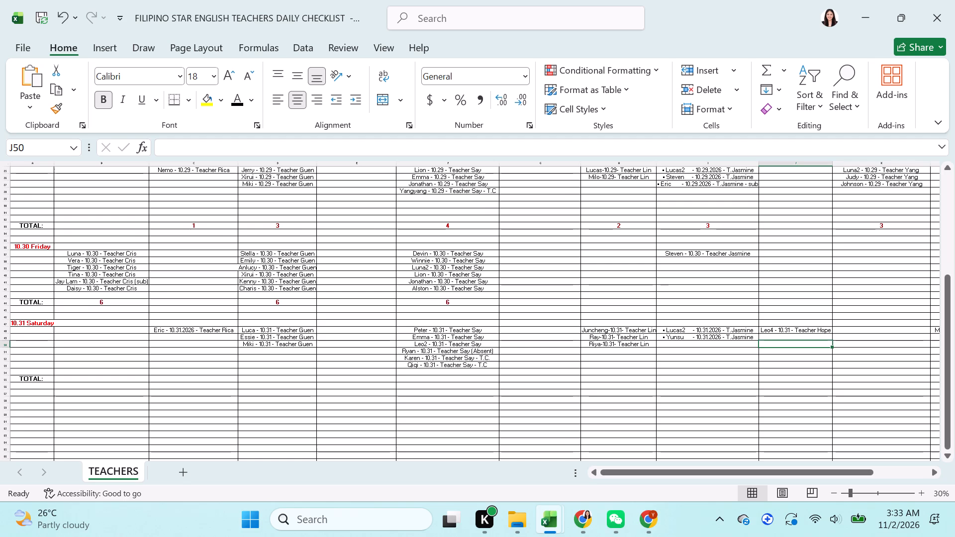
click(579, 524)
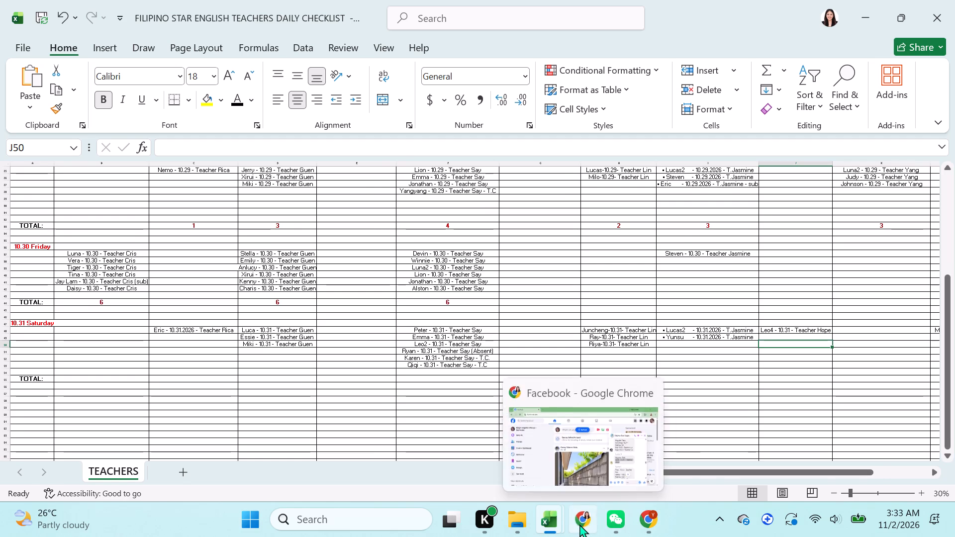
scroll(740, 352, down, 2)
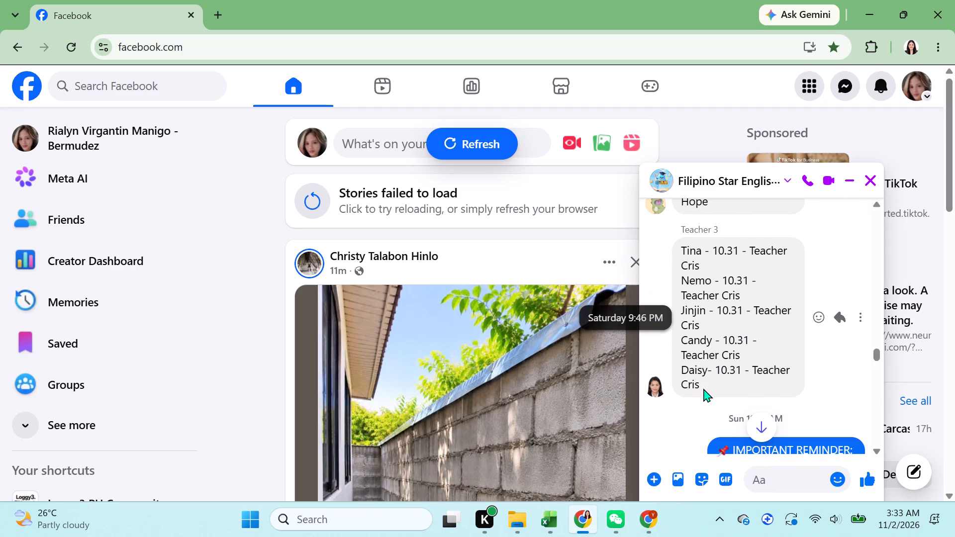
drag(703, 388, 678, 252)
key(ctrl+c)
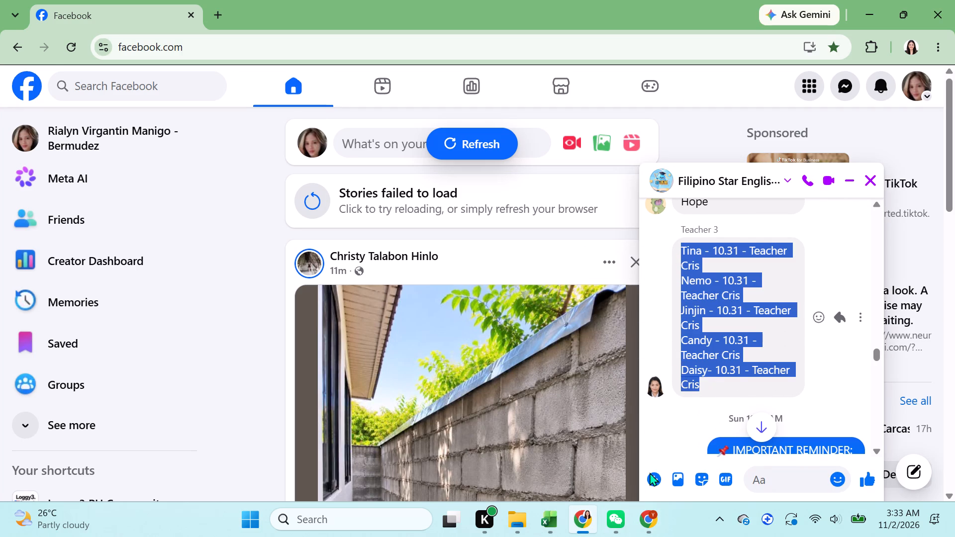
click(552, 526)
click(618, 525)
click(422, 423)
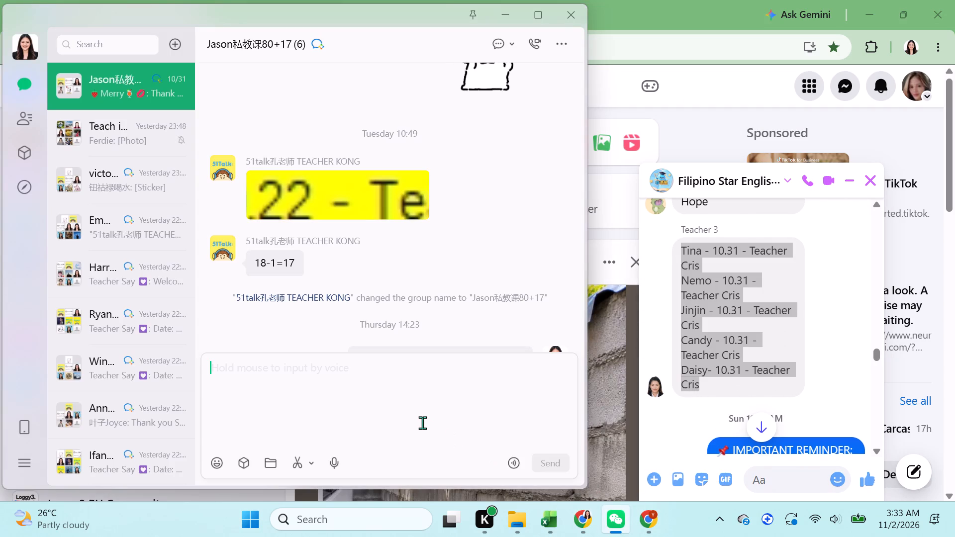
key(ctrl+v)
key(ctrl+a)
key(ctrl+x)
Paste Teacher Cris's five 10.31 entries into B48:B52 of the Excel checklist in non-bold text and save the workbook.
click(553, 468)
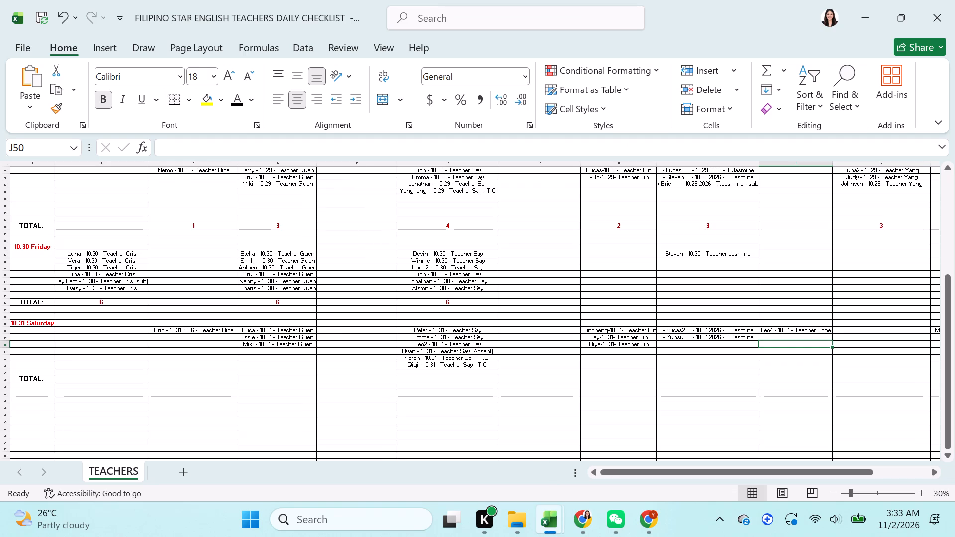
click(117, 334)
click(115, 330)
key(ctrl+v)
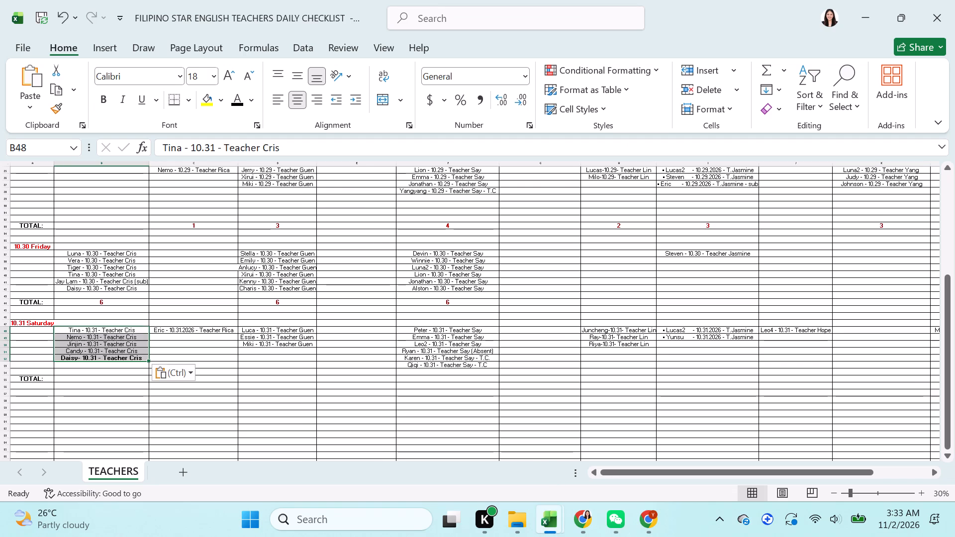
key(ctrl+b)
key(ctrl+b)
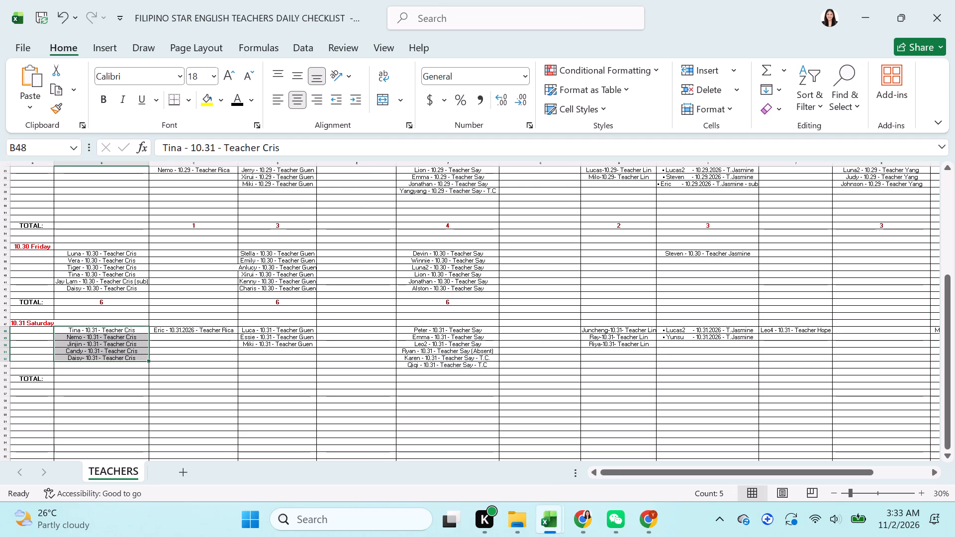
key(ctrl+s)
click(174, 374)
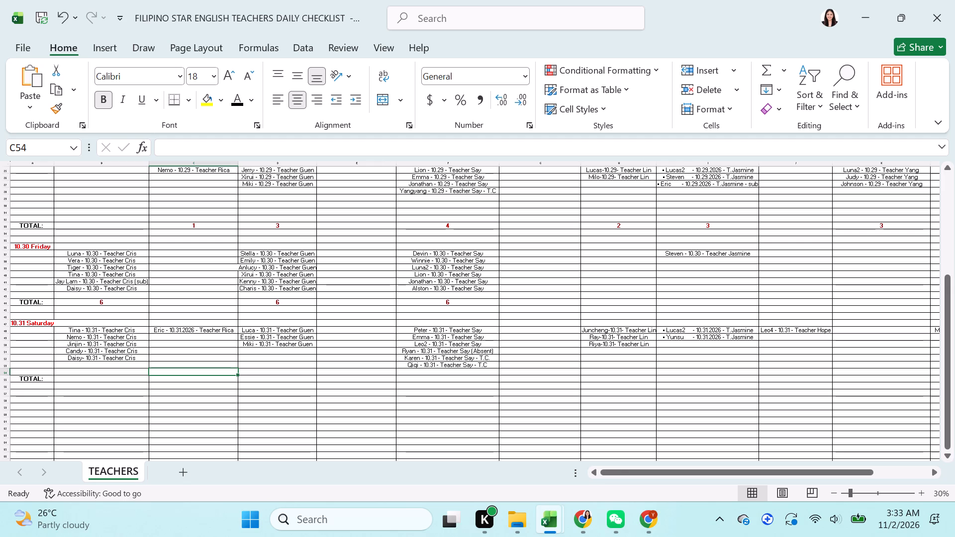
Check the 10.31 section across all teacher columns, and read on through the Facebook group chat to the Sunday 11.01 class reports.
drag(618, 469, 694, 457)
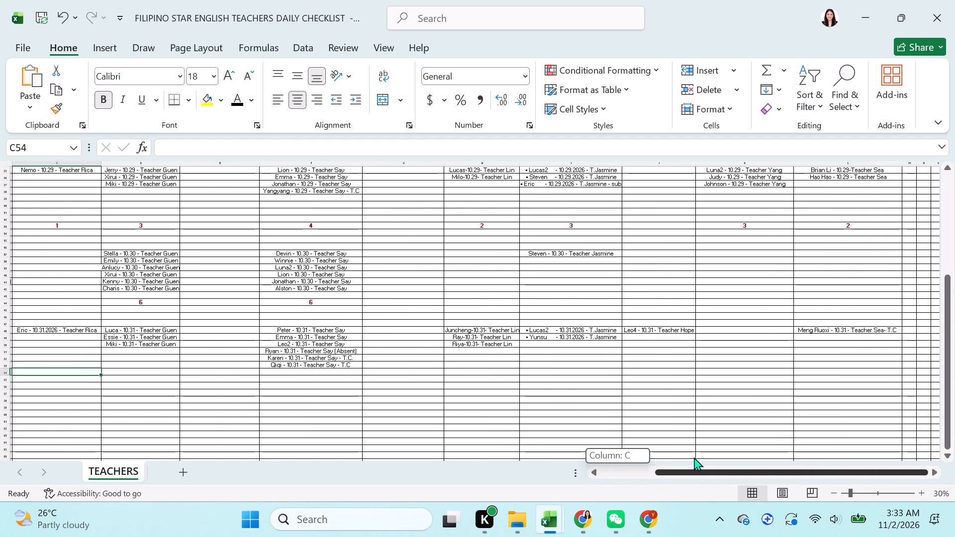
drag(694, 457, 612, 467)
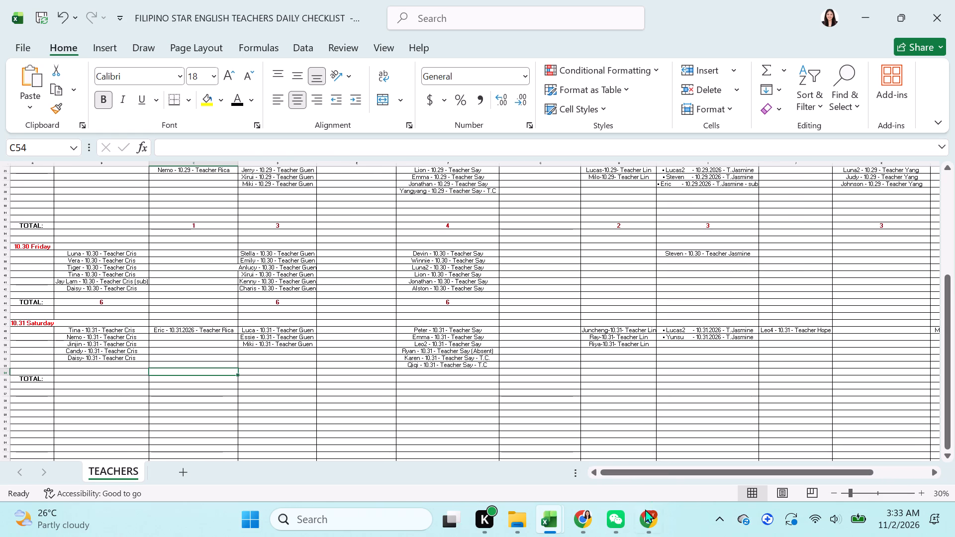
click(622, 528)
click(622, 528)
click(591, 528)
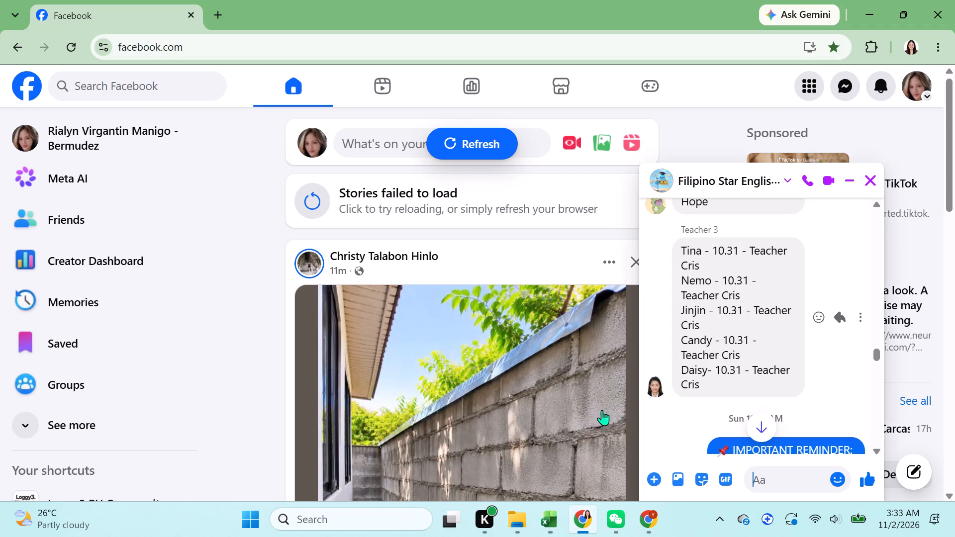
scroll(773, 358, down, 8)
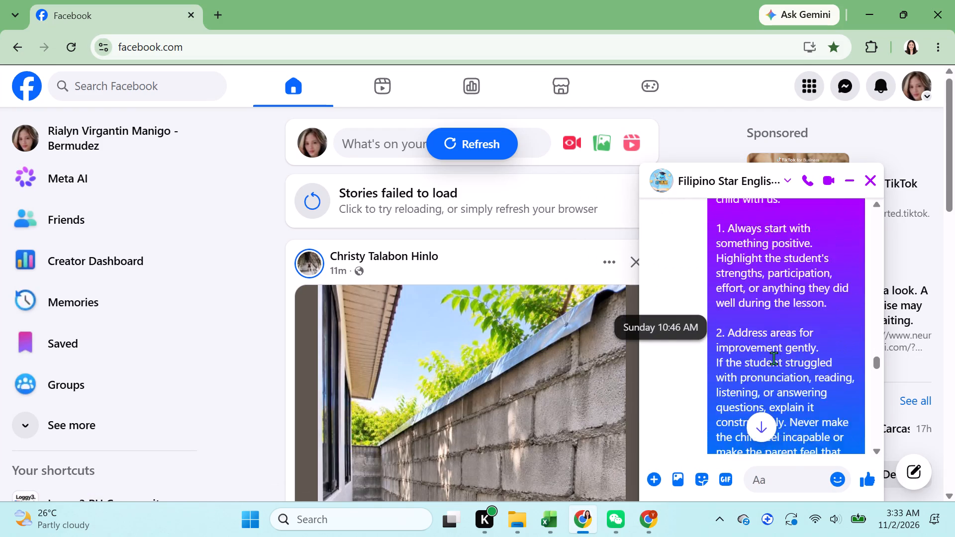
scroll(773, 358, down, 5)
scroll(773, 358, down, 17)
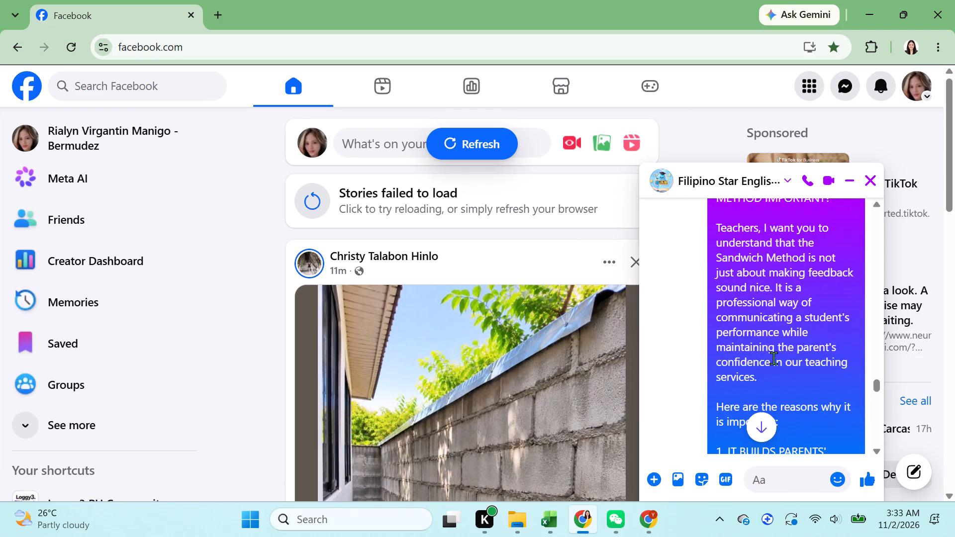
scroll(773, 358, down, 18)
scroll(773, 358, down, 8)
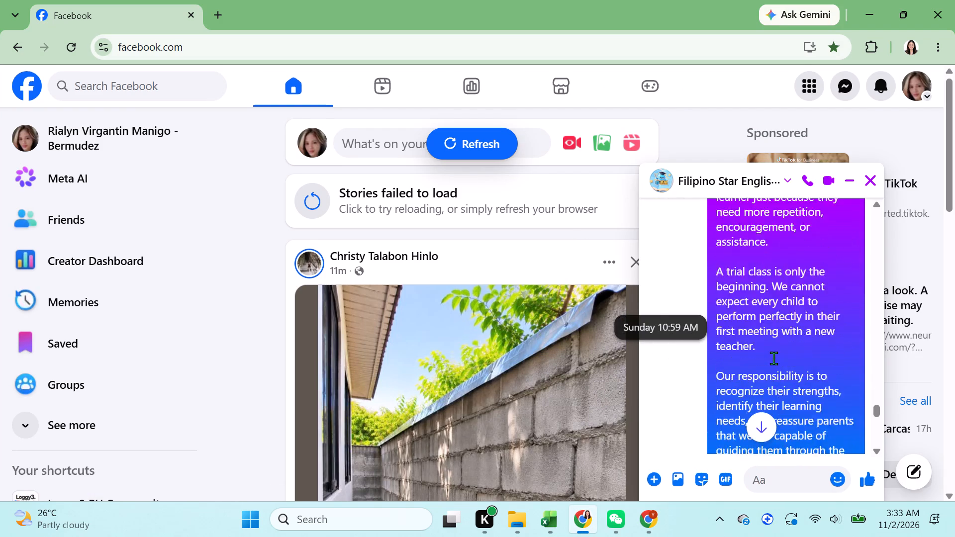
scroll(773, 358, down, 20)
scroll(773, 358, up, 2)
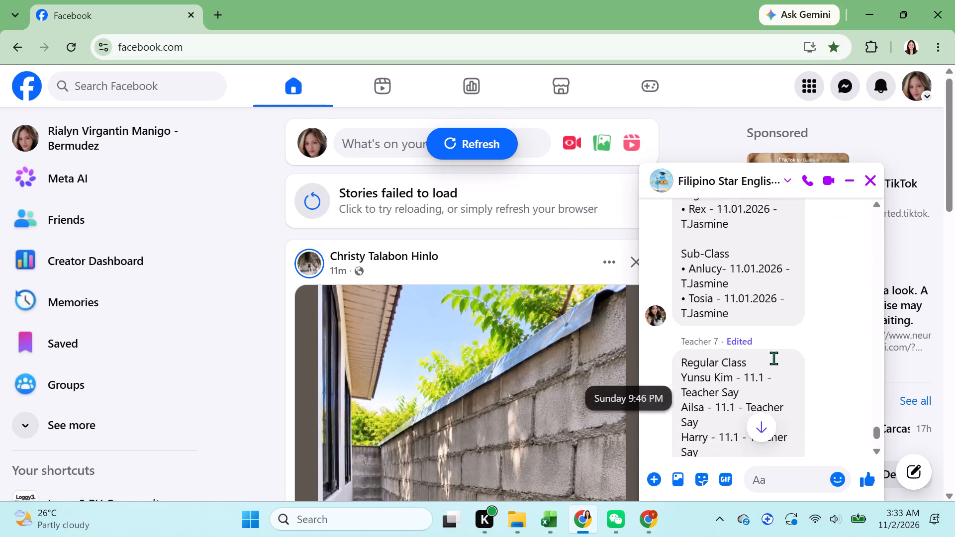
scroll(773, 358, down, 1)
scroll(773, 358, up, 1)
scroll(773, 358, down, 1)
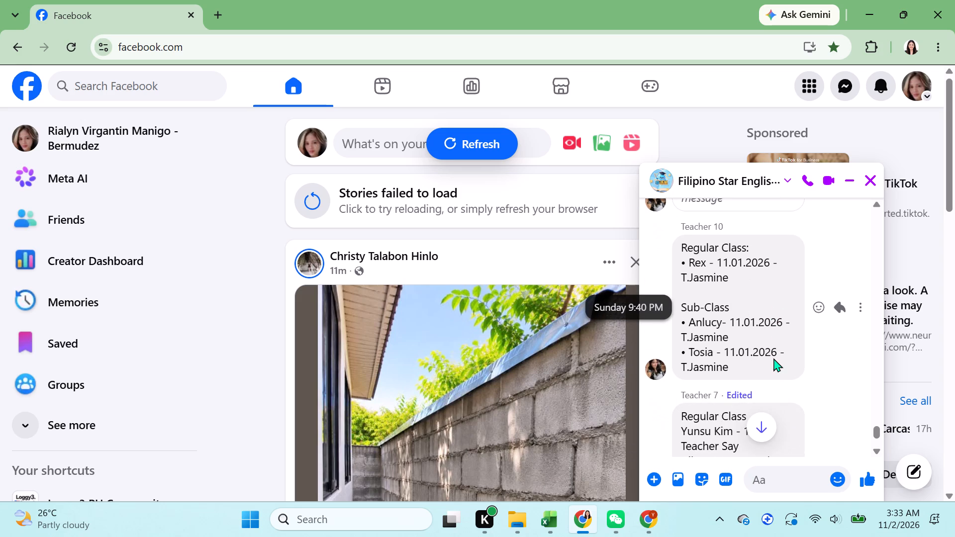
drag(743, 368, 674, 259)
key(ctrl+c)
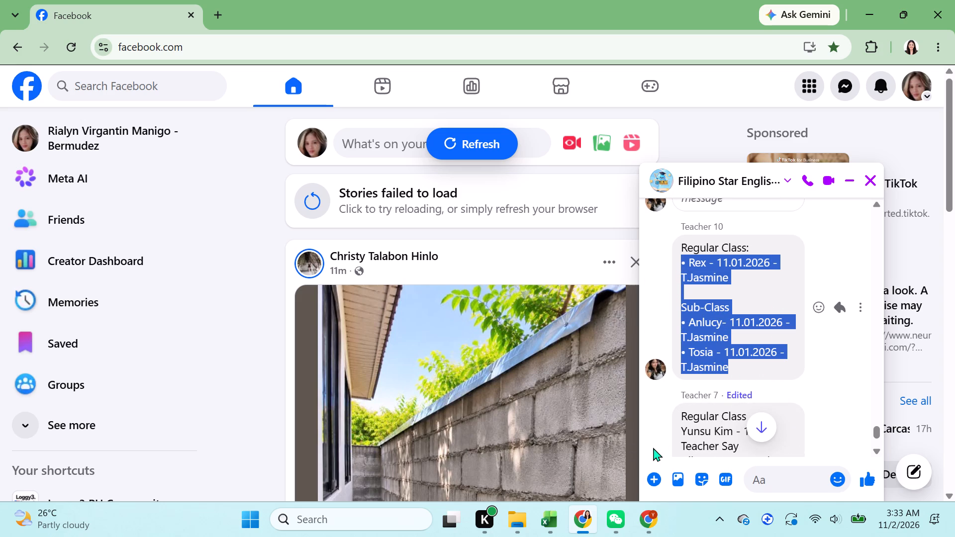
click(552, 528)
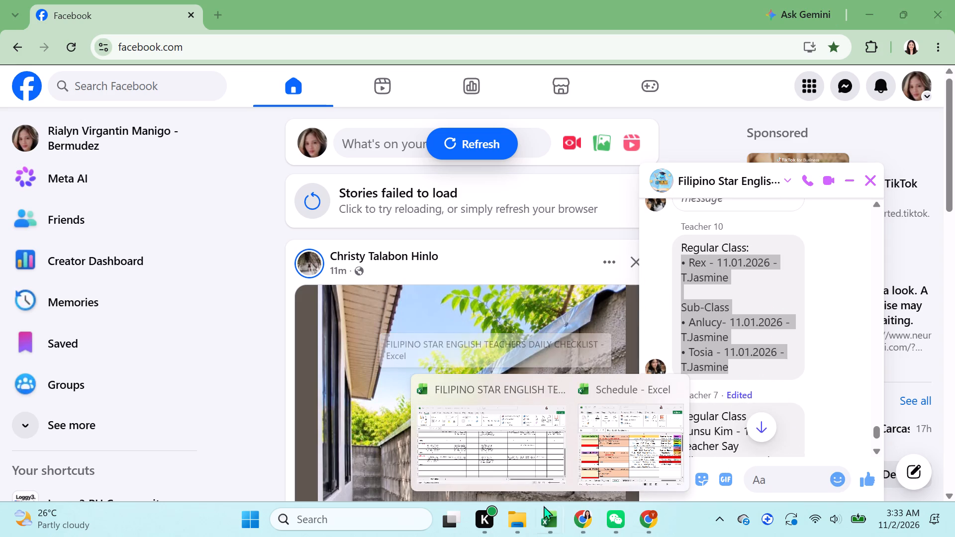
click(618, 524)
click(315, 383)
key(ctrl+v)
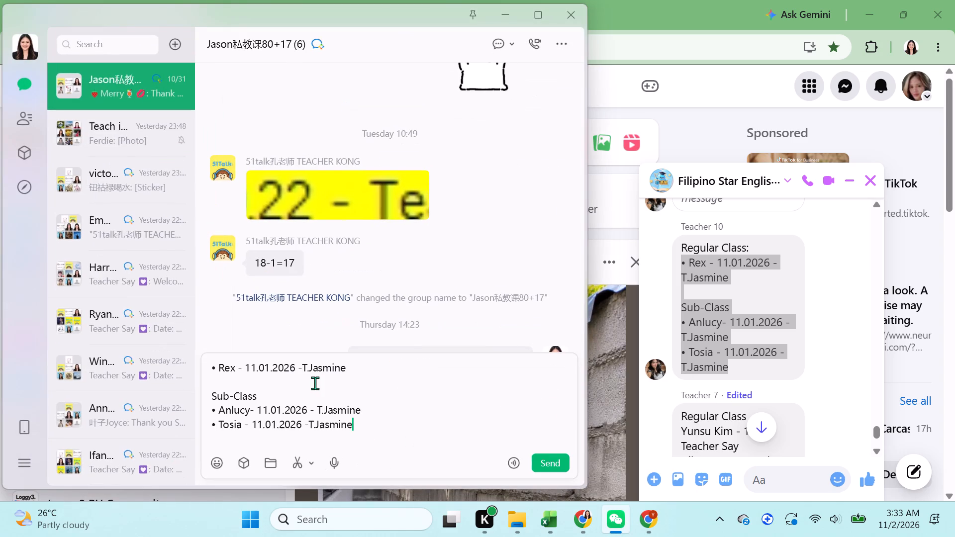
drag(261, 397, 206, 399)
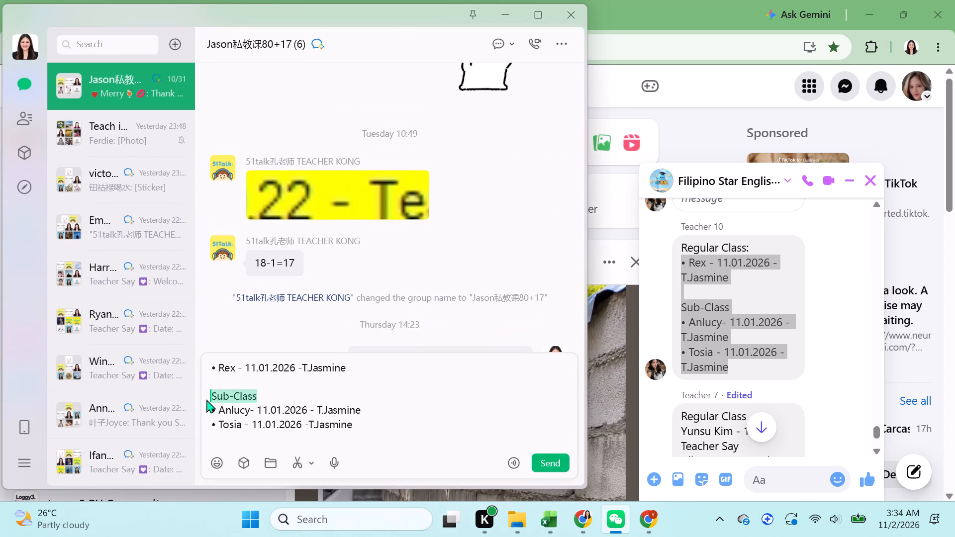
key(BackSpace)
key(BackSpace)
key(BackSpace)
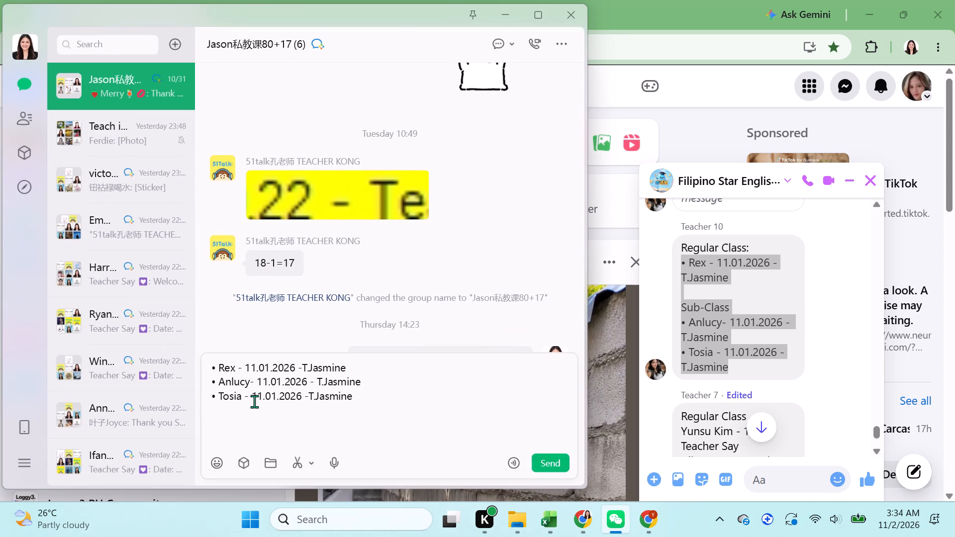
click(366, 376)
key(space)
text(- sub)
click(367, 399)
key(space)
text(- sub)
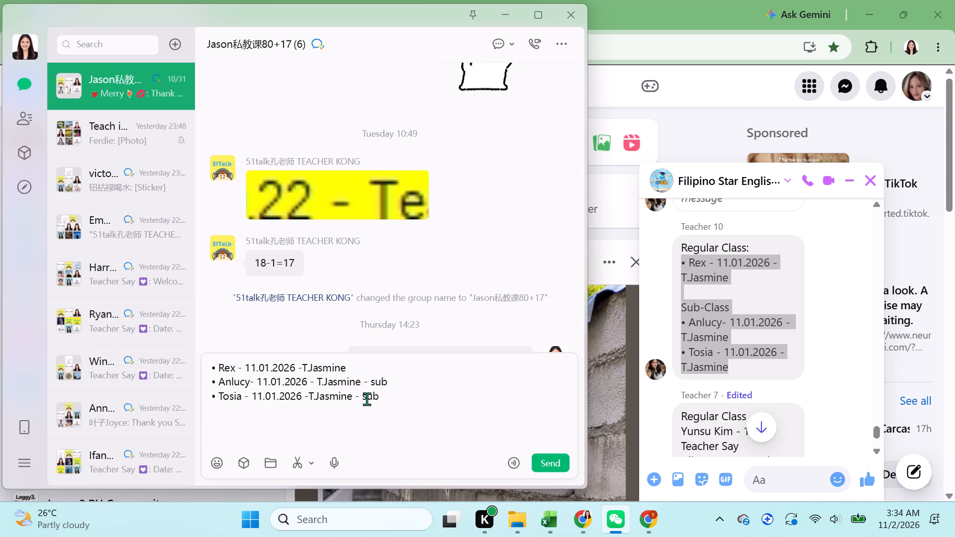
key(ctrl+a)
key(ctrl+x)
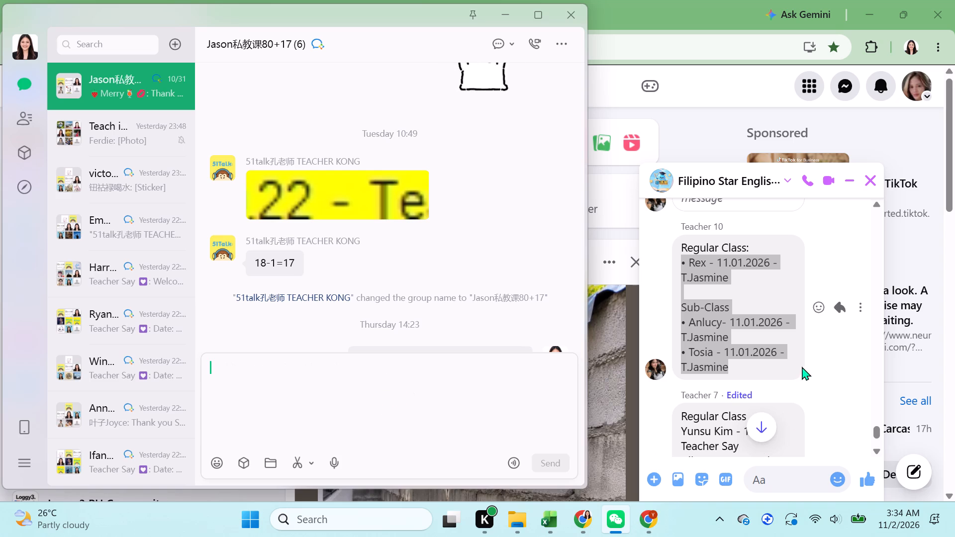
click(821, 308)
click(876, 277)
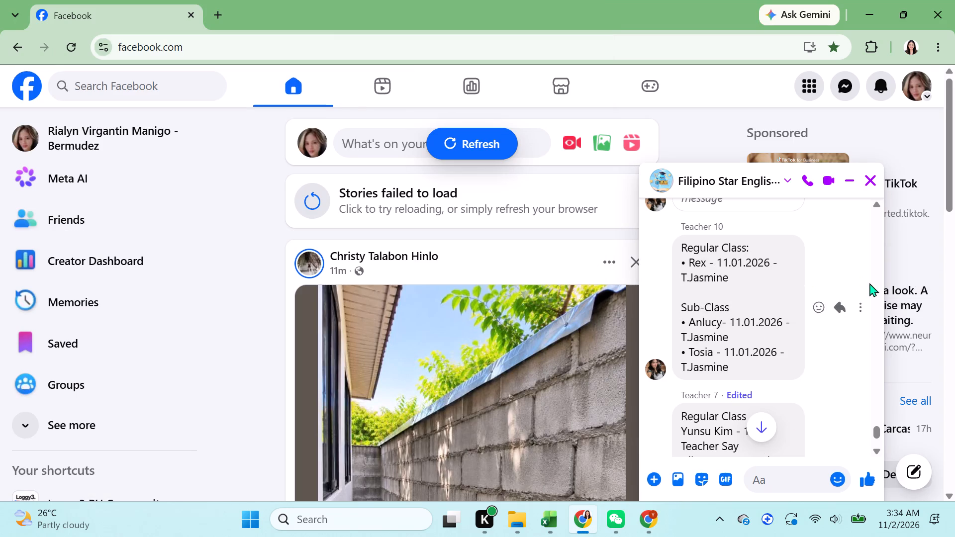
click(498, 459)
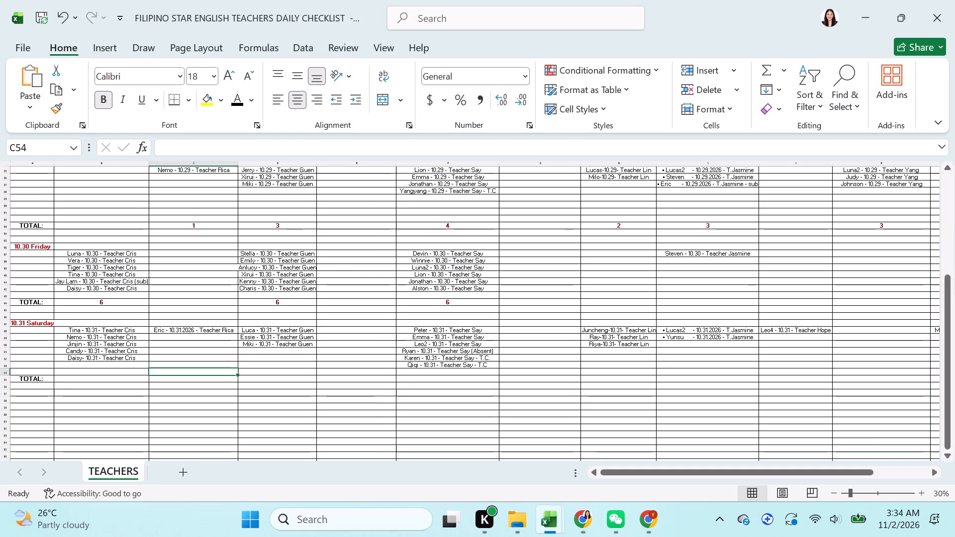
click(44, 384)
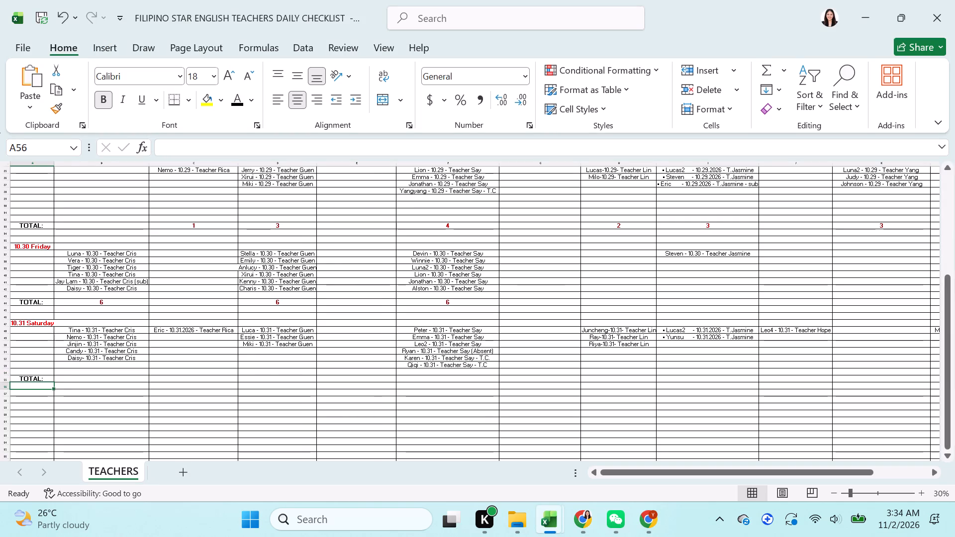
click(40, 391)
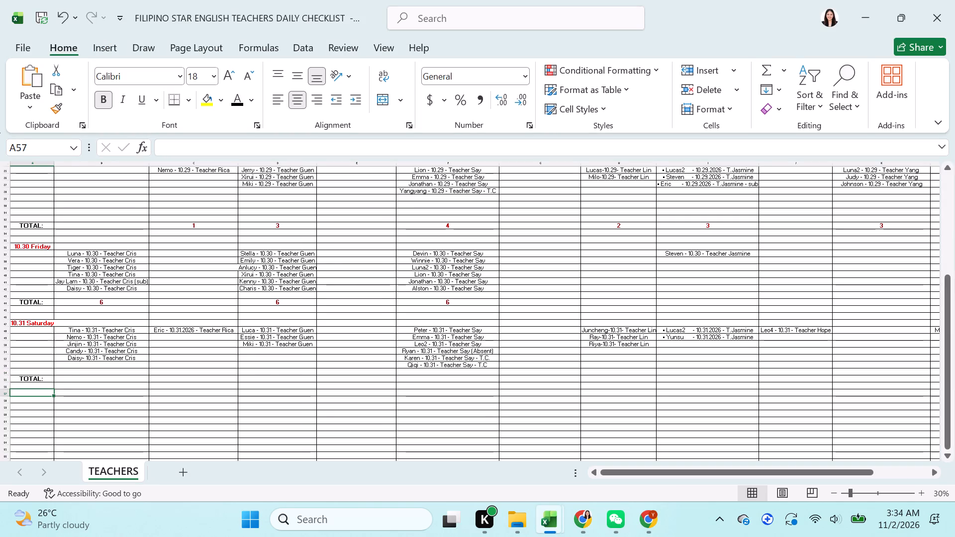
click(40, 404)
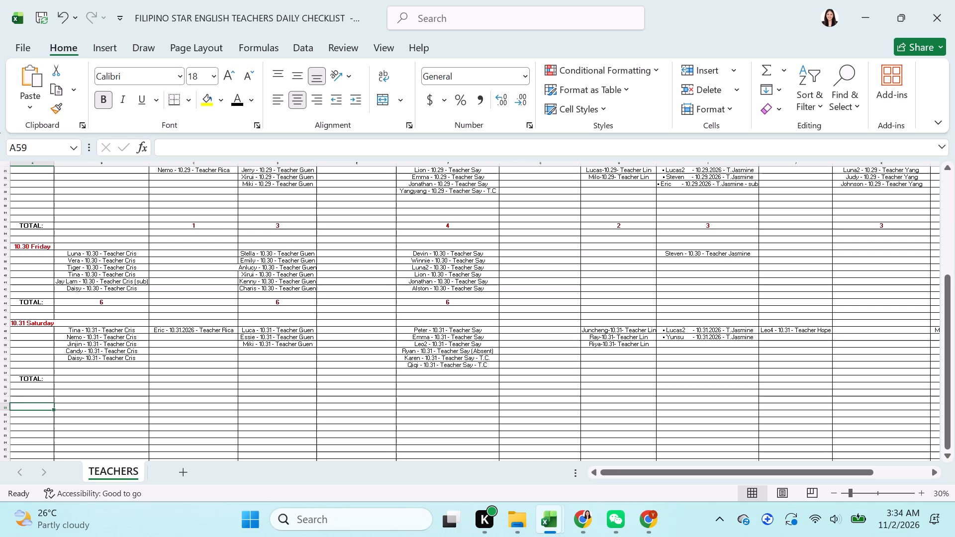
drag(47, 407, 159, 407)
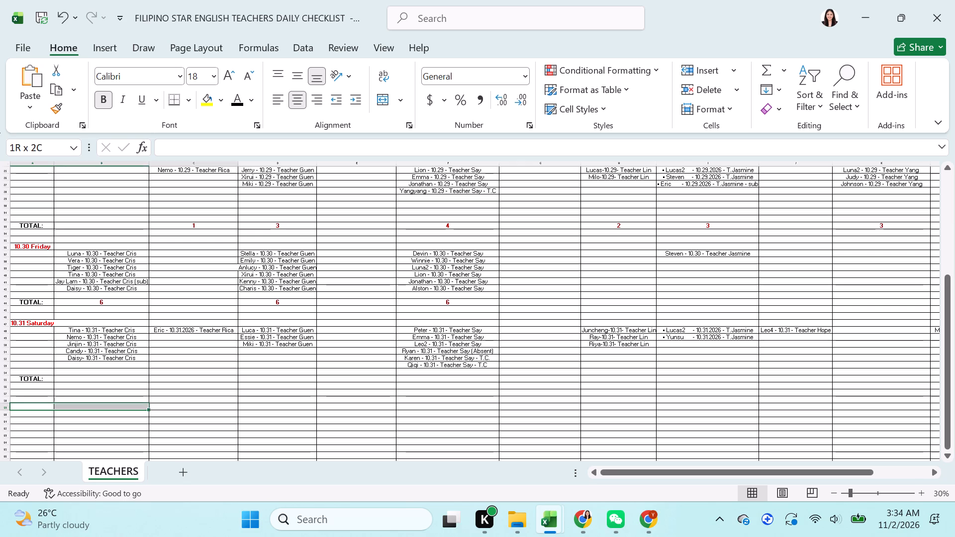
drag(159, 407, 694, 399)
click(697, 399)
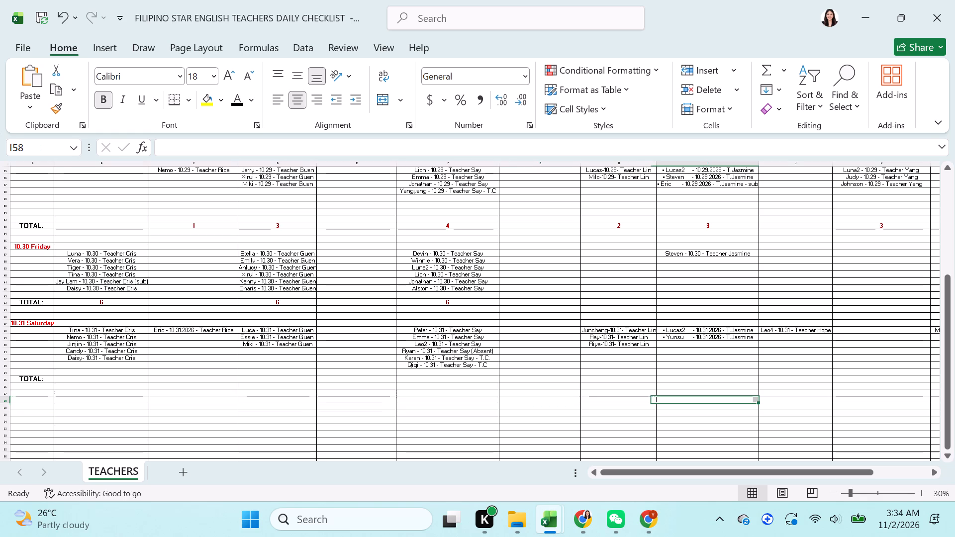
key(ctrl+v)
key(ctrl+b)
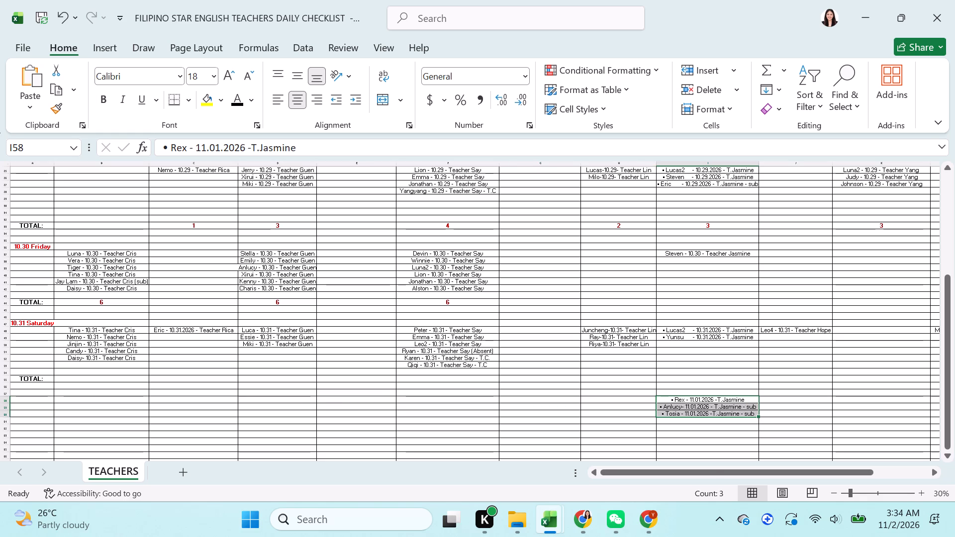
In the Excel checklist, copy the 10.31 Saturday date heading from A47 to A57 and open the copy for editing.
drag(636, 399, 47, 400)
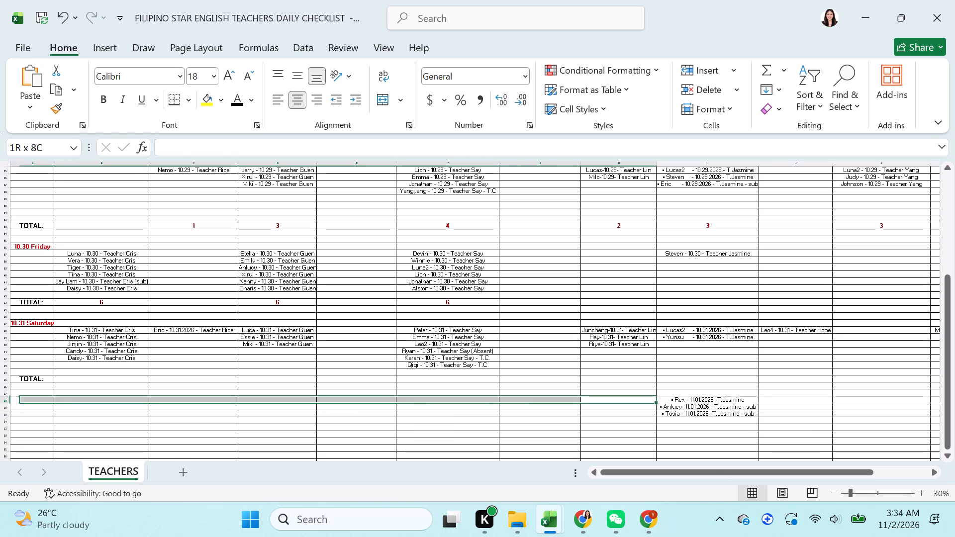
drag(47, 400, 41, 400)
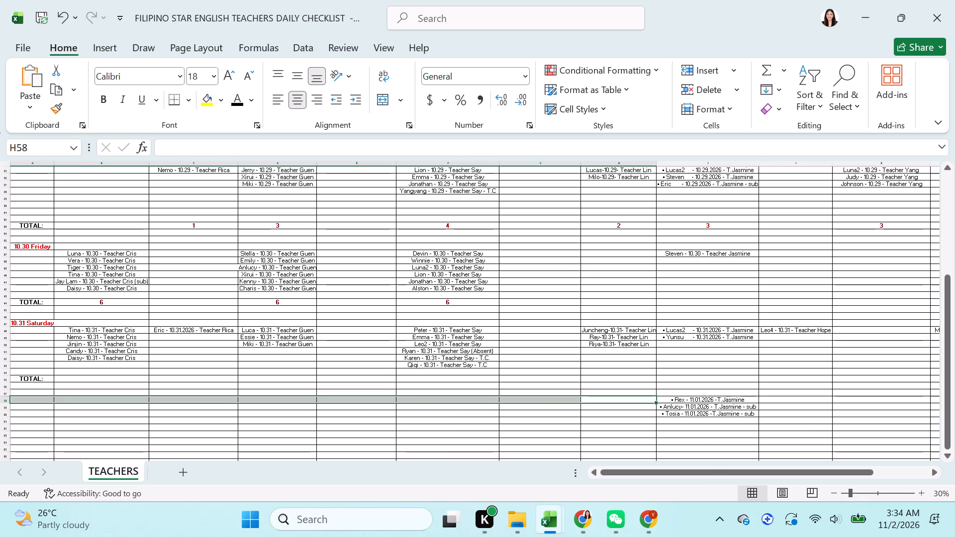
click(28, 325)
key(ctrl+c)
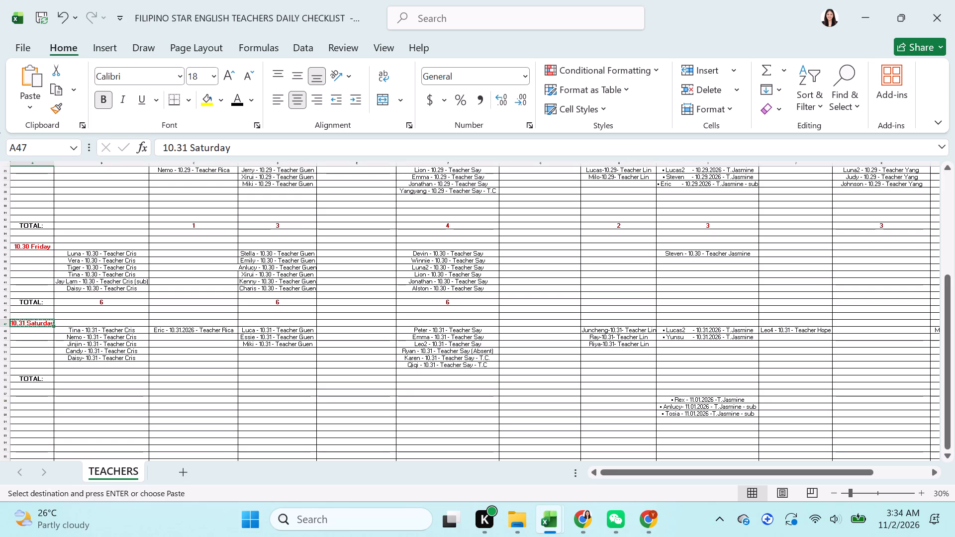
drag(640, 402, 163, 411)
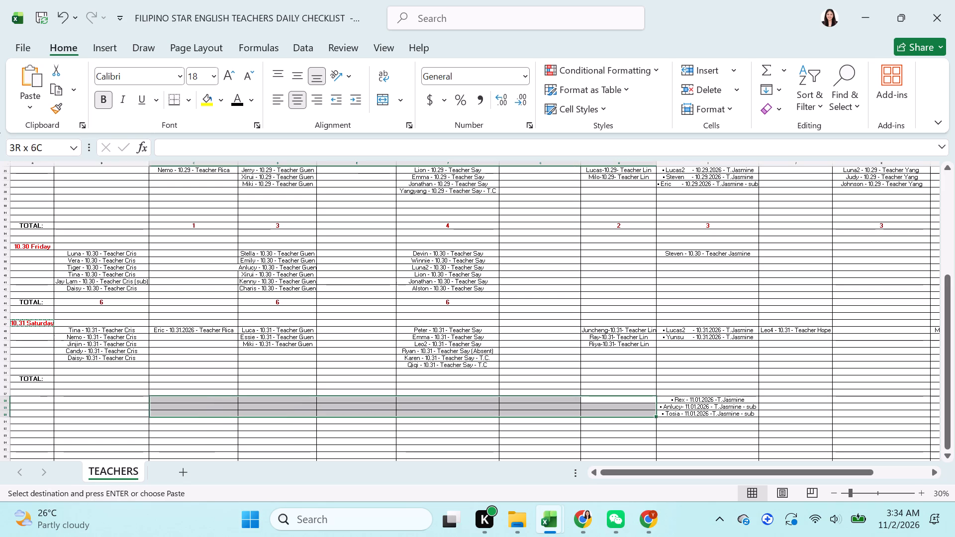
drag(163, 411, 43, 400)
click(38, 391)
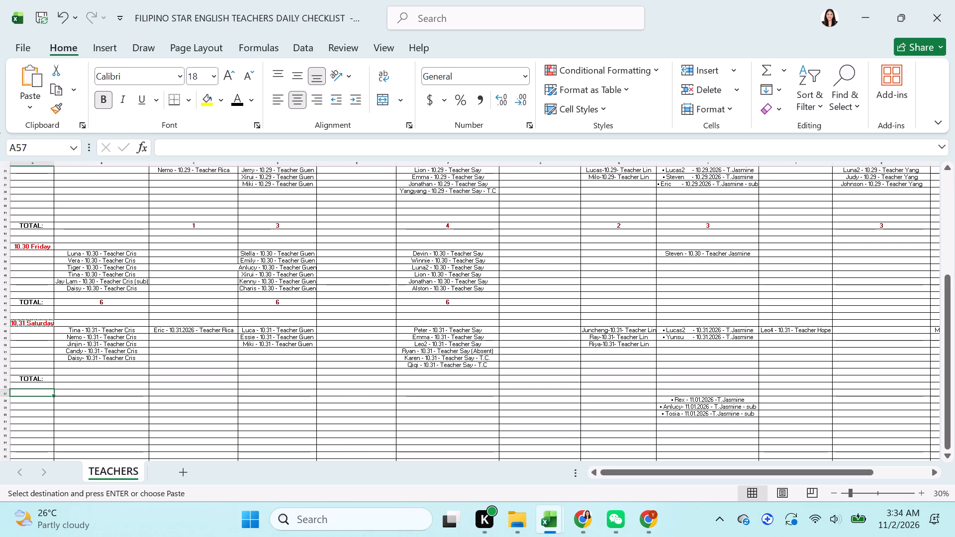
key(ctrl+v)
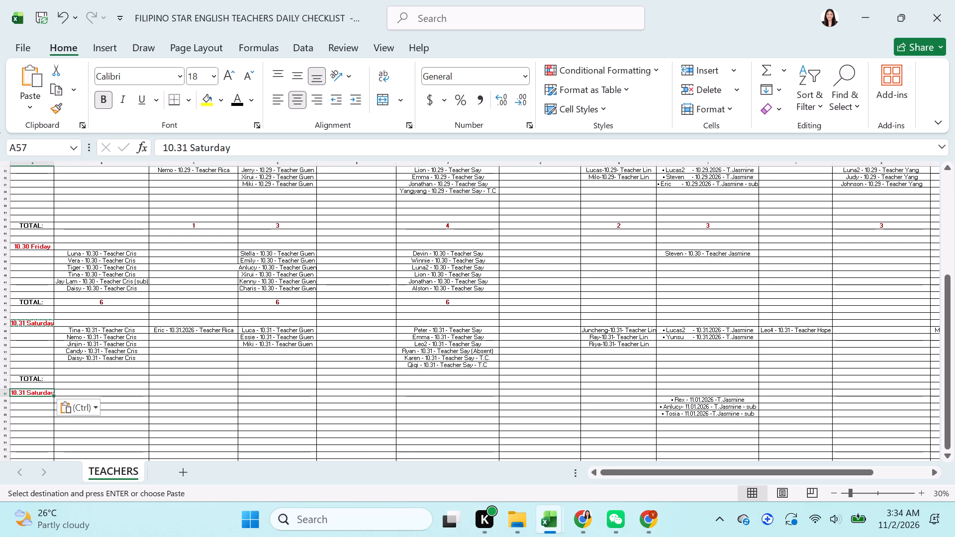
double_click(22, 394)
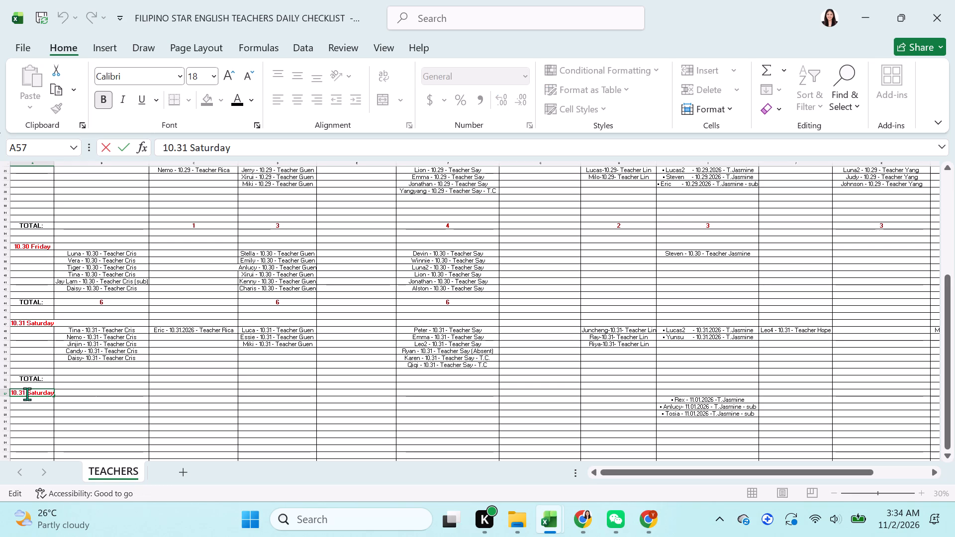
Change the copied date heading in A57 to 11.1 Sunday and save the checklist workbook.
drag(27, 394, 0, 396)
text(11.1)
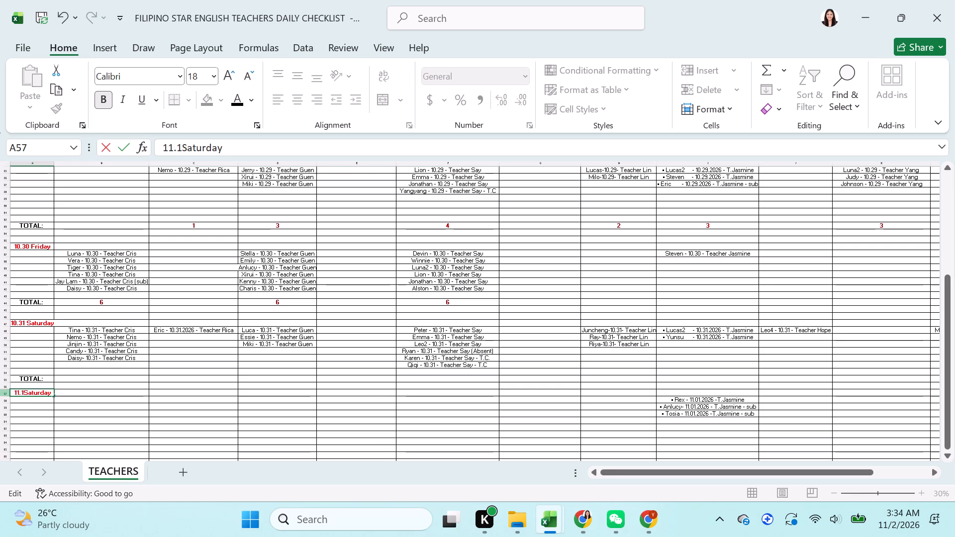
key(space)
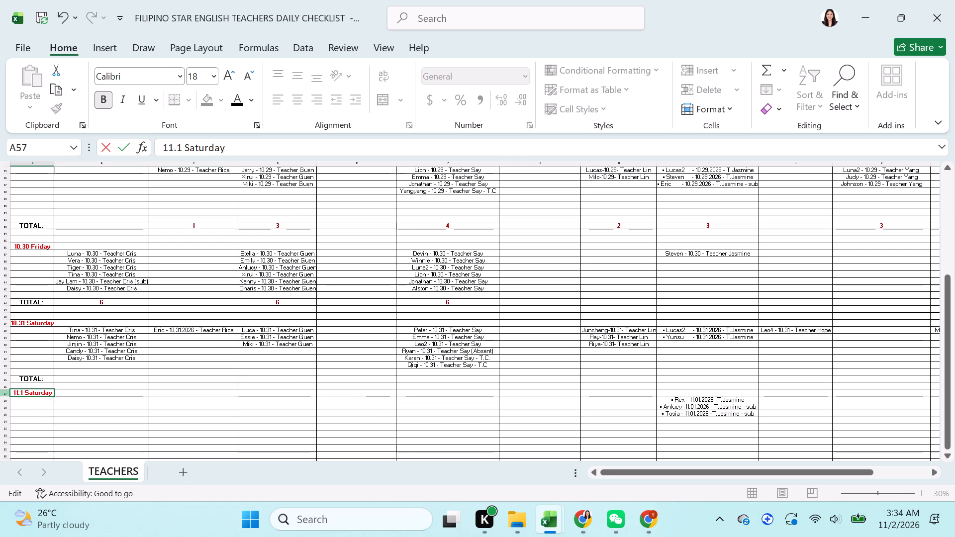
double_click(34, 392)
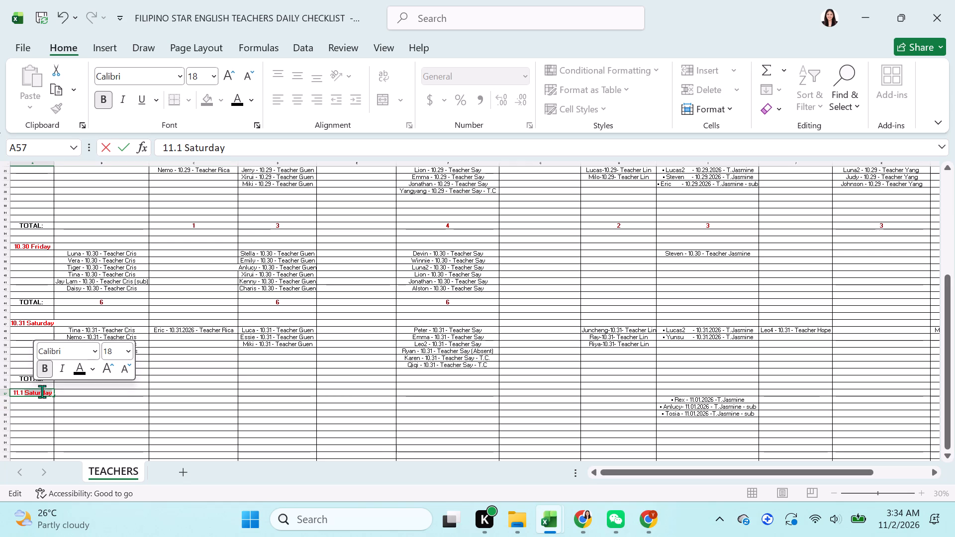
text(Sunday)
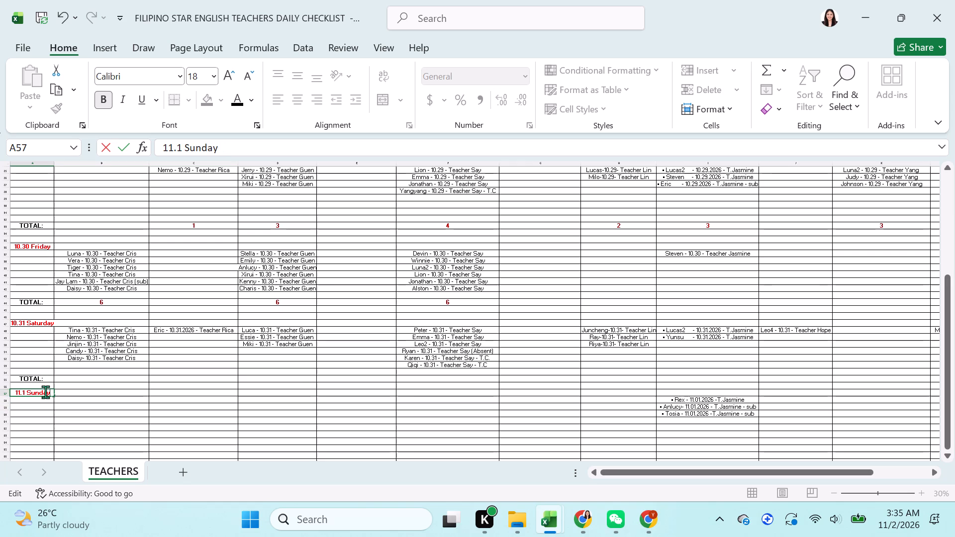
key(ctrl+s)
click(72, 392)
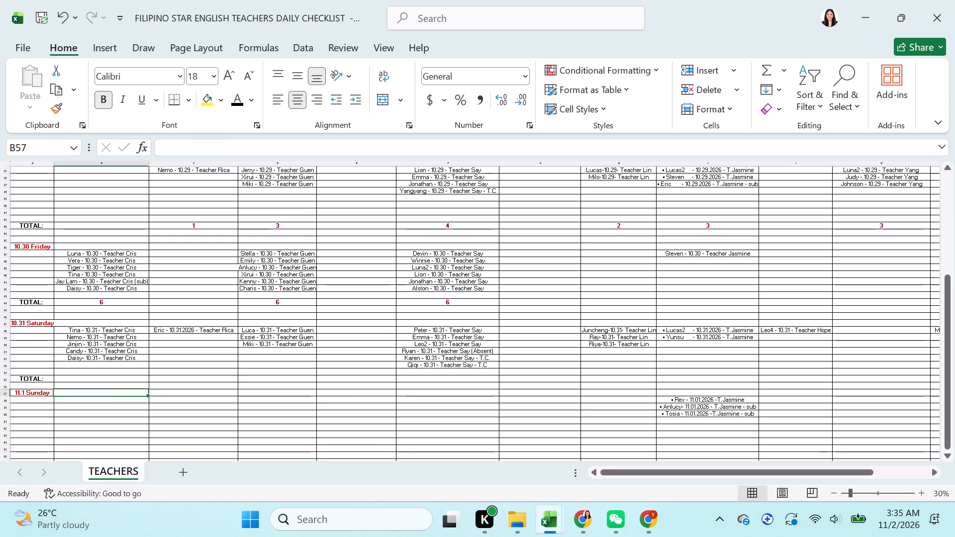
drag(77, 399, 696, 406)
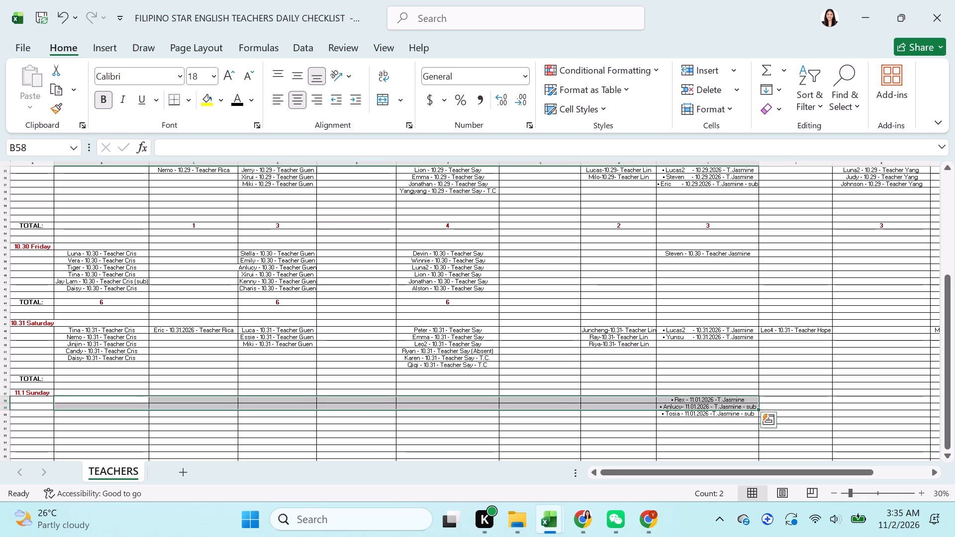
click(701, 401)
key(ctrl+s)
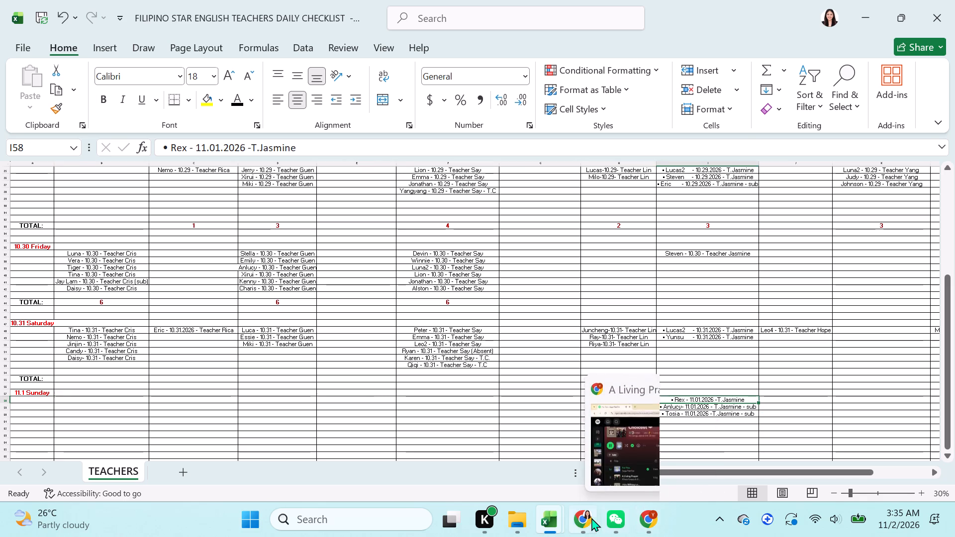
In Chrome's Filipino Star English group chat, copy Teacher Say's 11.1 class list, from the first regular student through the trial class entry.
click(590, 518)
scroll(771, 335, down, 3)
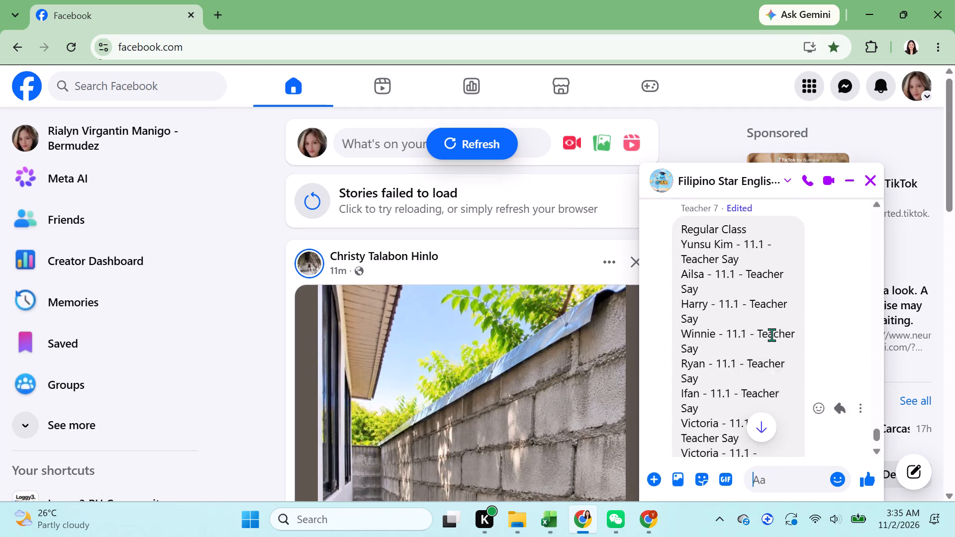
scroll(771, 335, down, 1)
scroll(749, 369, down, 1)
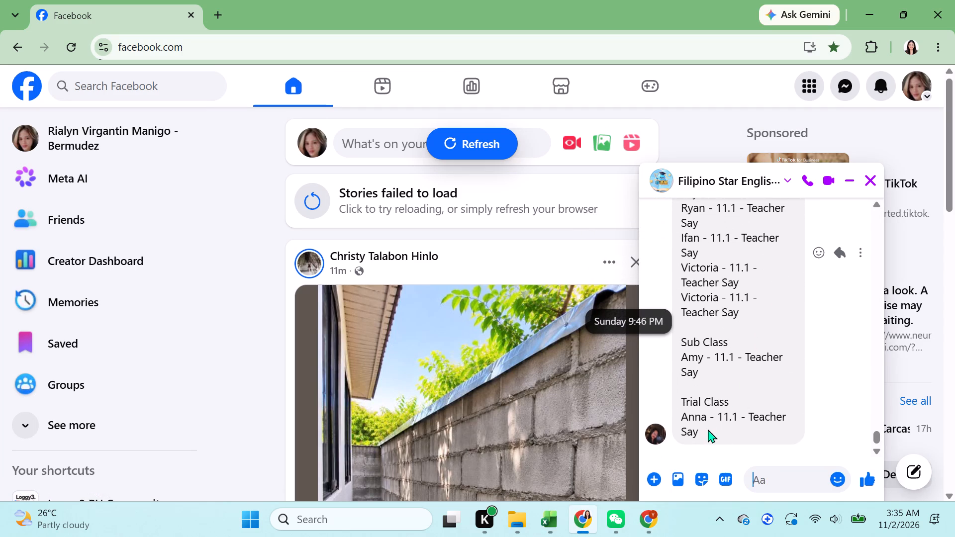
drag(708, 429, 683, 250)
scroll(700, 366, up, 2)
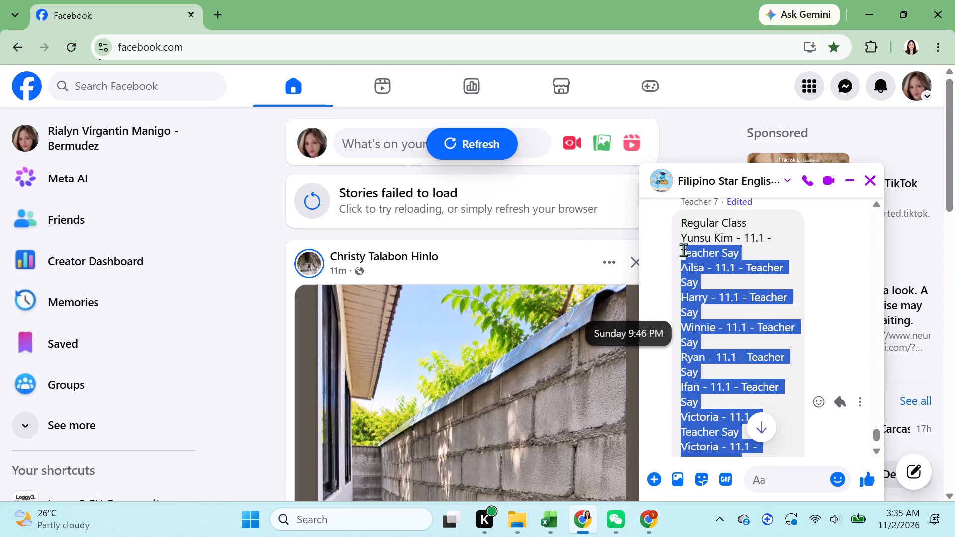
drag(683, 250, 683, 238)
key(ctrl+c)
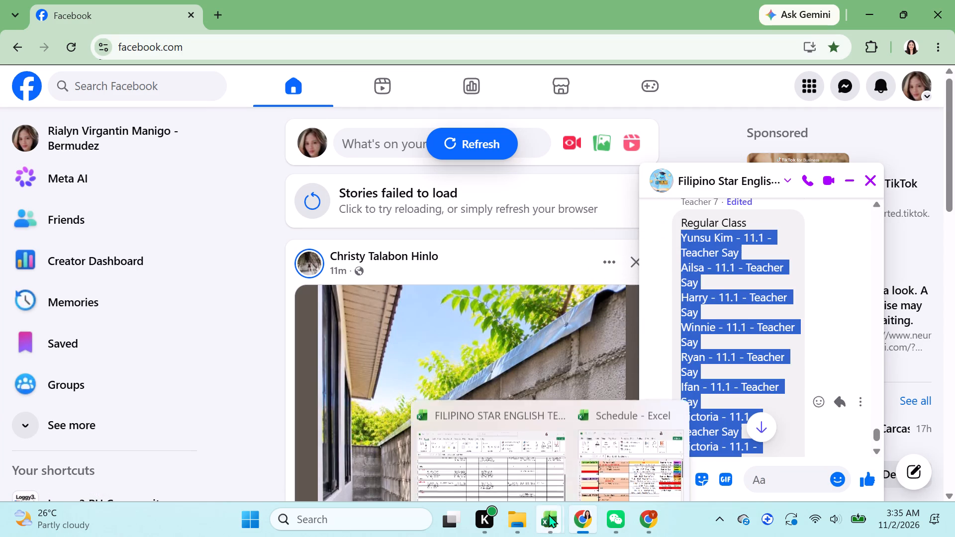
Switch to Weixin and paste the copied class list into the message draft of the Jason私教课80+17 chat.
click(549, 514)
click(611, 521)
click(321, 399)
key(ctrl+v)
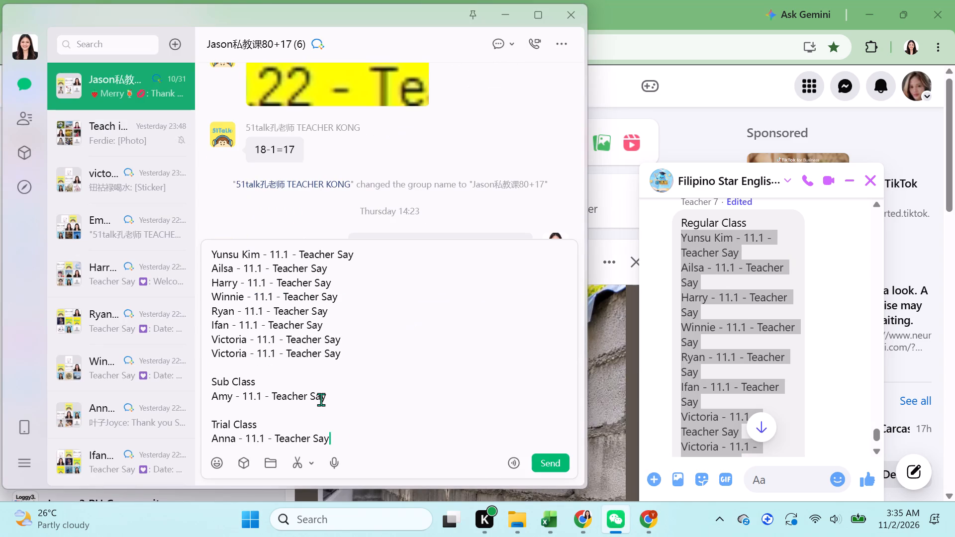
Remove the Sub Class heading line from the pasted list in the message draft.
drag(262, 384, 207, 380)
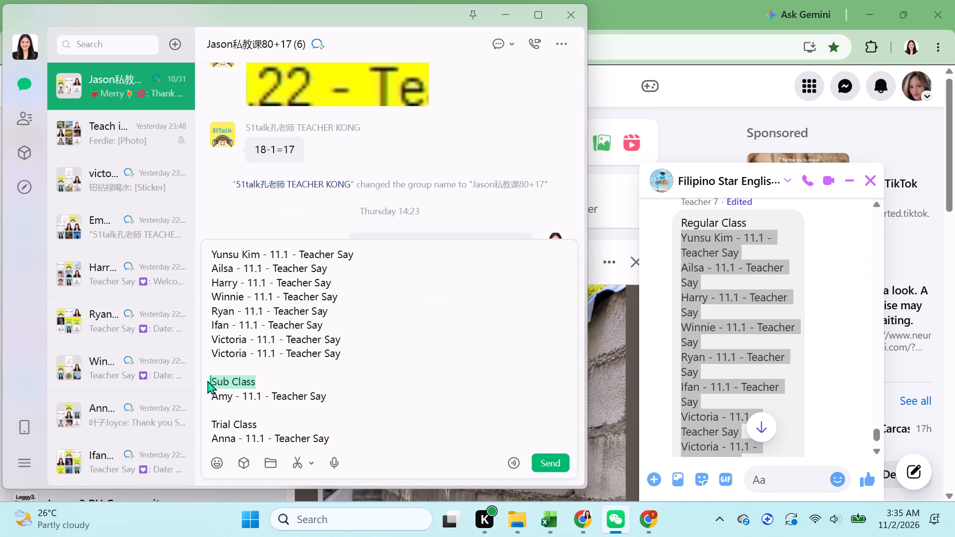
key(BackSpace)
key(BackSpace)
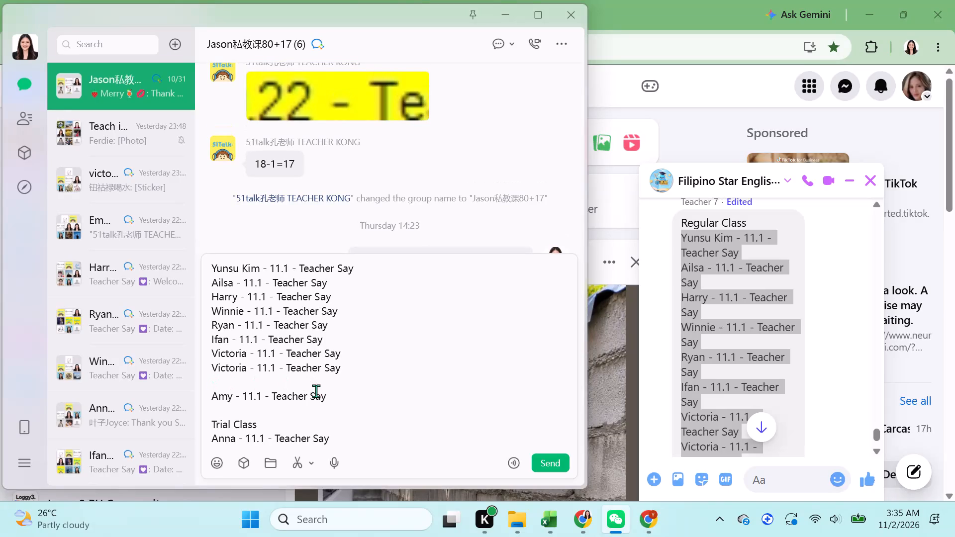
In the Weixin message draft of Teacher Say's 11.1 classes, append "- sub" to Amy's entry and "- T.C." to Anna's.
click(325, 399)
key(space)
text(- sub)
click(331, 439)
text(- T.C.)
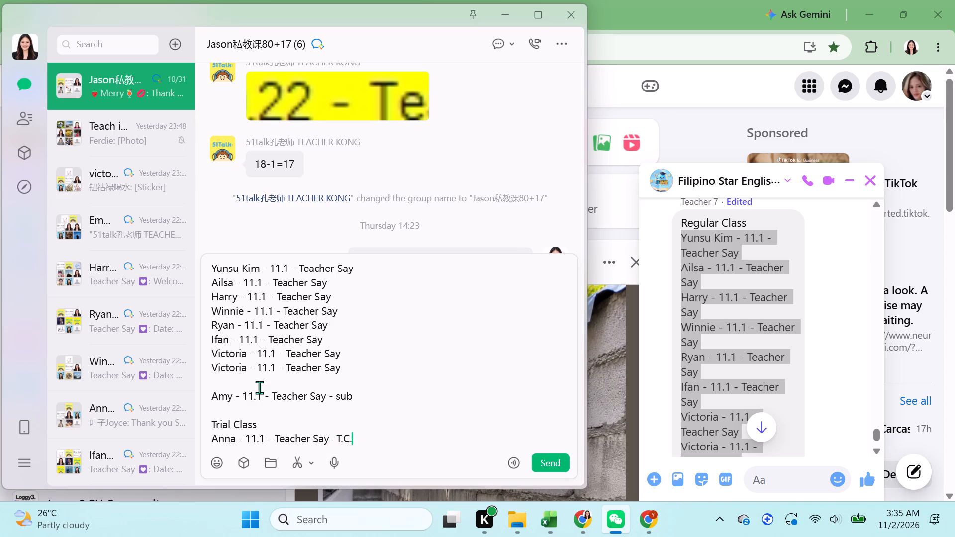
Remove the Trial Class heading and the blank lines around Amy's entry from the drafted list.
drag(269, 424, 210, 420)
key(BackSpace)
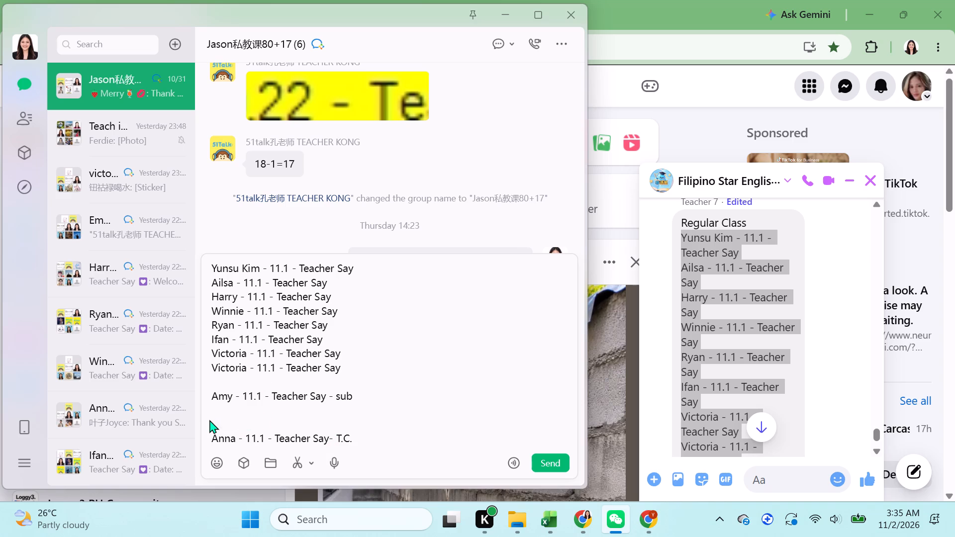
key(BackSpace)
key(BackSpace)
click(216, 411)
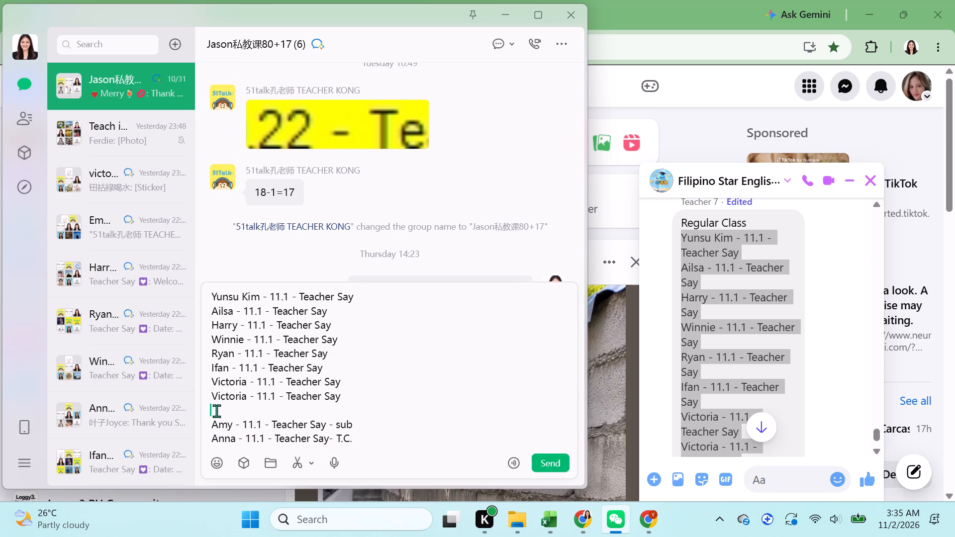
key(BackSpace)
Cut the whole 11.1 list from the draft, paste it under Teacher Say from F58 in the Excel checklist and remove its bold formatting.
scroll(259, 409, up, 2)
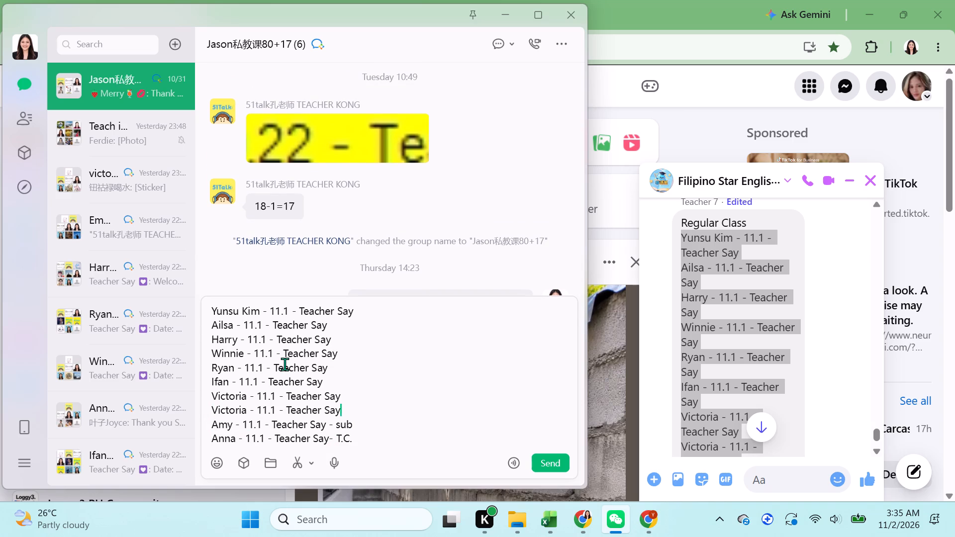
key(ctrl+a)
key(ctrl+x)
click(550, 516)
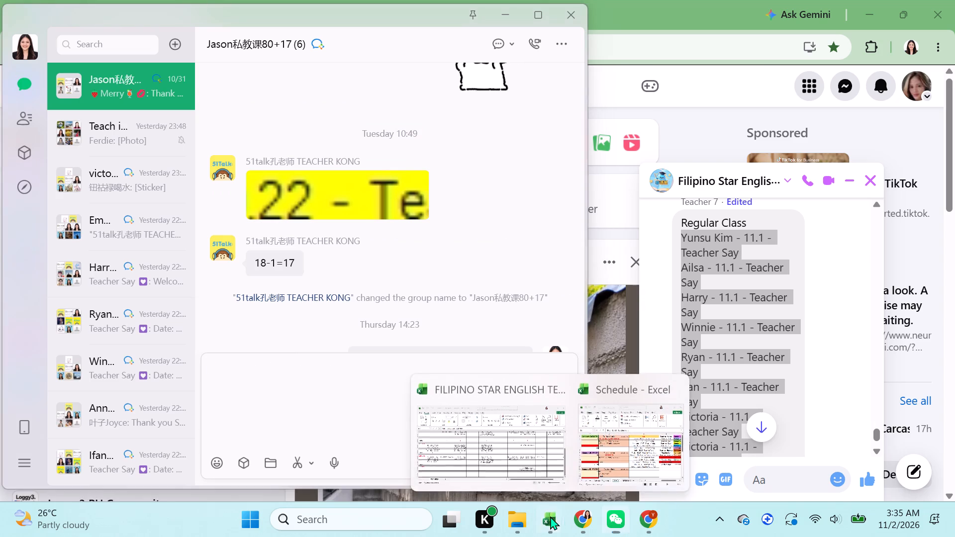
click(505, 446)
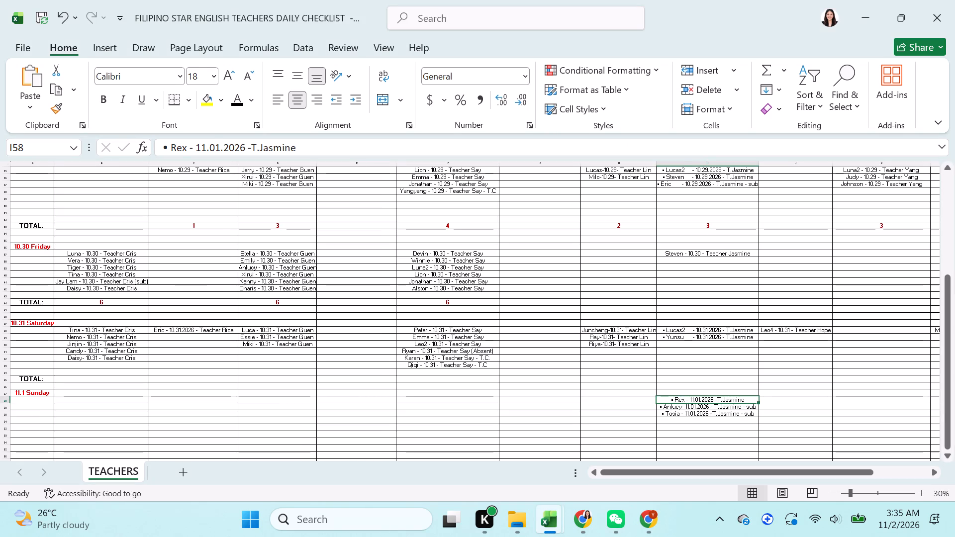
drag(70, 399, 420, 398)
click(420, 398)
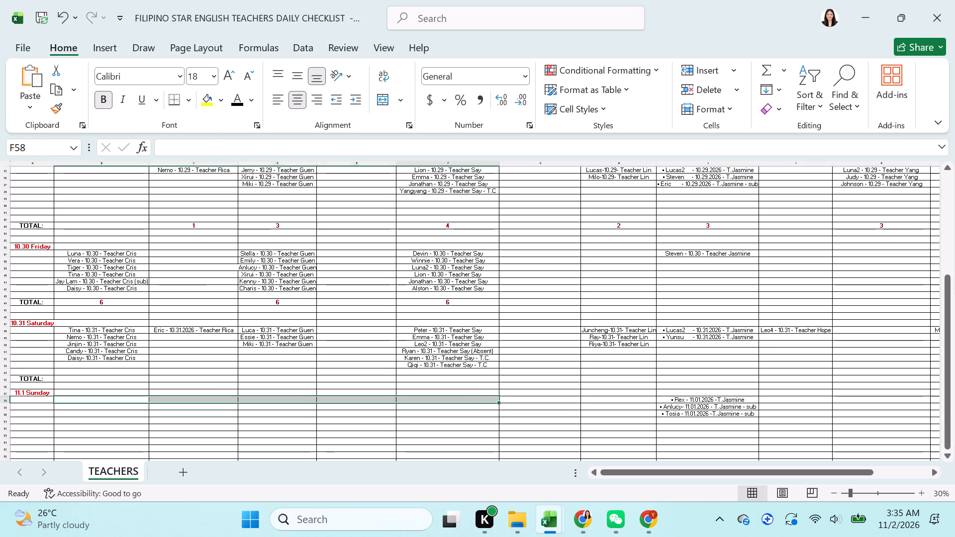
key(ctrl+v)
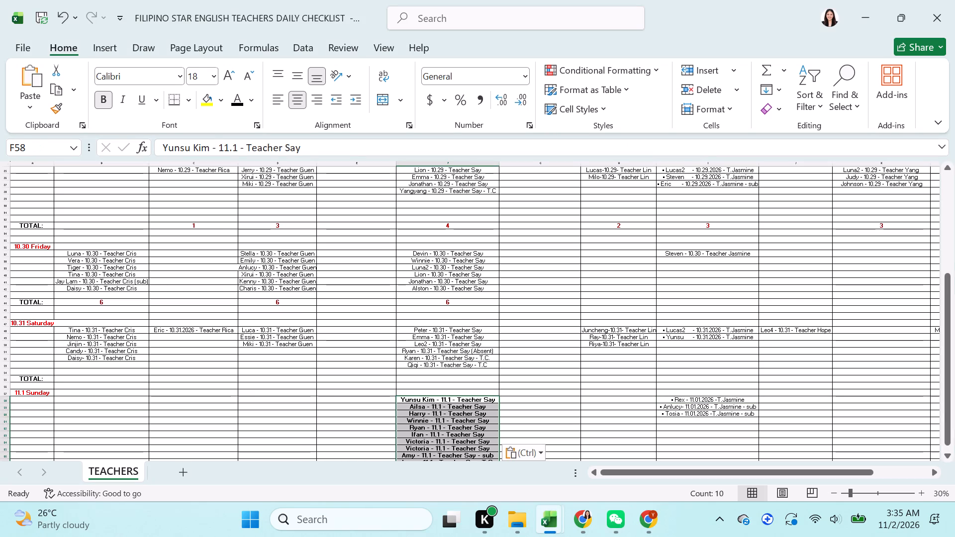
scroll(420, 398, down, 2)
key(ctrl+b)
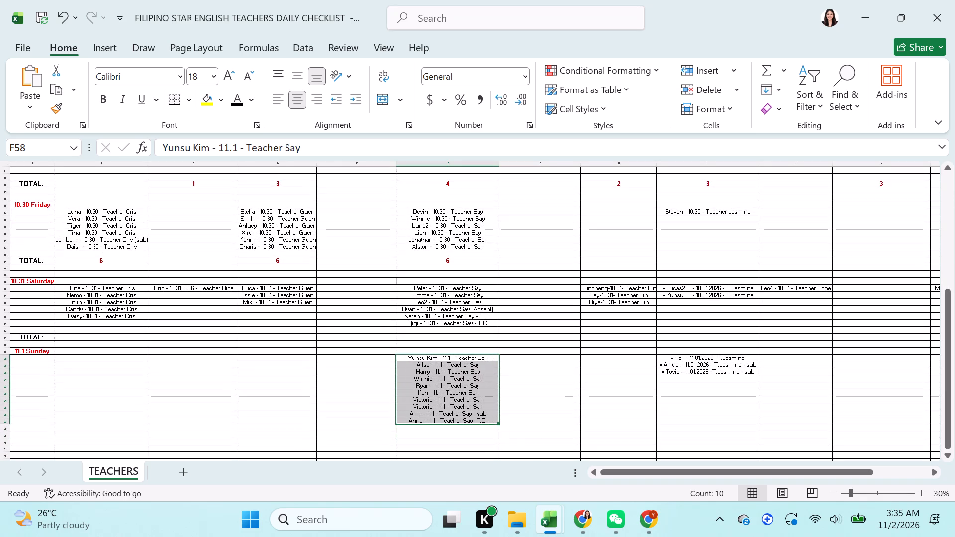
Enter the 10.31 Saturday totals in row 55: 5 in B55, 1 in C55, 3 in D55 and 6 in F55.
click(108, 334)
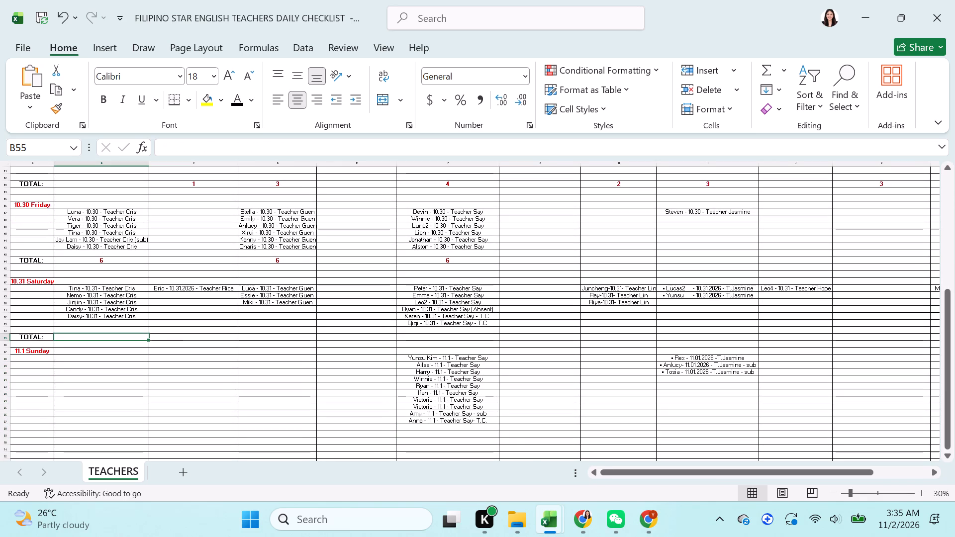
key(5)
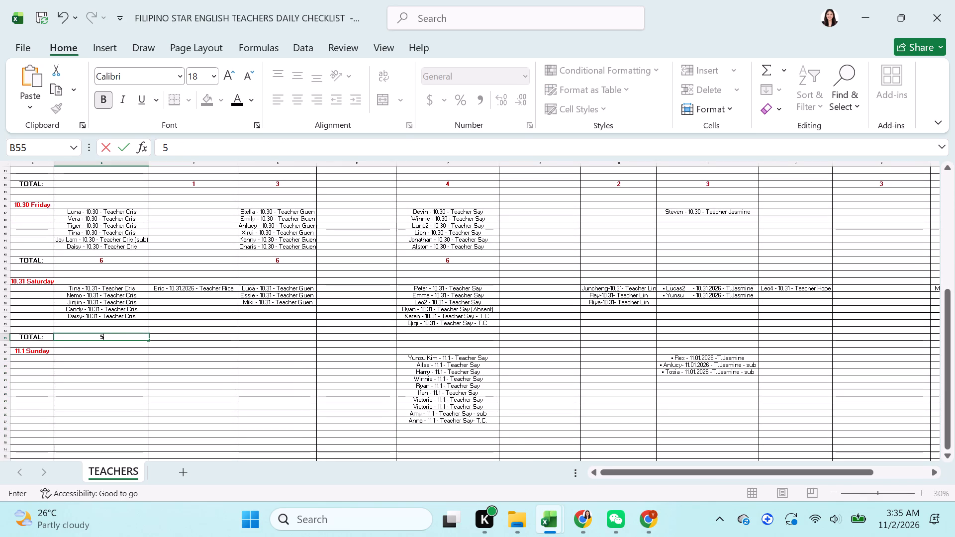
click(189, 334)
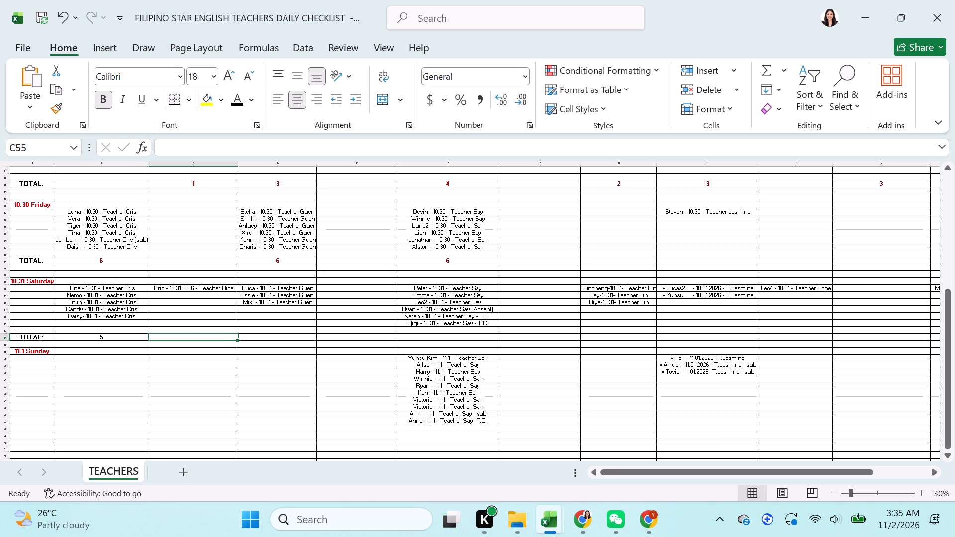
key(1)
click(255, 338)
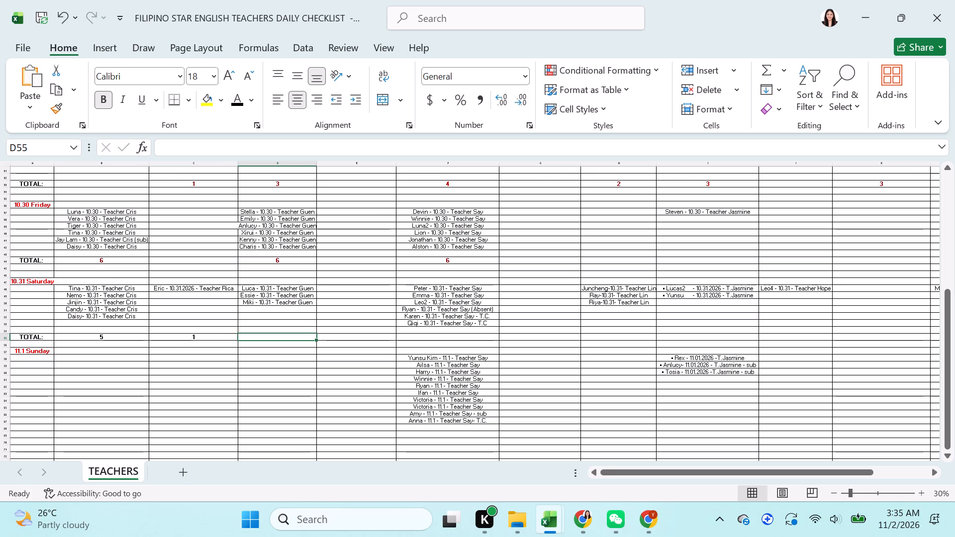
key(3)
click(427, 338)
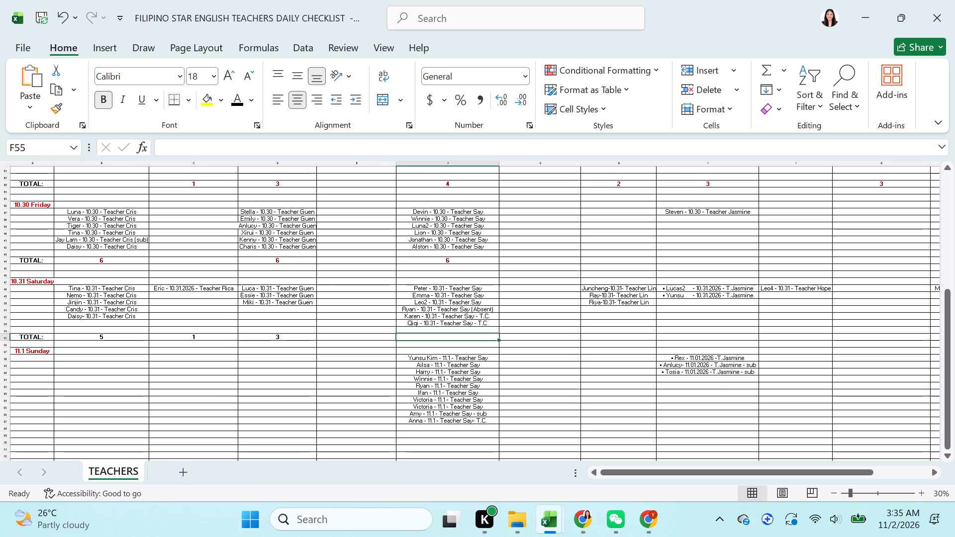
key(6)
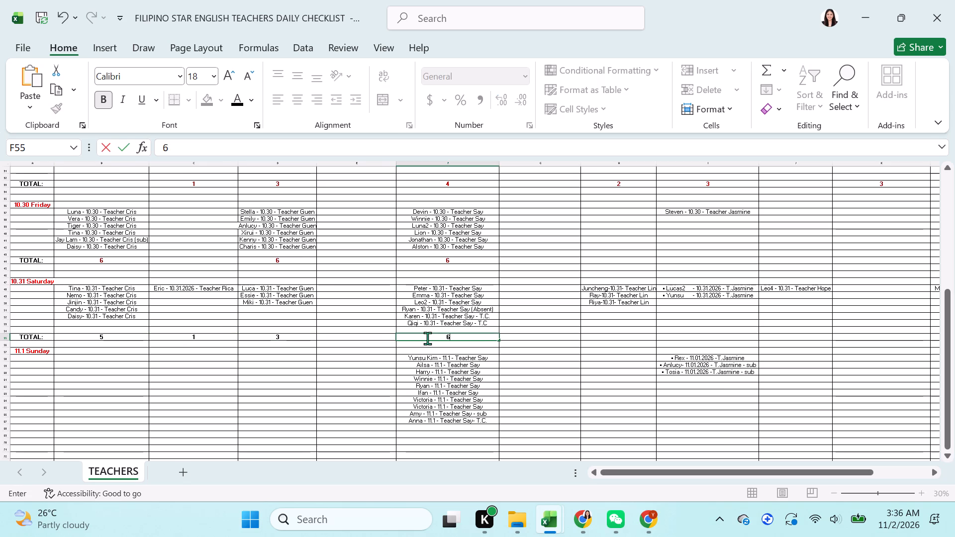
Enter the remaining 10.31 Saturday totals in row 55: 3 in H55, 2 in I55, 1 in J55 and 1 in L55.
click(593, 341)
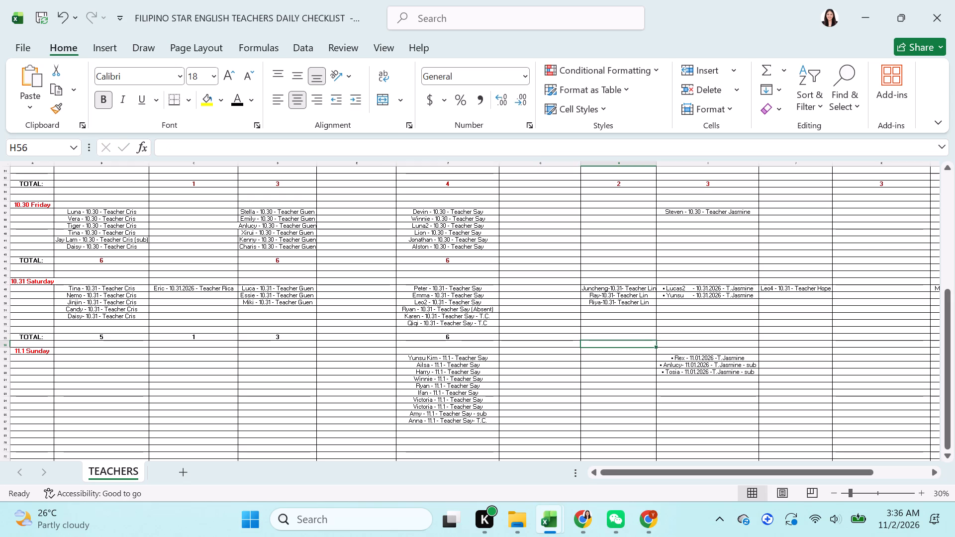
click(594, 337)
key(3)
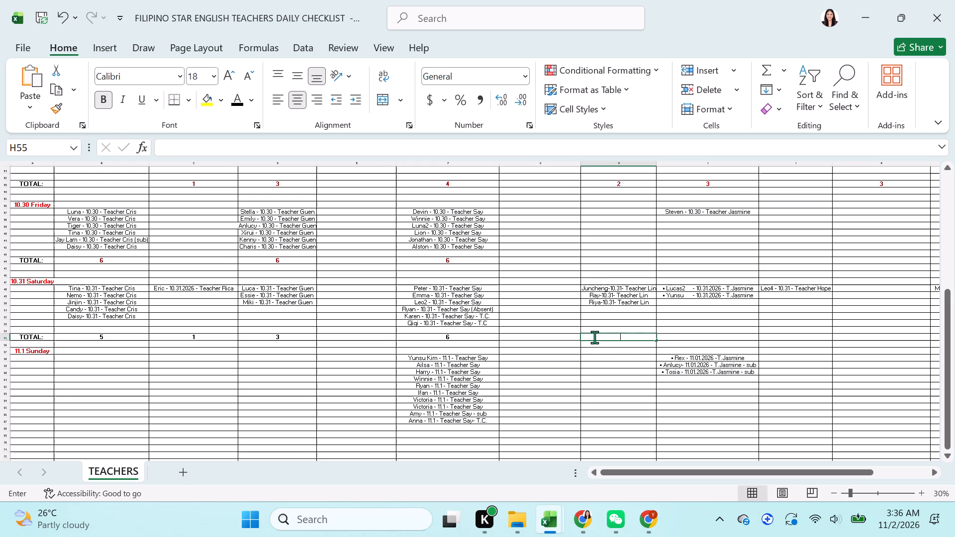
click(671, 338)
key(2)
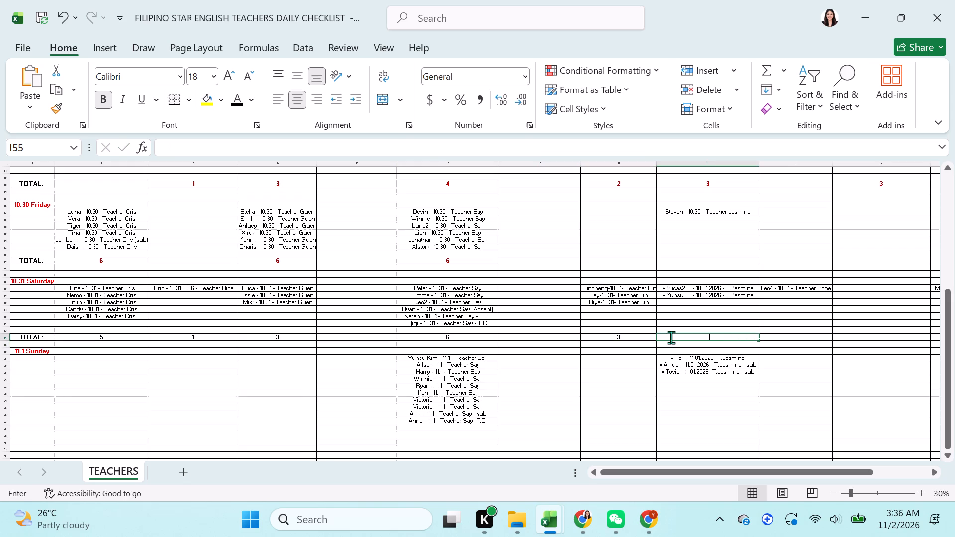
click(766, 331)
click(771, 335)
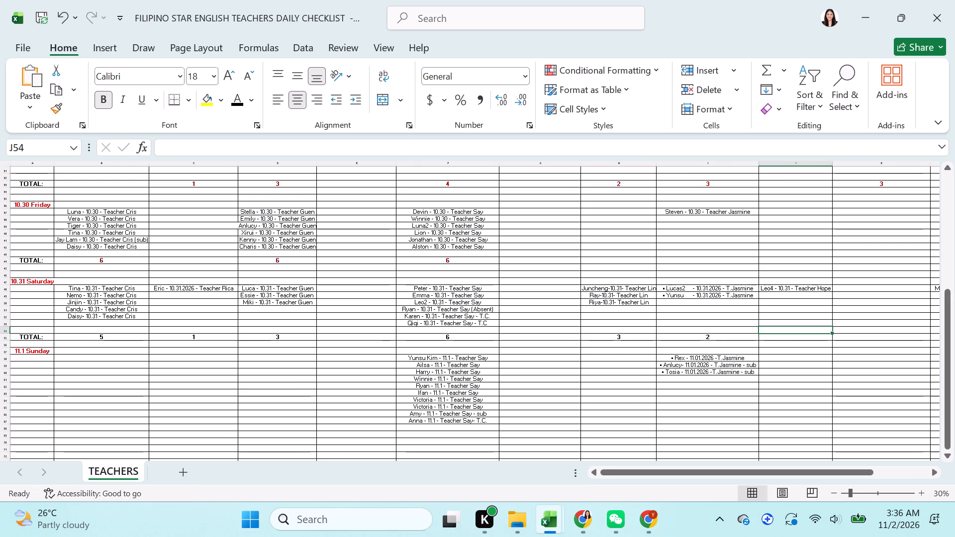
click(773, 338)
key(1)
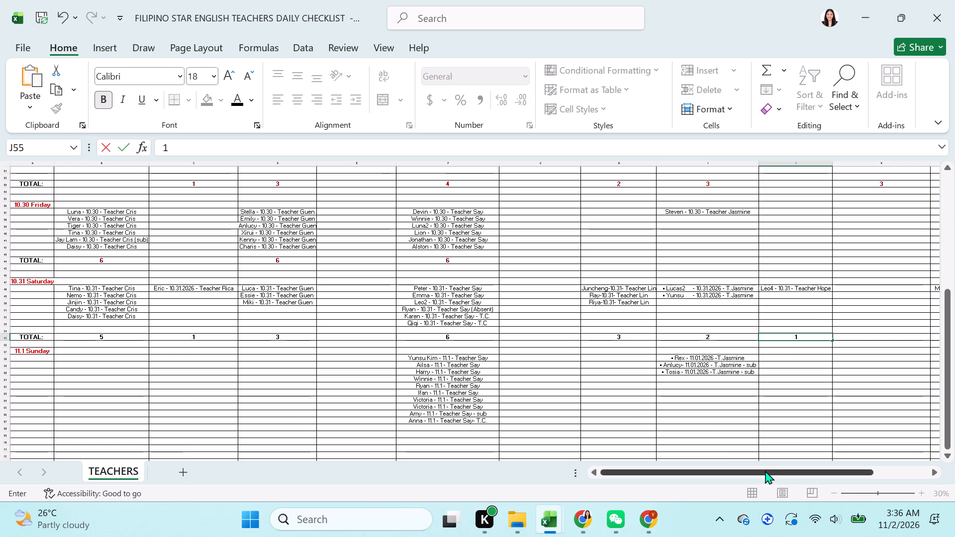
drag(764, 472, 824, 461)
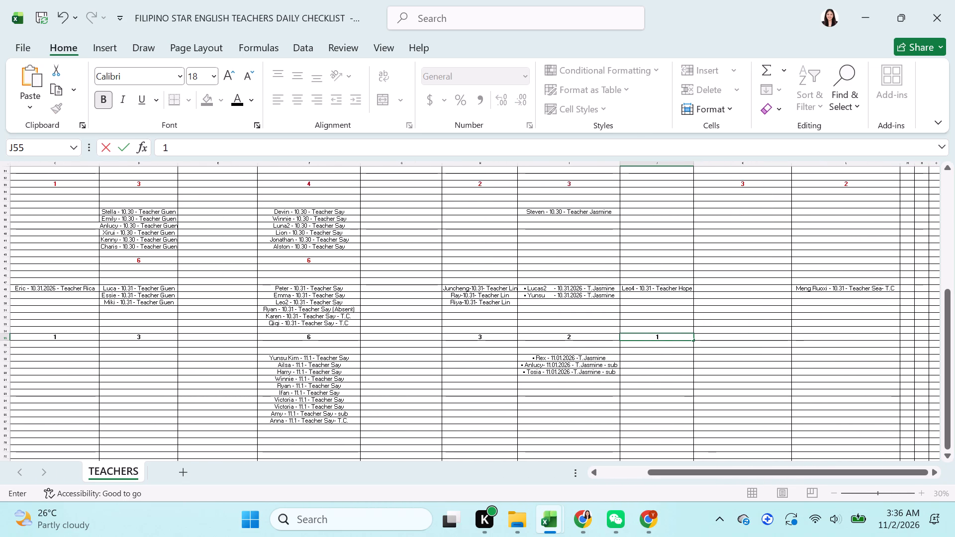
click(823, 337)
key(1)
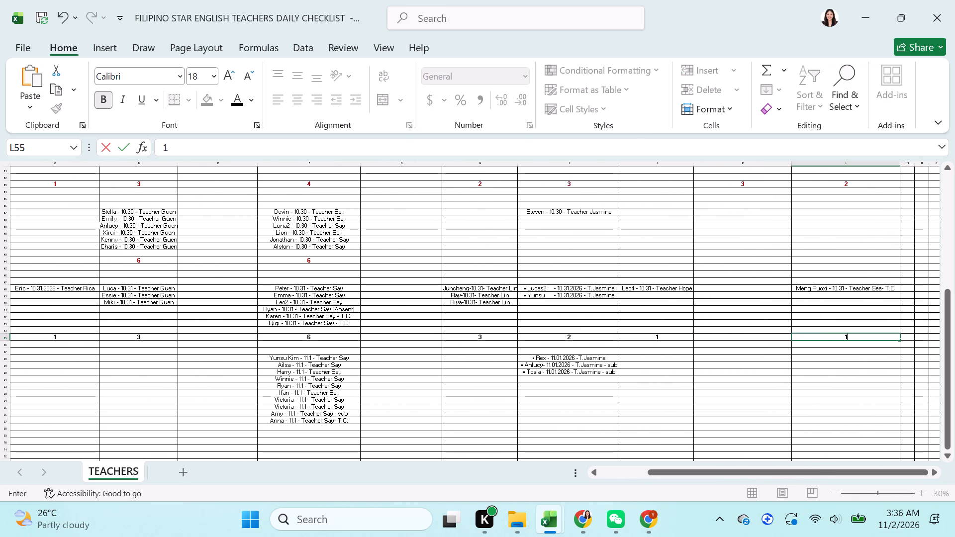
click(862, 358)
Set the font colour of the 10.31 Saturday totals in B55:L55 to dark red, keeping them bold, and save the checklist.
drag(862, 339, 542, 353)
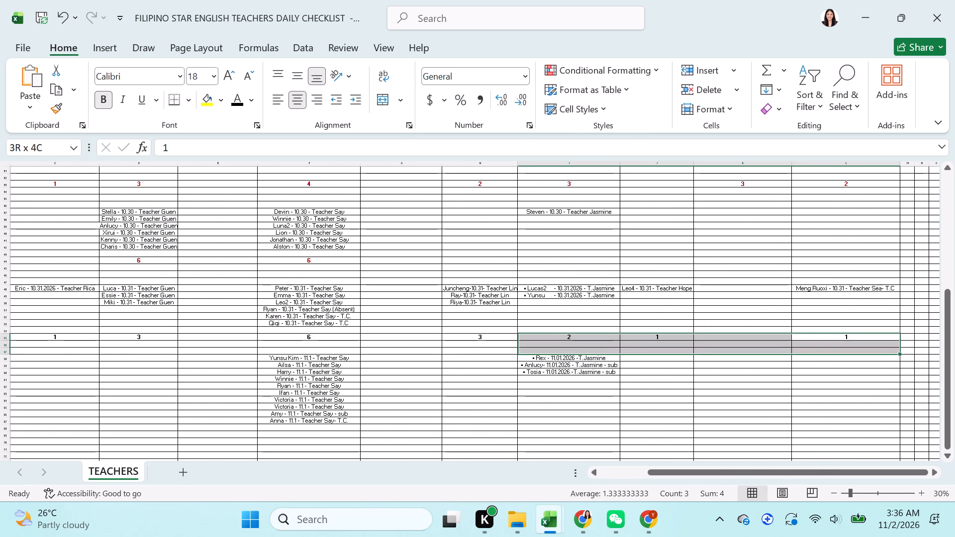
drag(542, 353, 0, 335)
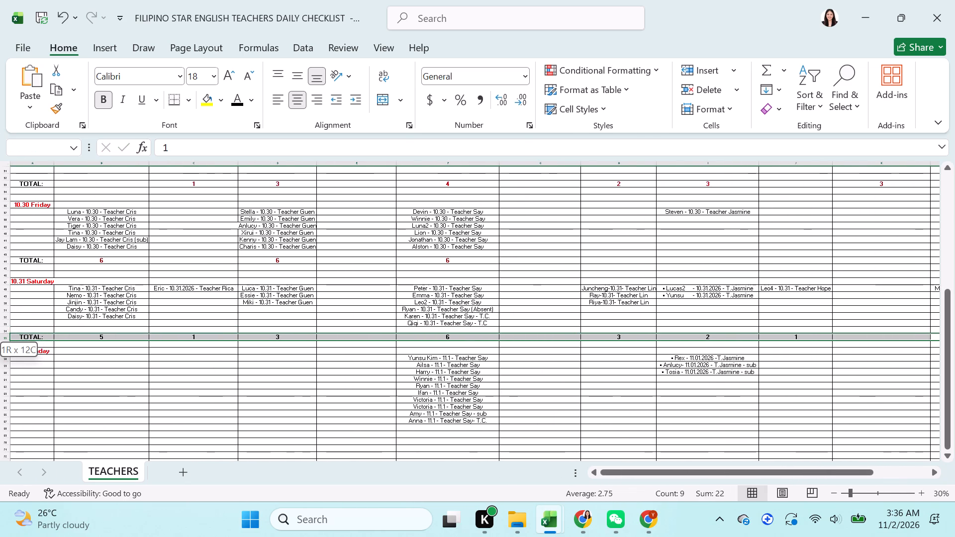
drag(0, 335, 111, 337)
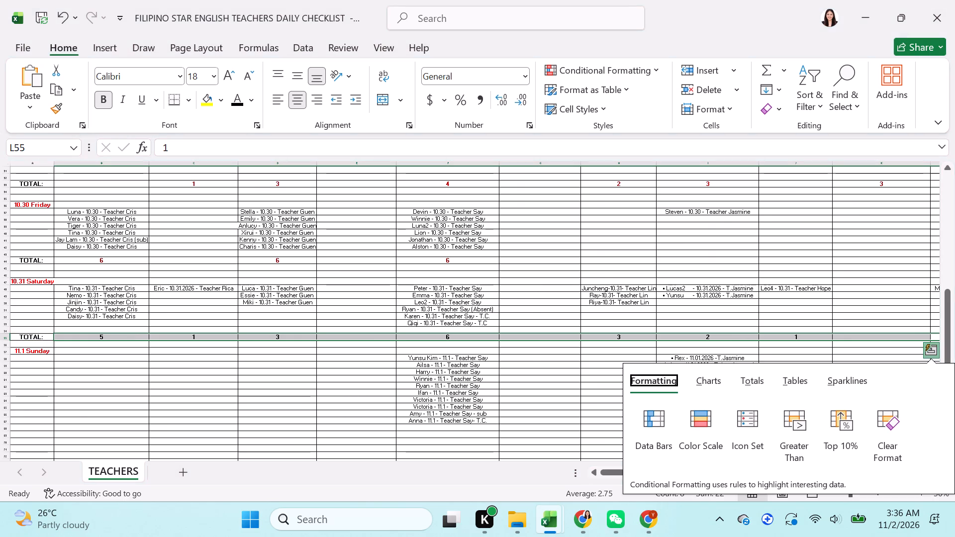
click(248, 104)
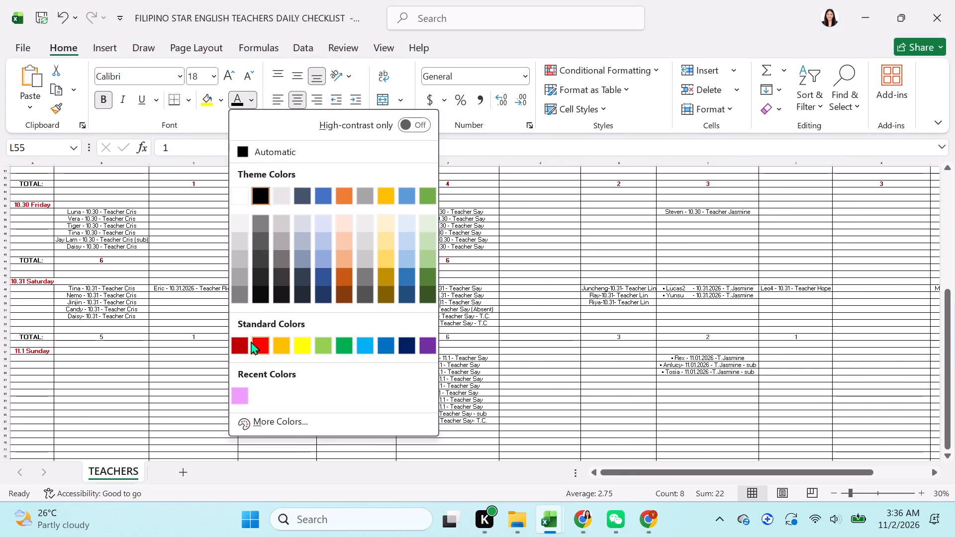
click(245, 344)
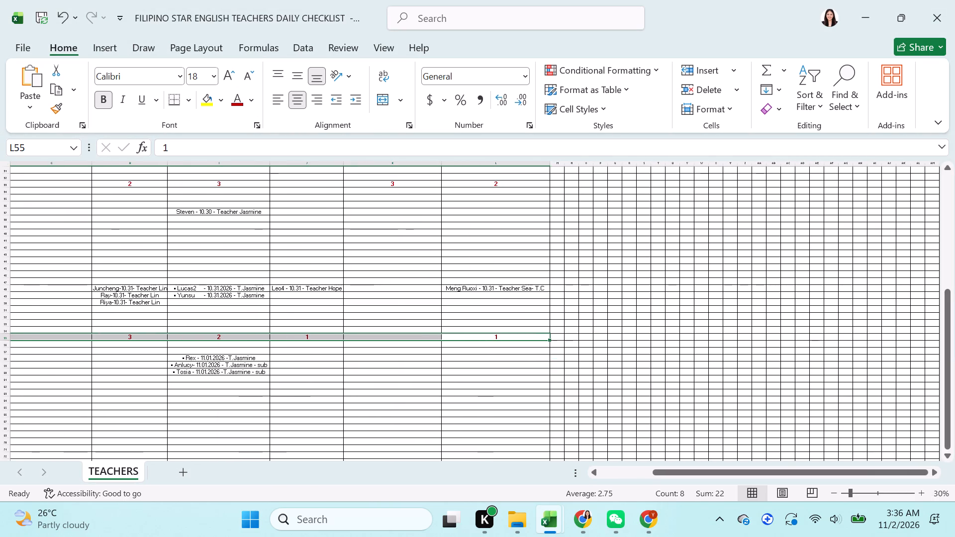
key(ctrl+b)
key(ctrl+b)
key(ctrl+s)
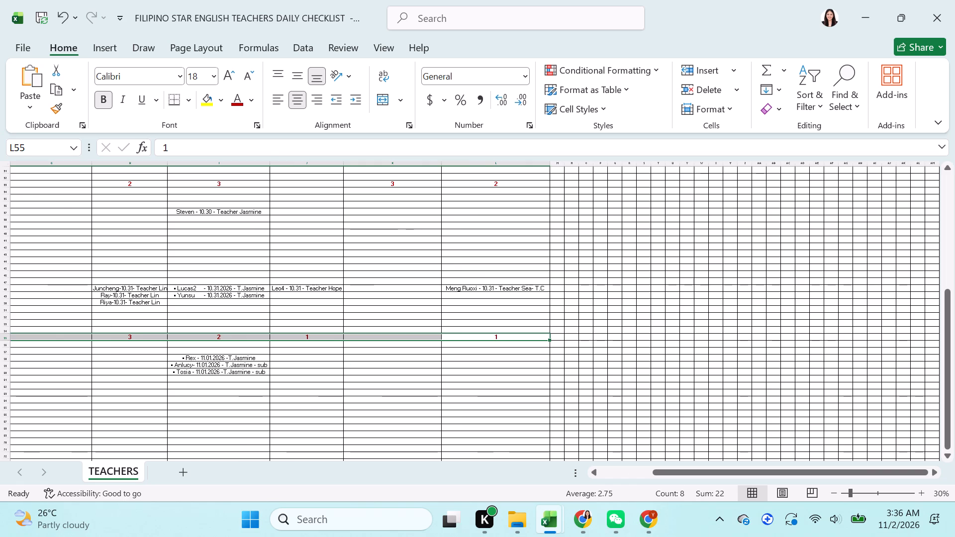
Copy Teacher Yang's entry "Rou - 10.31 - Teacher Yang" from I13 of the Schedule workbook's SALARY sheet into K48 of the checklist.
click(344, 370)
drag(705, 471, 664, 471)
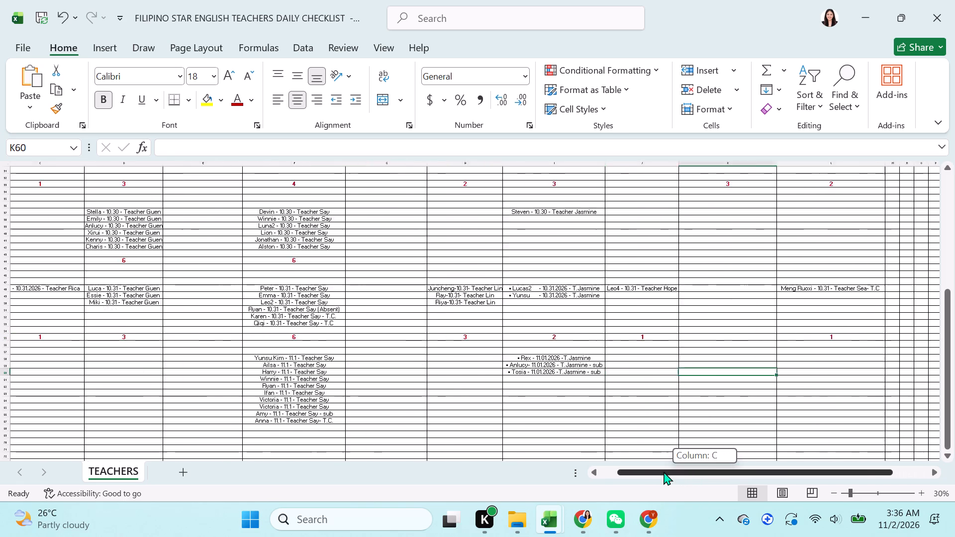
drag(664, 471, 660, 466)
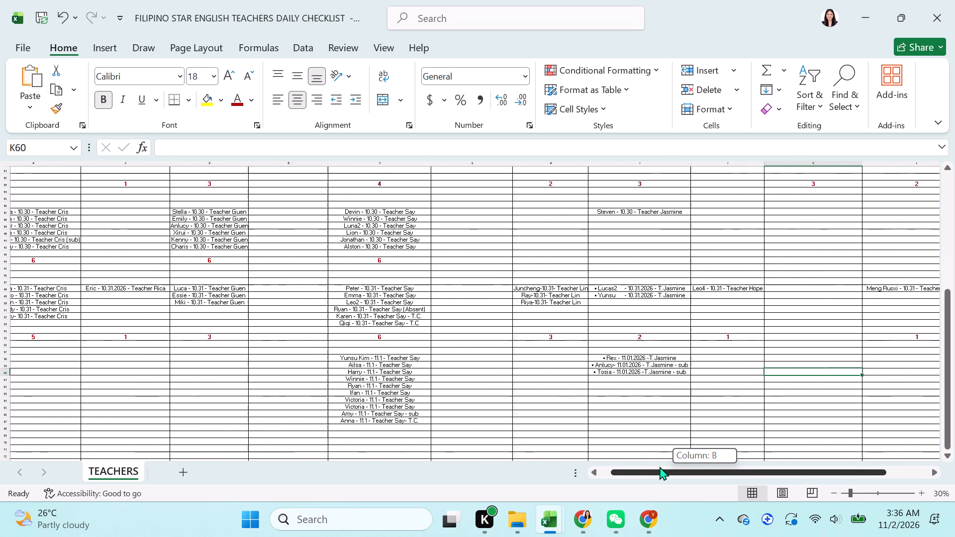
drag(660, 466, 616, 461)
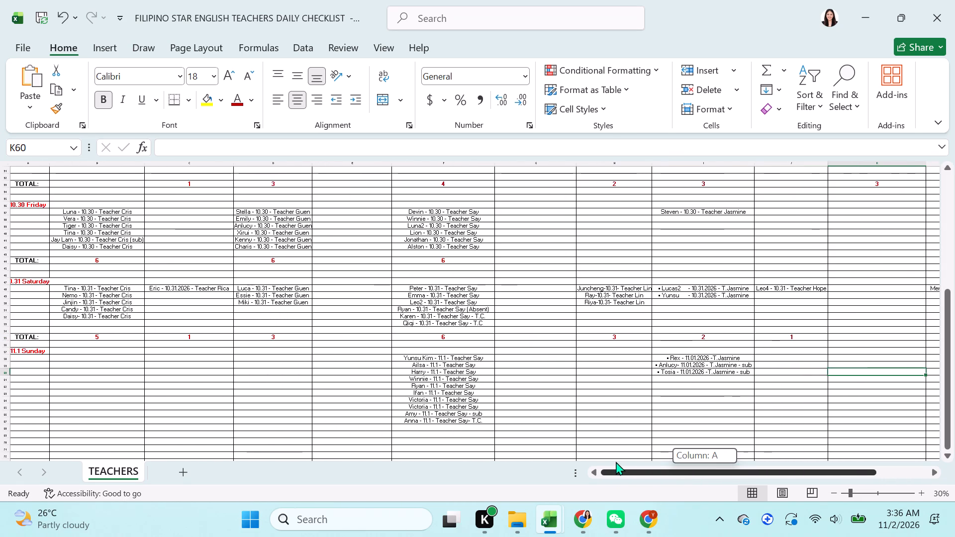
drag(616, 461, 681, 462)
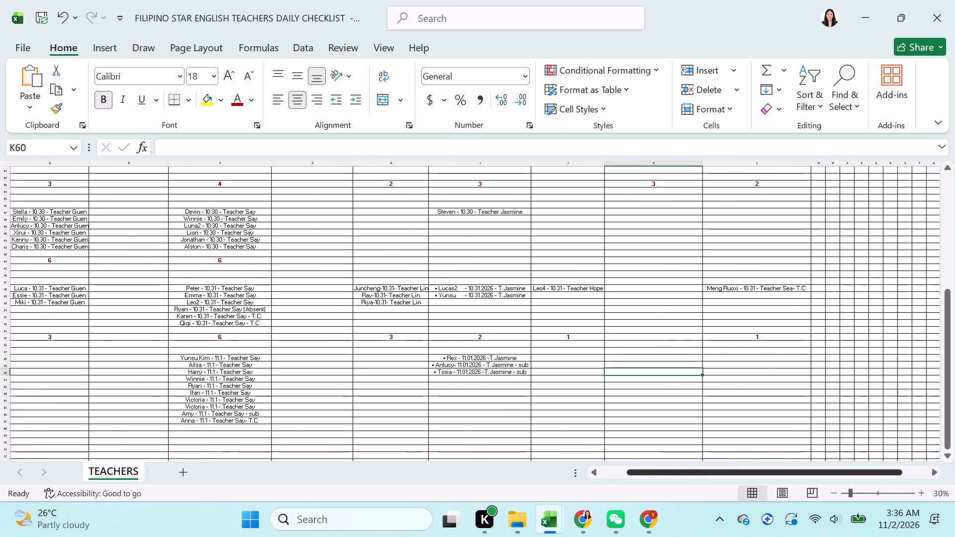
click(640, 286)
scroll(614, 346, up, 3)
scroll(614, 346, down, 1)
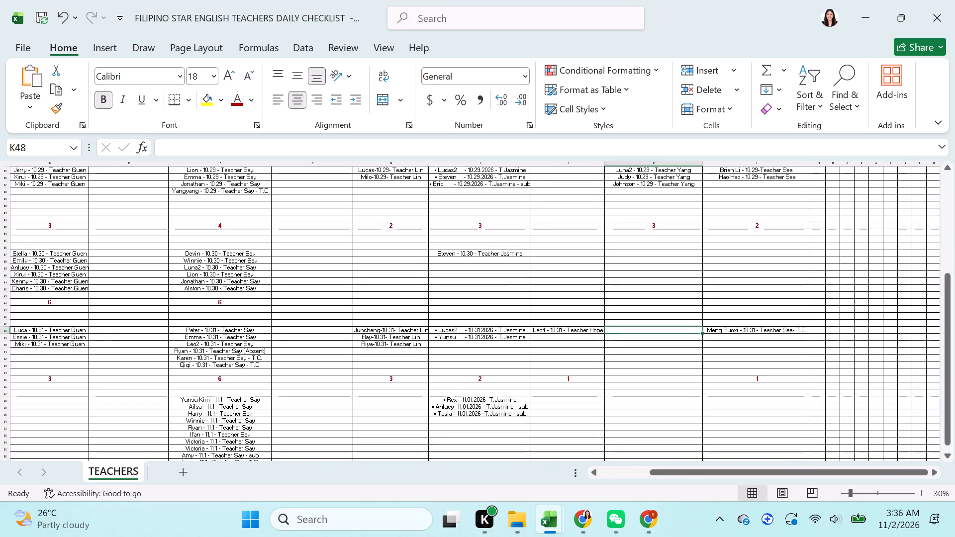
click(501, 440)
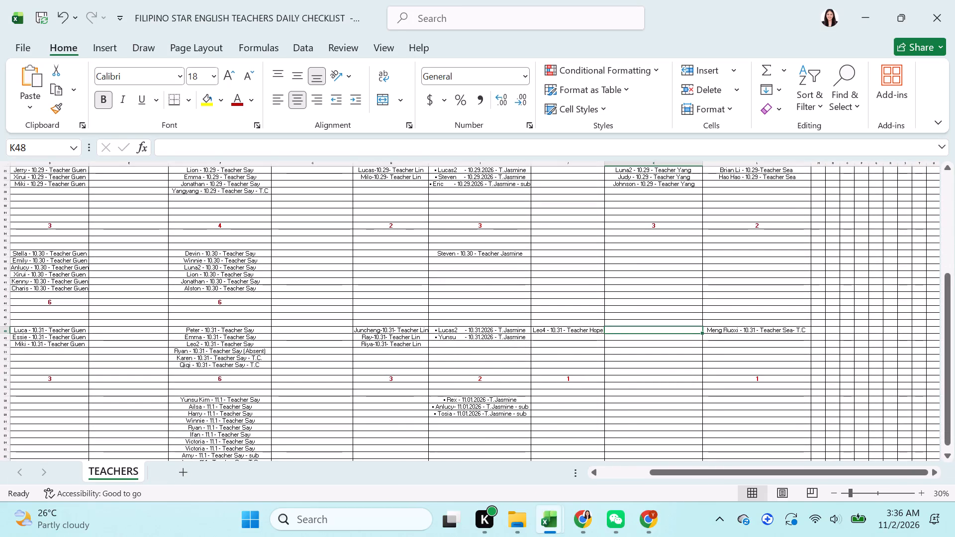
click(630, 447)
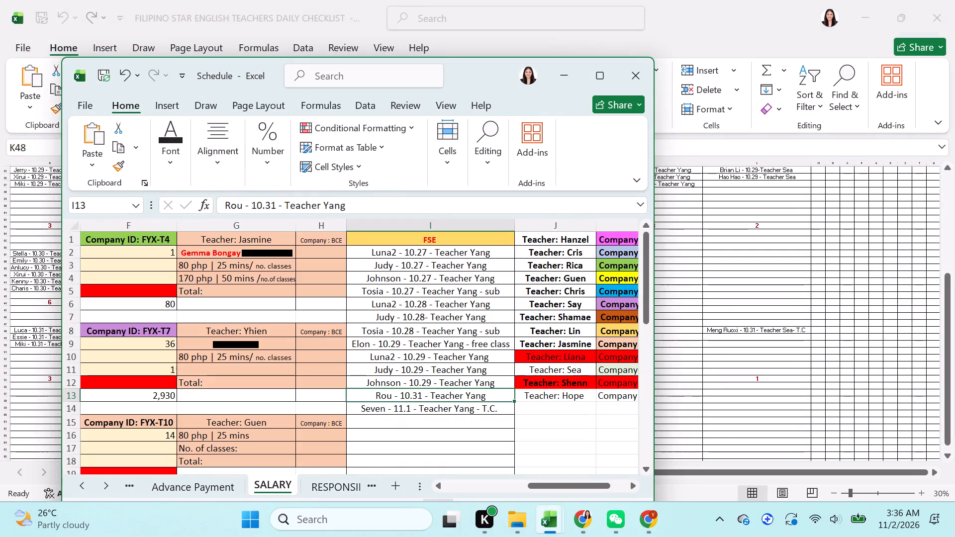
click(444, 395)
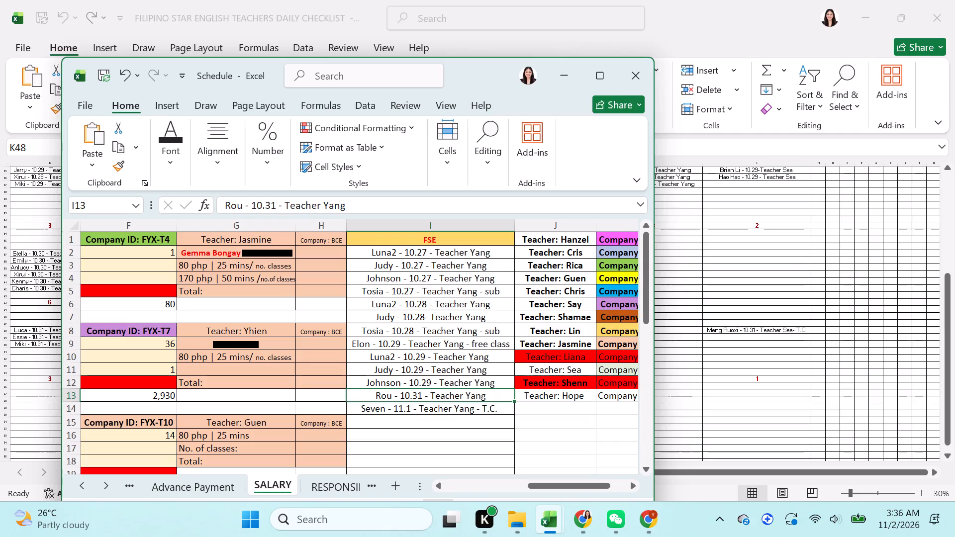
key(ctrl+c)
click(734, 387)
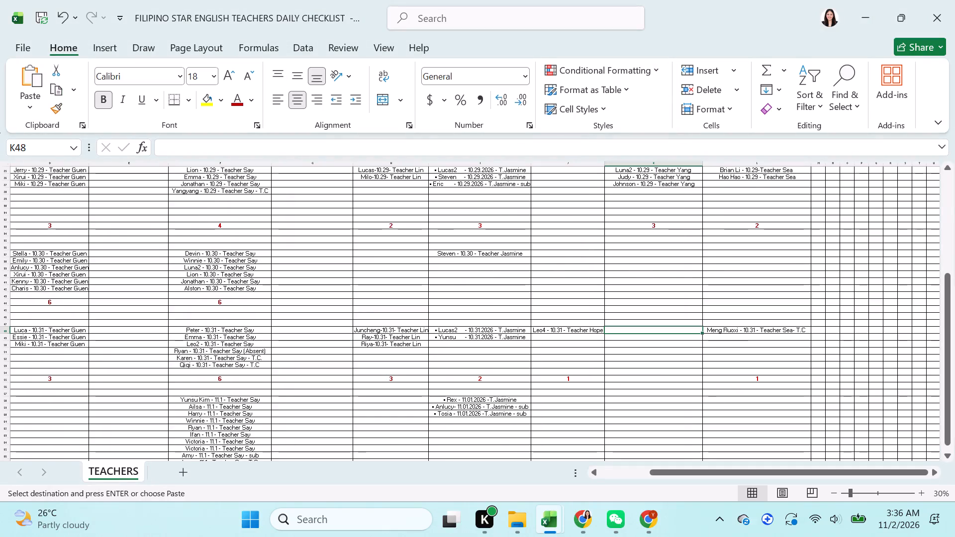
key(ctrl+v)
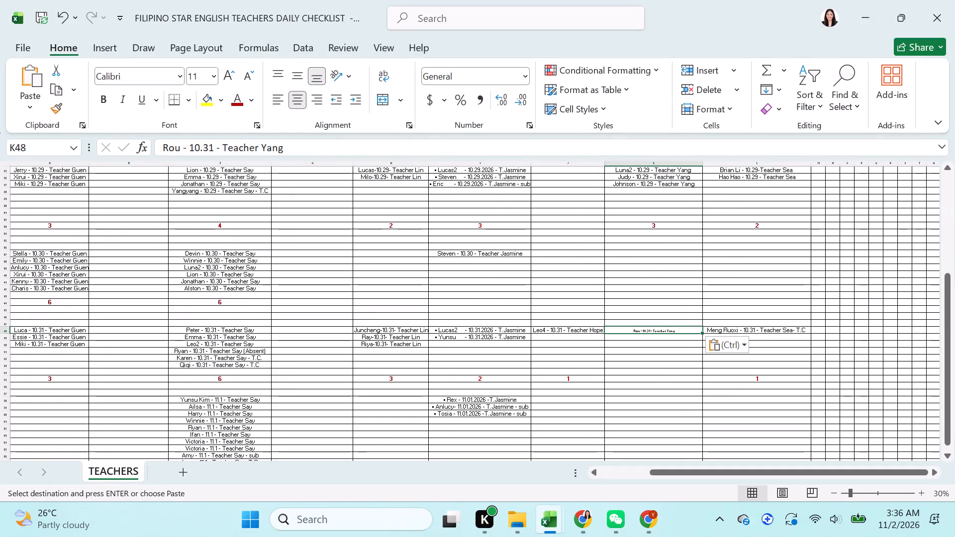
Enlarge the pasted Rou entry in K48 to font size 18 and save the checklist.
triple_click(229, 78)
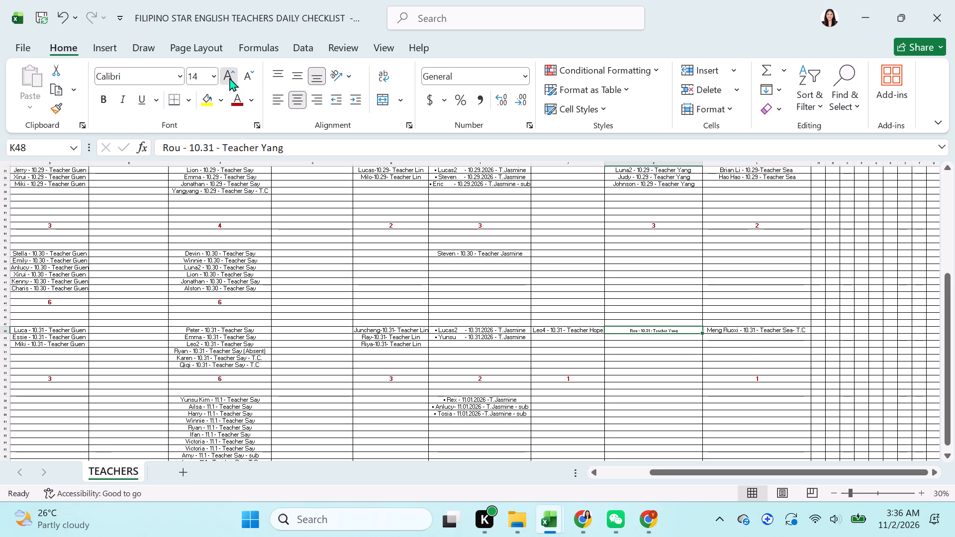
triple_click(229, 78)
click(254, 81)
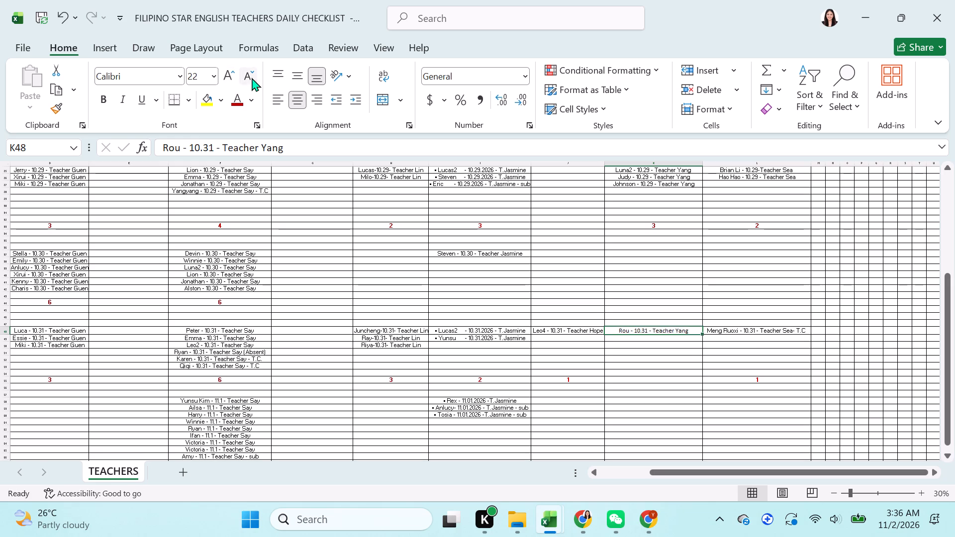
click(252, 78)
key(ctrl+s)
Enter 1 as Teacher Yang's 10.31 Saturday total in K55 and save the checklist.
click(631, 381)
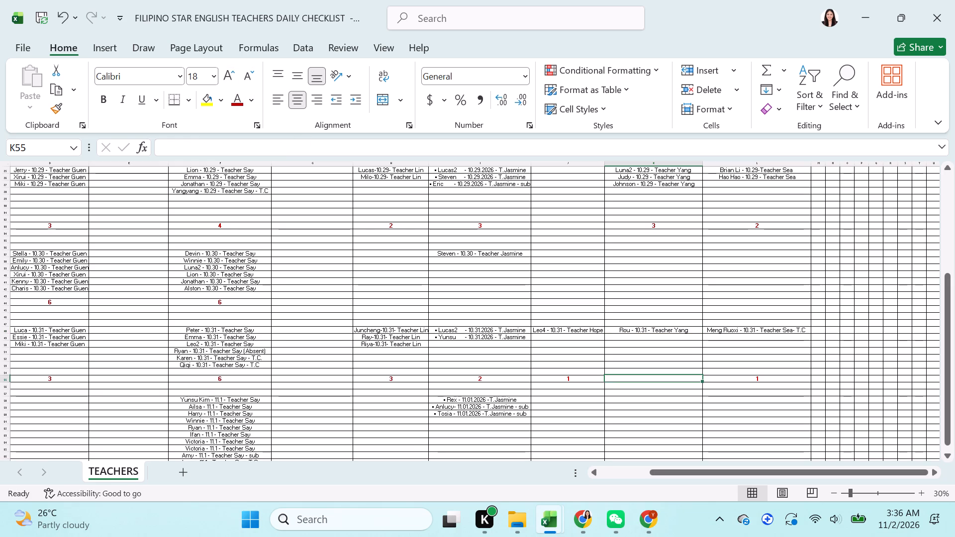
key(1)
click(658, 400)
key(ctrl+s)
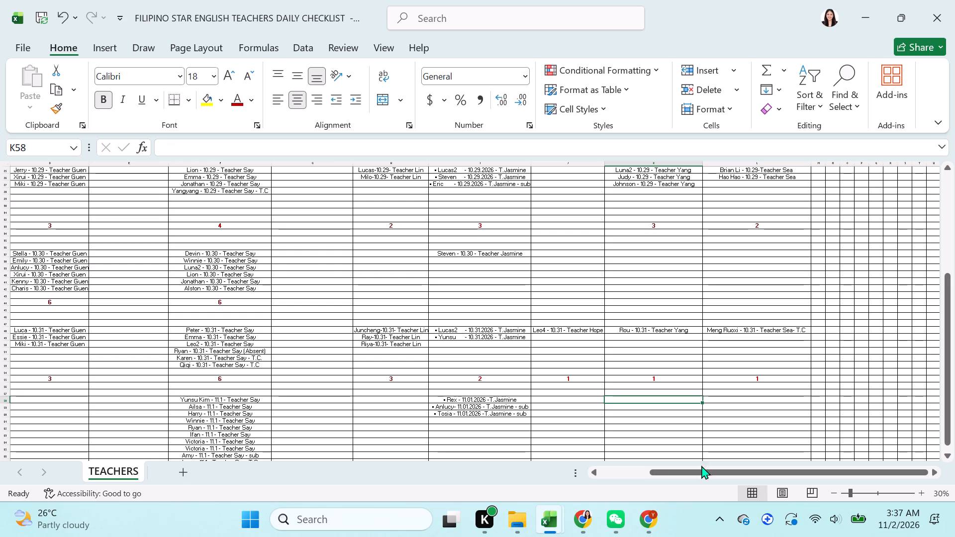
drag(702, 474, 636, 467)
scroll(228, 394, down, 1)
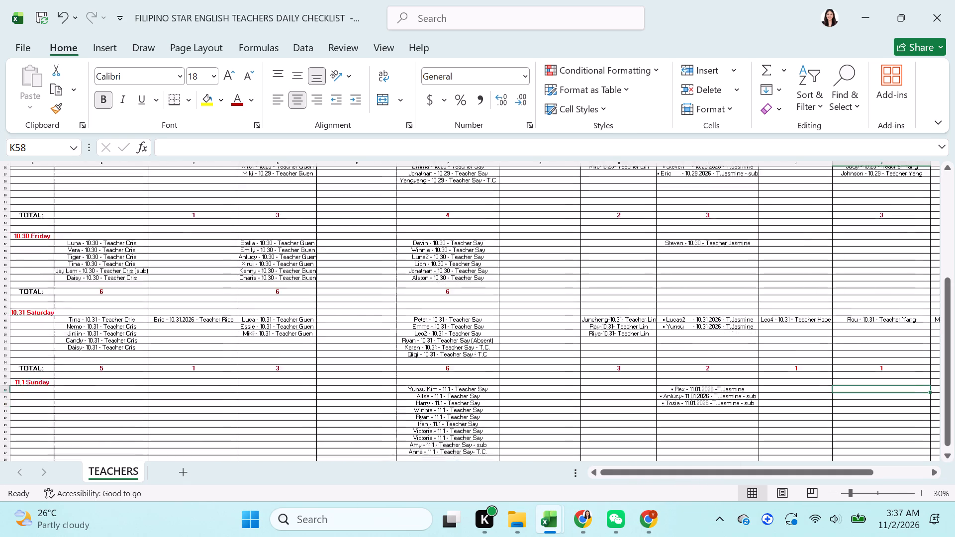
Select Teacher Say's 11.1 Sunday entries in F58:F67 to check their count, and save the checklist.
scroll(228, 394, down, 2)
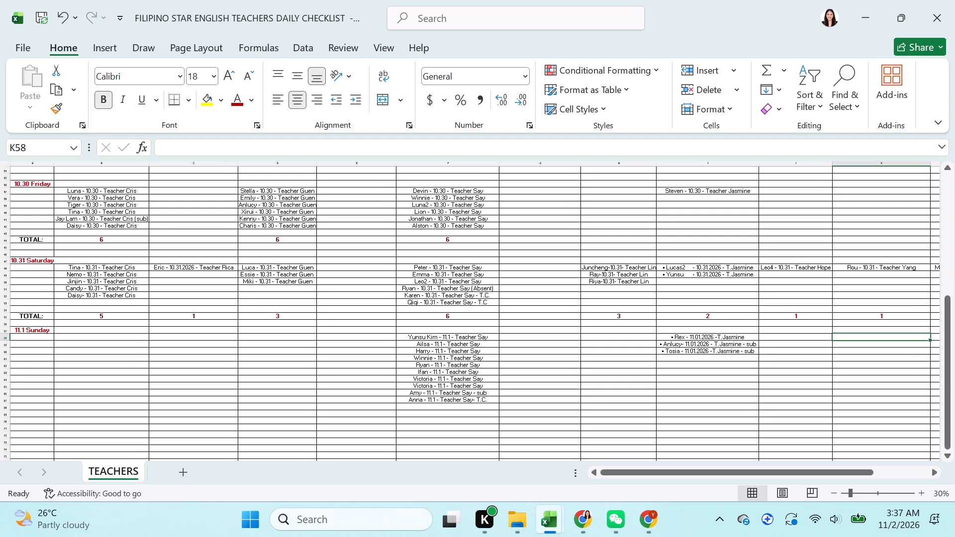
drag(447, 339, 452, 342)
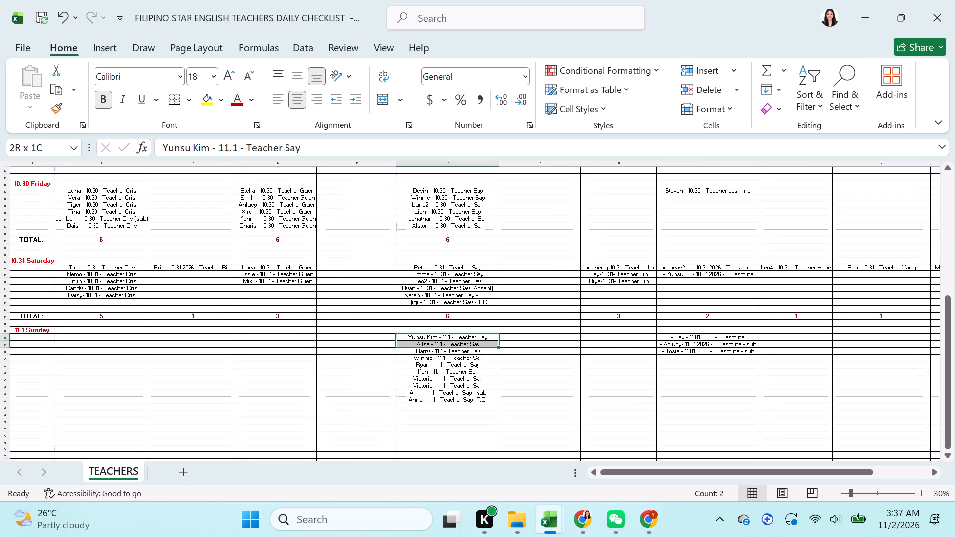
drag(452, 342, 463, 373)
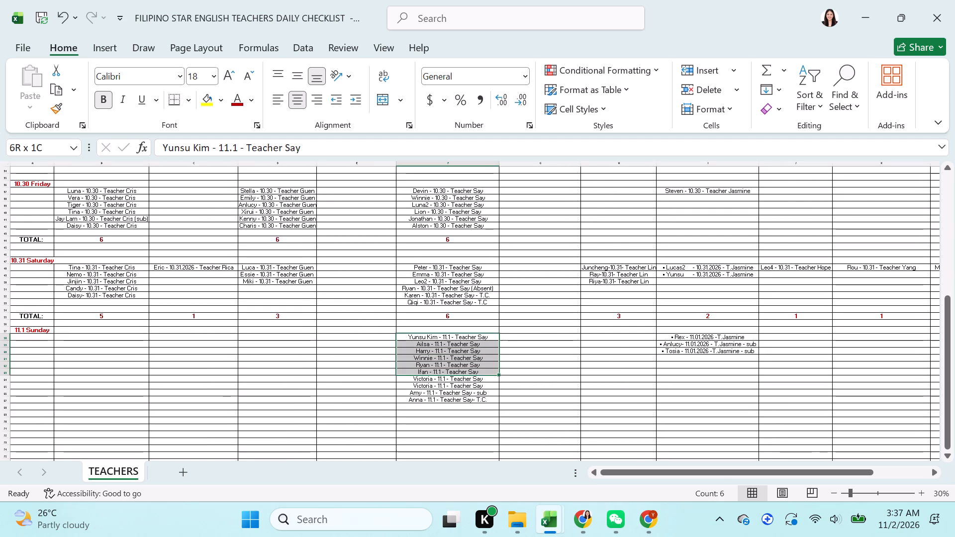
drag(463, 373, 474, 399)
click(593, 412)
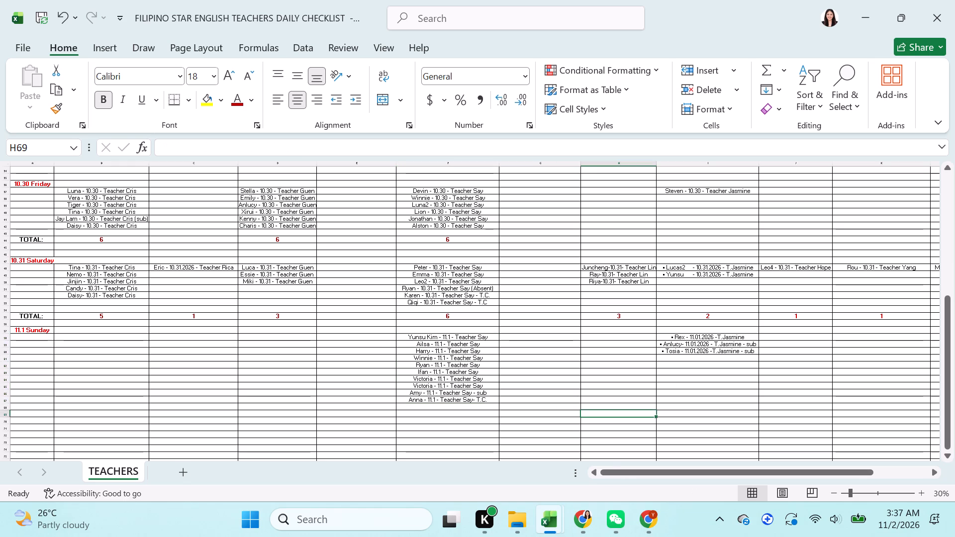
key(ctrl+s)
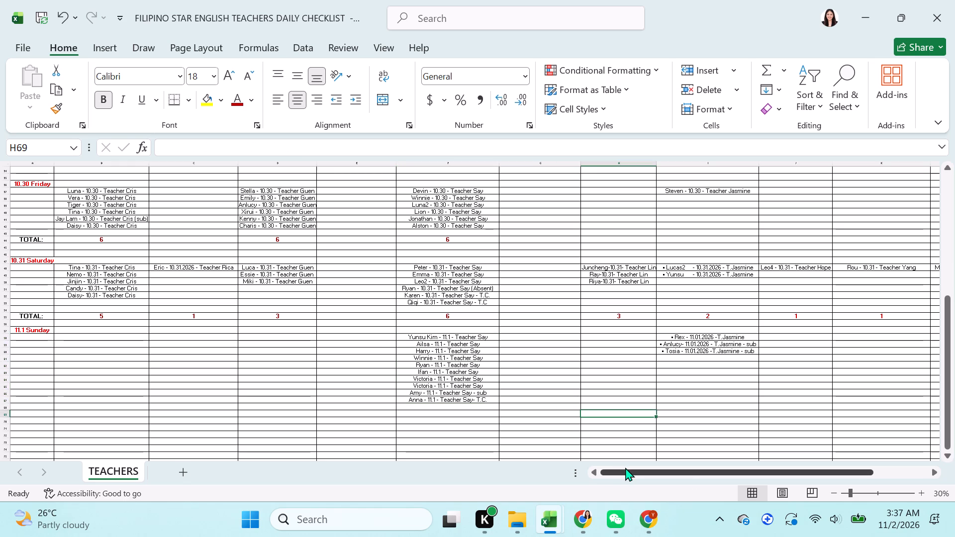
Switch to Facebook in Chrome and review Teacher Say's 11.1 regular, sub and trial class list in the Filipino Star English group chat.
click(592, 518)
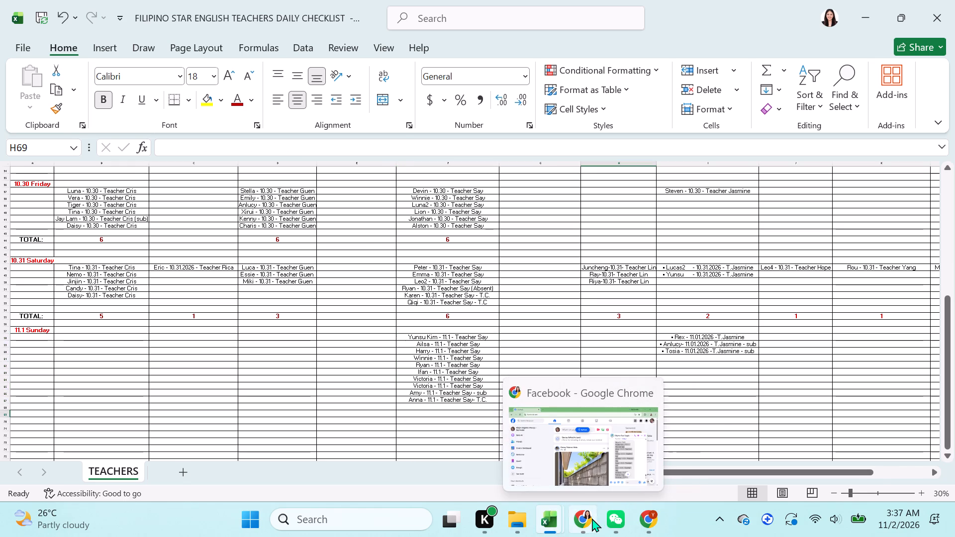
click(592, 518)
click(592, 518)
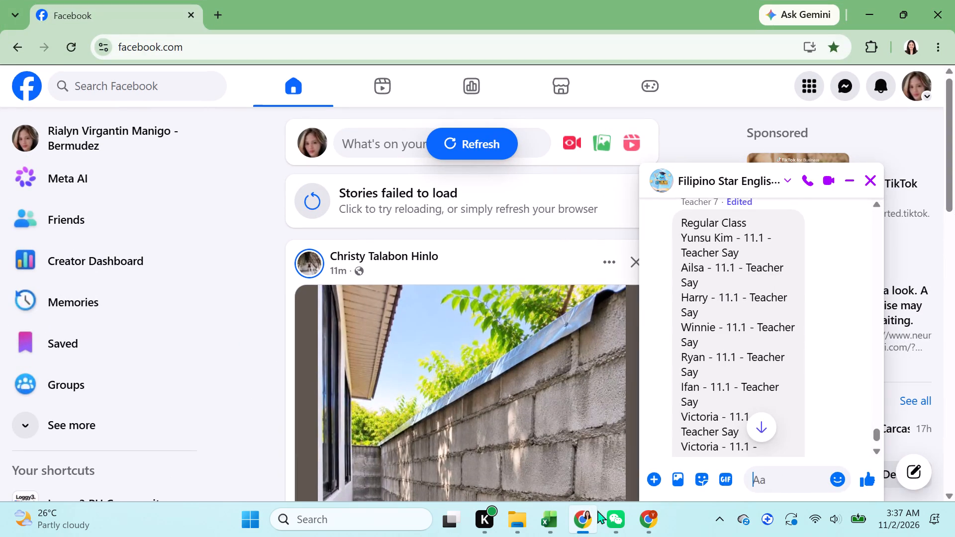
scroll(761, 352, down, 5)
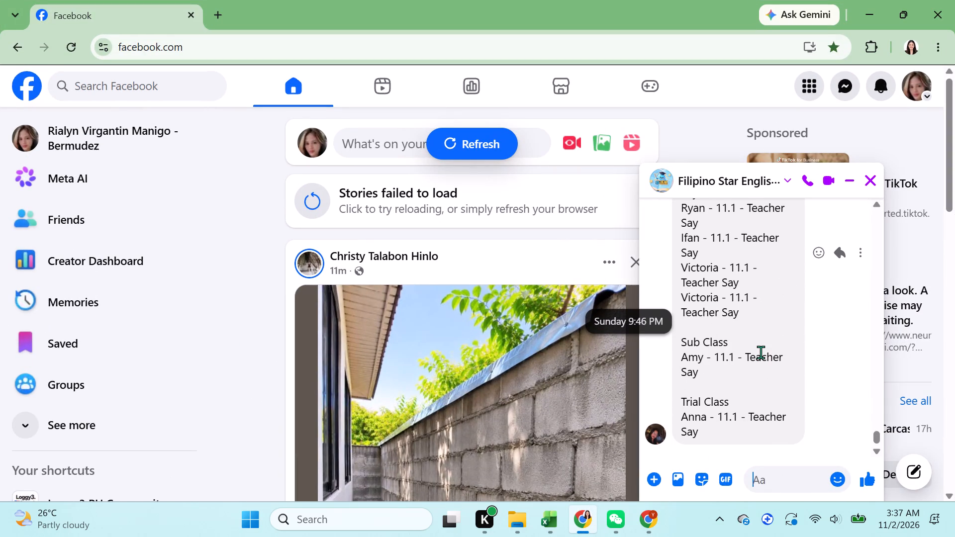